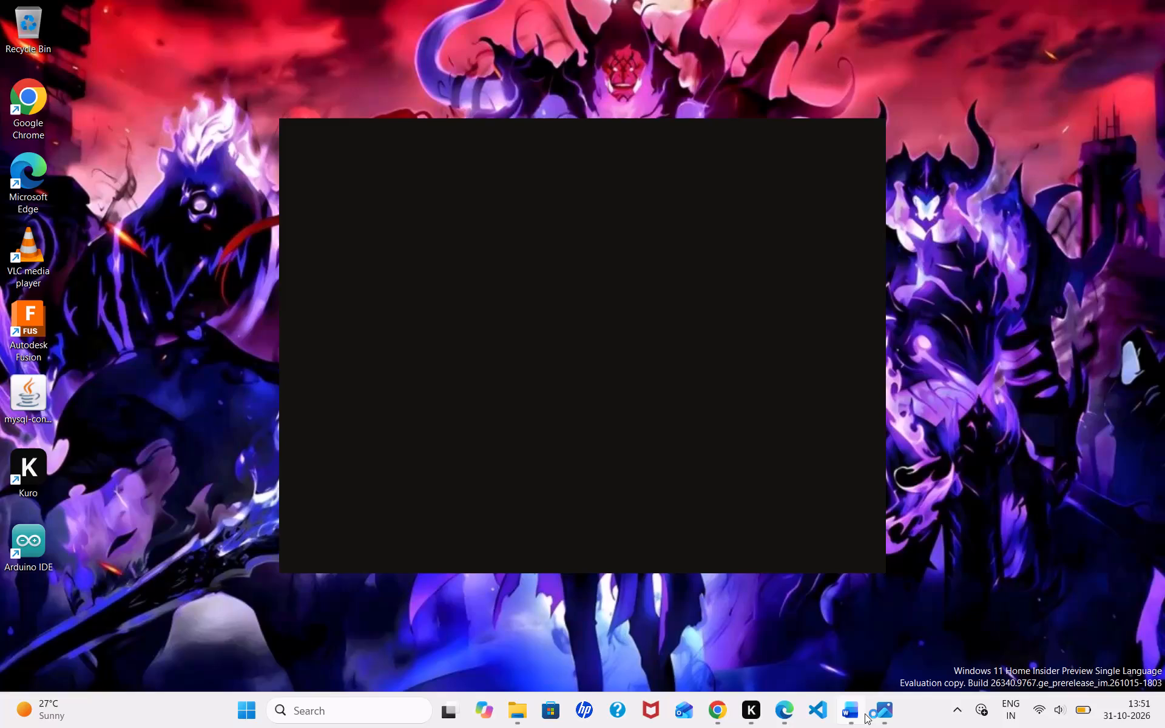
# Switch to the DSA_report document in Word and add Plain Number 2 page numbers at the top of the pages.
pyautogui.click(855, 713)
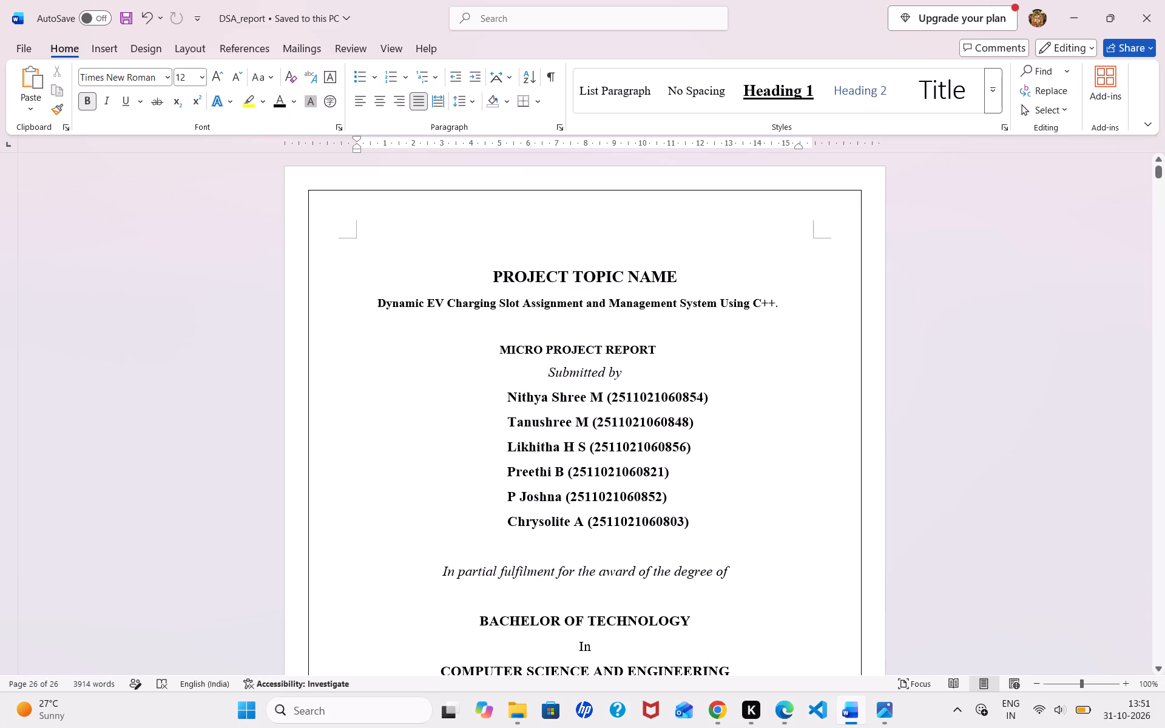
pyautogui.hscroll(-2, 307, 59)
pyautogui.hscroll(-1, 220, 39)
pyautogui.click(112, 42)
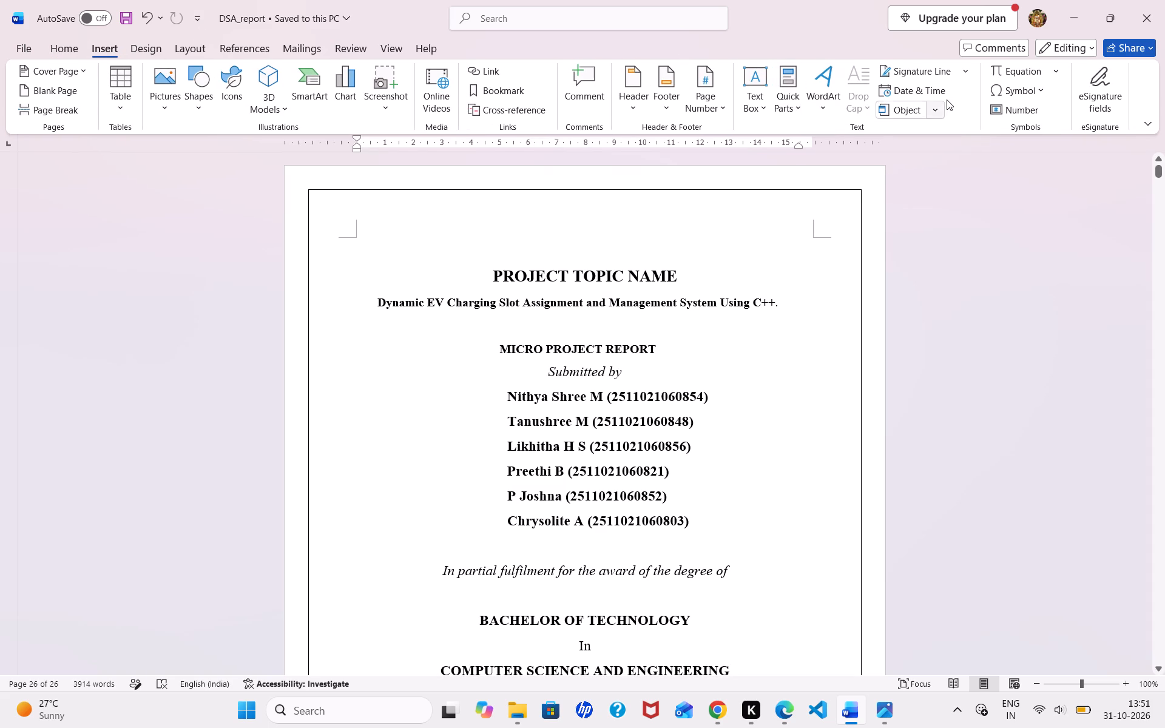
pyautogui.click(714, 89)
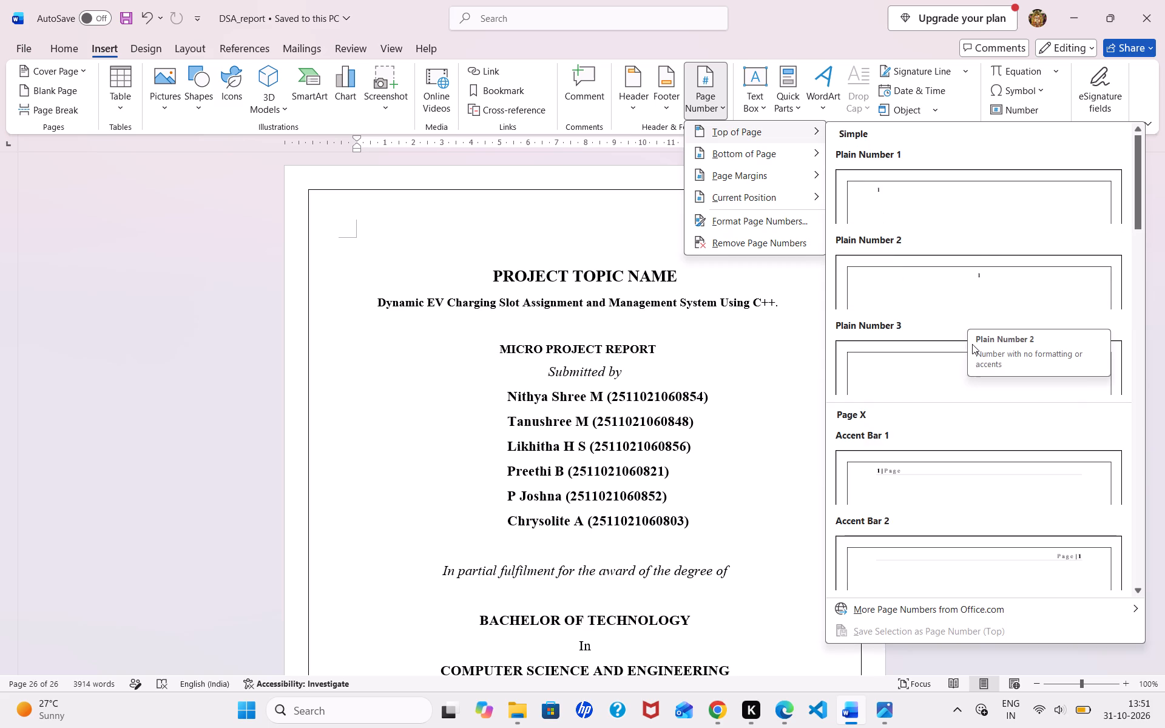
pyautogui.scroll(-1, 965, 422)
pyautogui.scroll(20, 965, 422)
pyautogui.scroll(7, 965, 422)
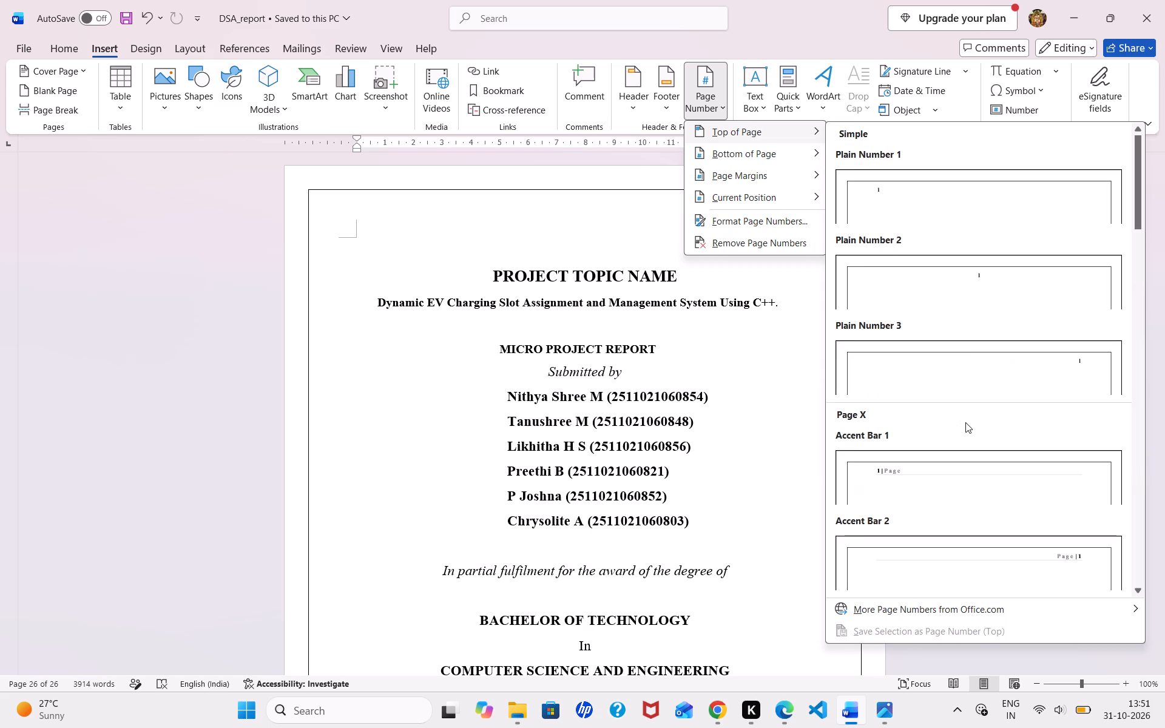
pyautogui.click(937, 294)
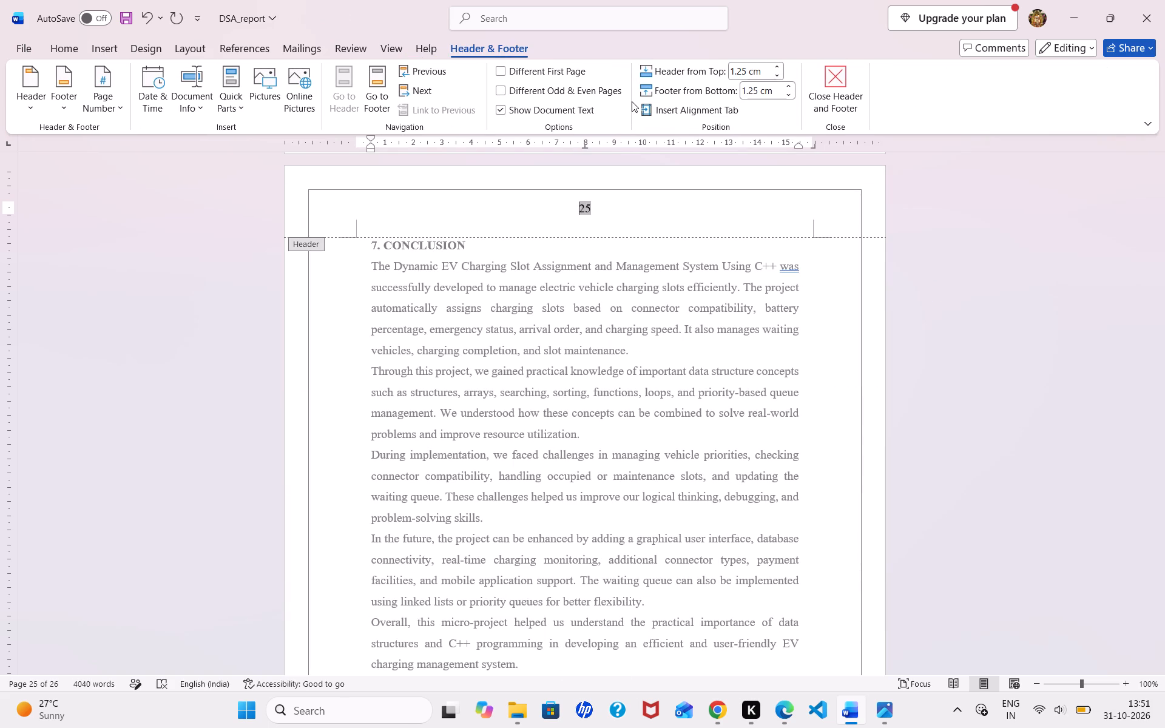
# Add Plain Number 2 page numbers at the bottom of the pages and return to the document body.
pyautogui.click(104, 89)
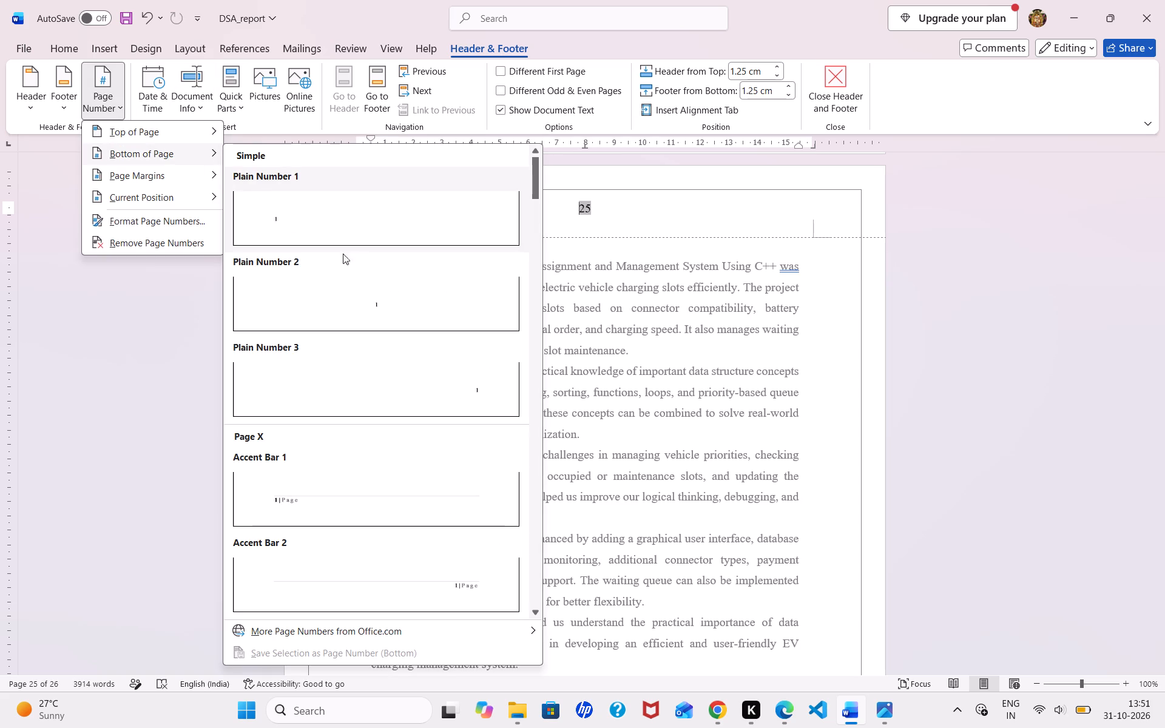
pyautogui.click(346, 275)
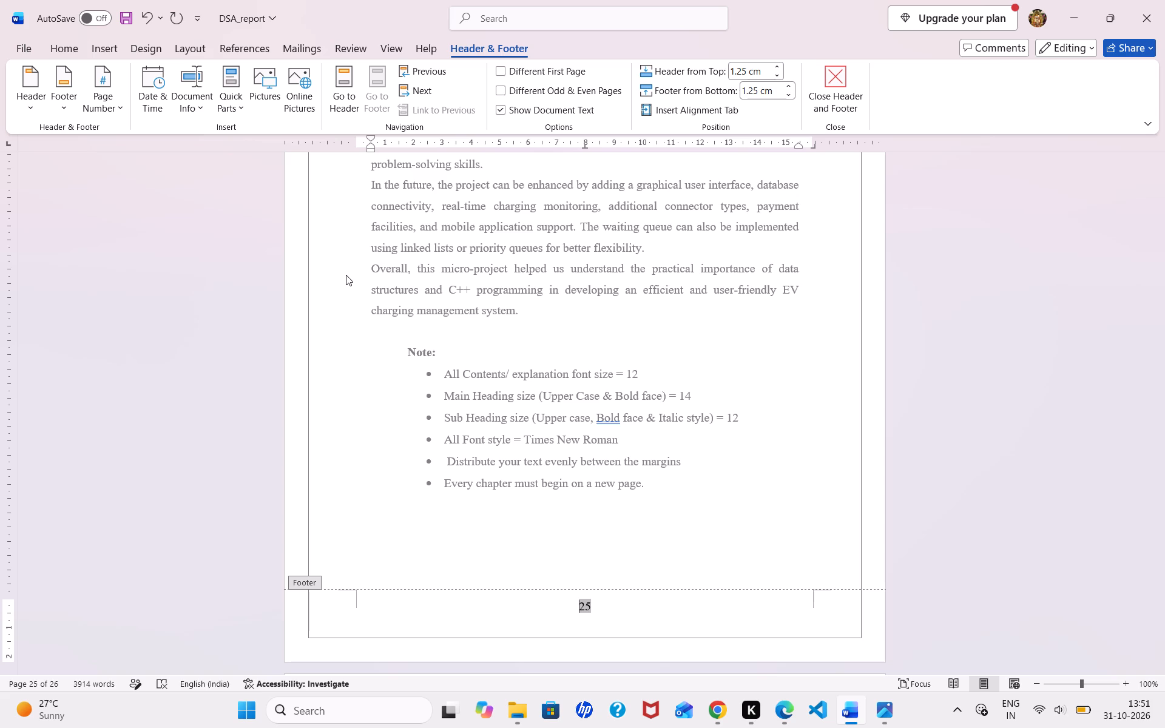
pyautogui.tripleClick(688, 318)
pyautogui.click(760, 383)
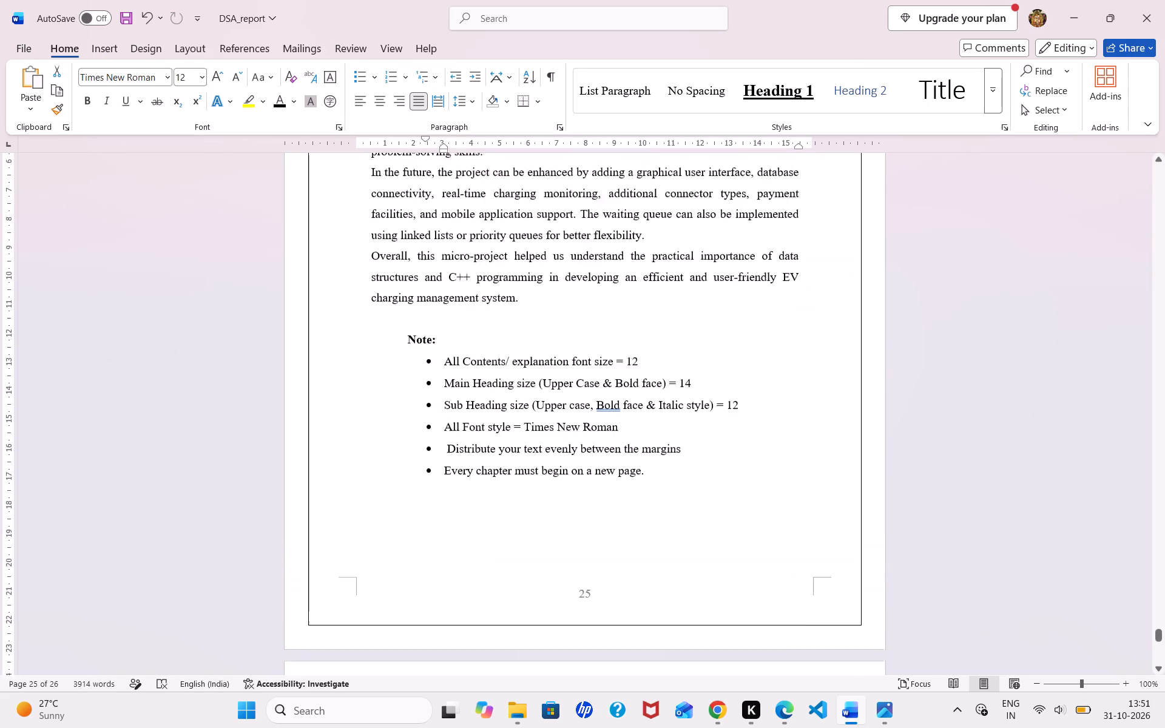
# Open the print settings, set a custom page range of 1-25, and check the last pages in the preview.
pyautogui.scroll(8, 837, 476)
pyautogui.scroll(20, 837, 476)
pyautogui.scroll(20, 837, 476)
pyautogui.scroll(19, 837, 476)
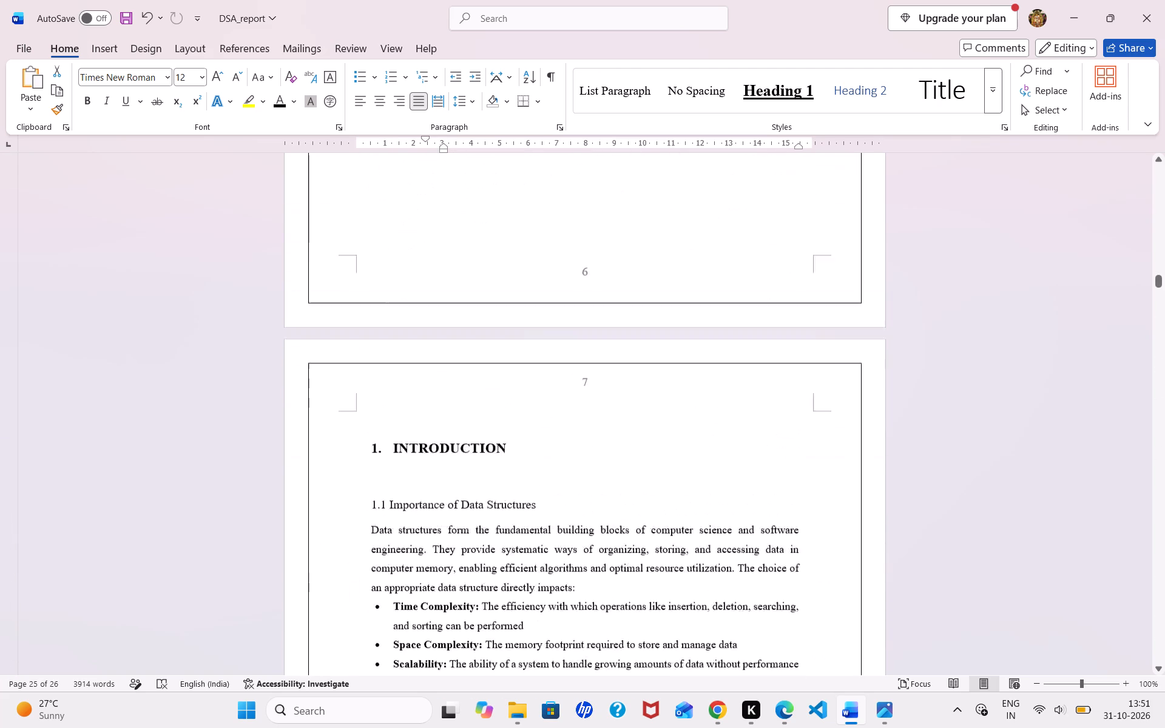
pyautogui.hotkey('ctrl', 'p')
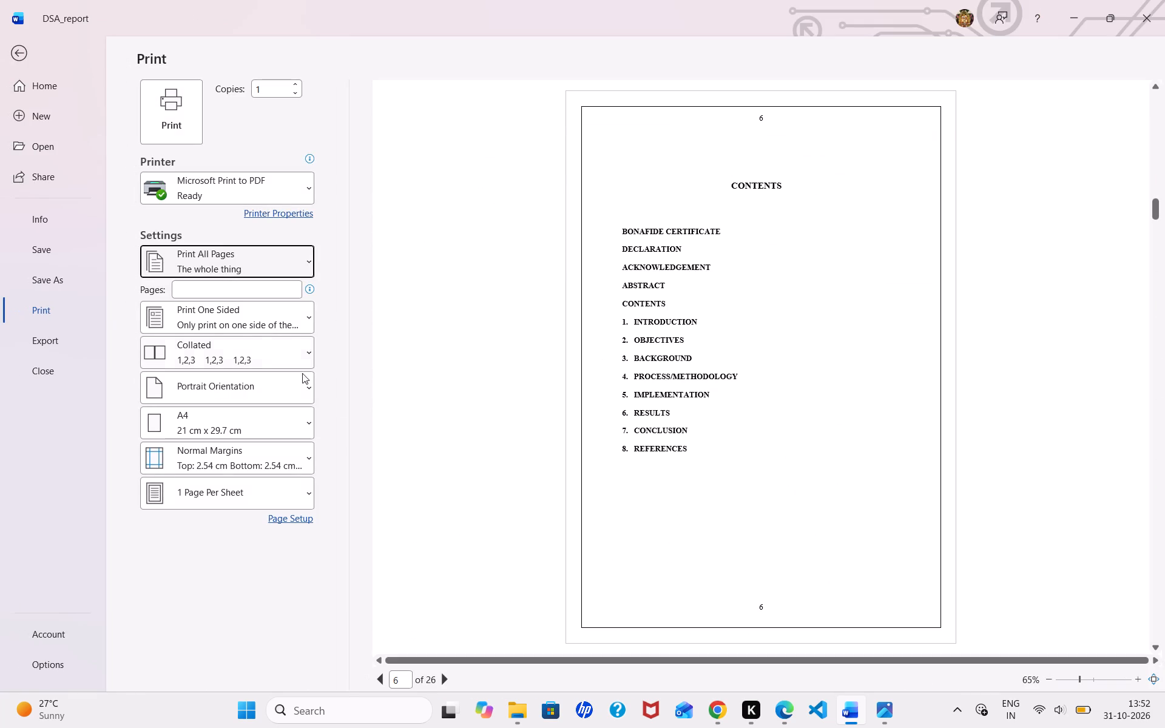
pyautogui.click(250, 286)
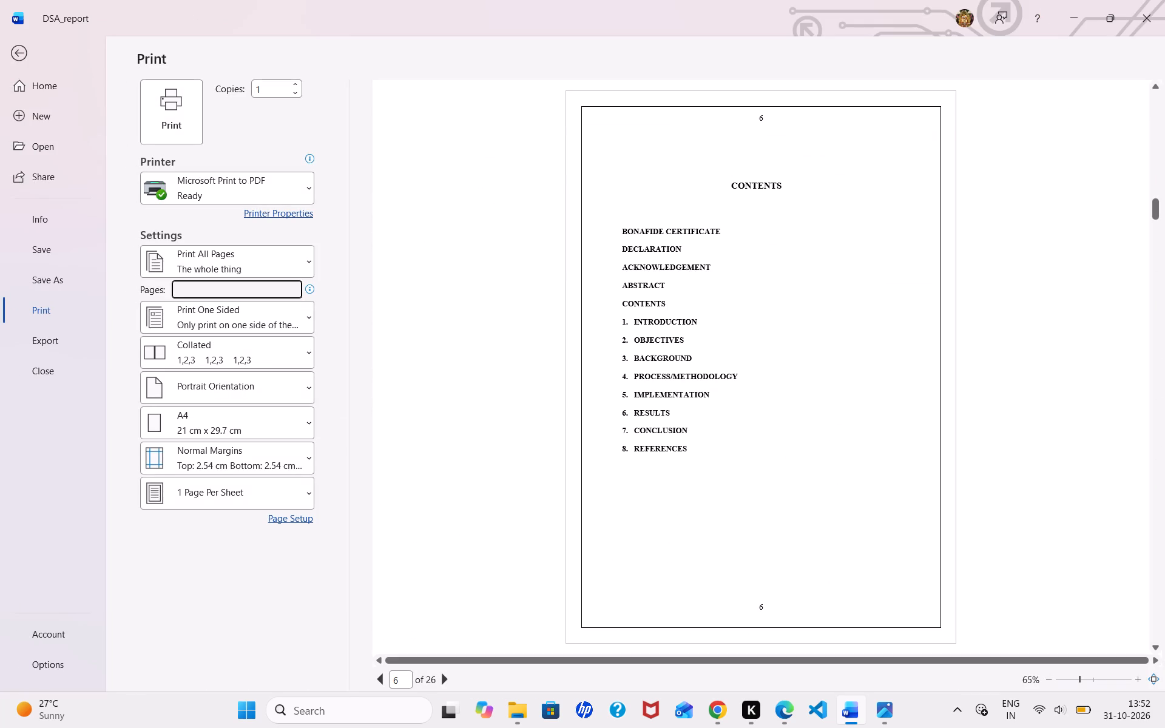
pyautogui.write('1-15')
pyautogui.press('BackSpace')
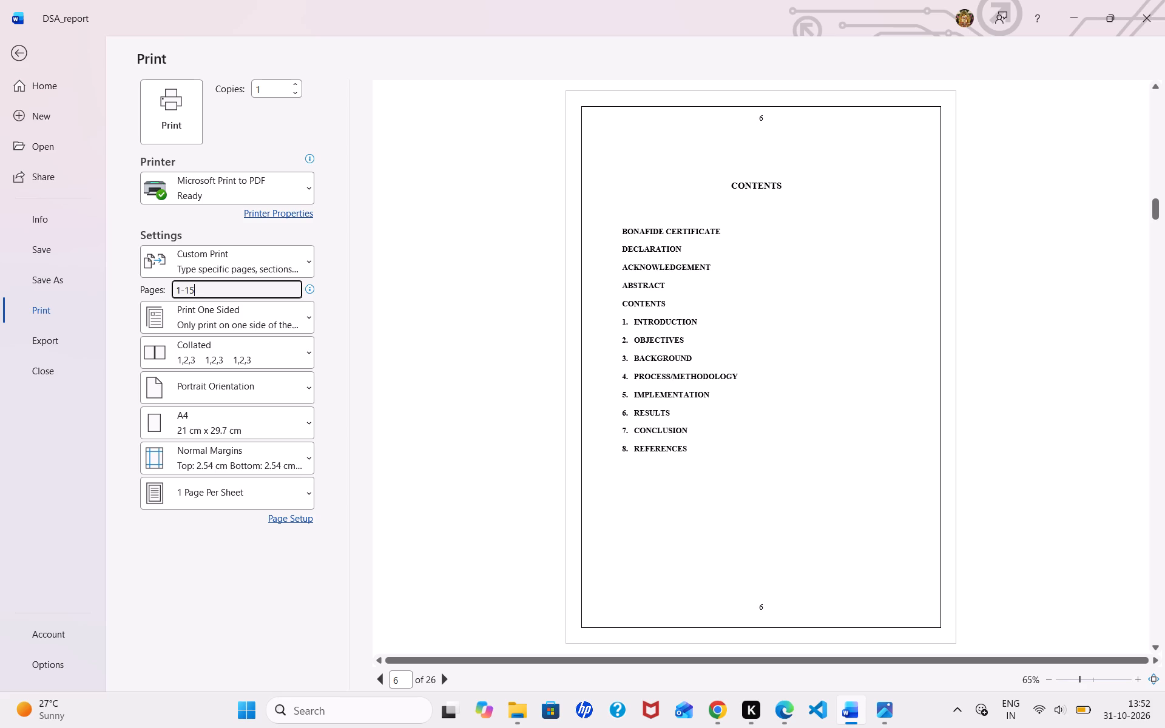
pyautogui.press('BackSpace')
pyautogui.write('25')
pyautogui.scroll(-5, 736, 398)
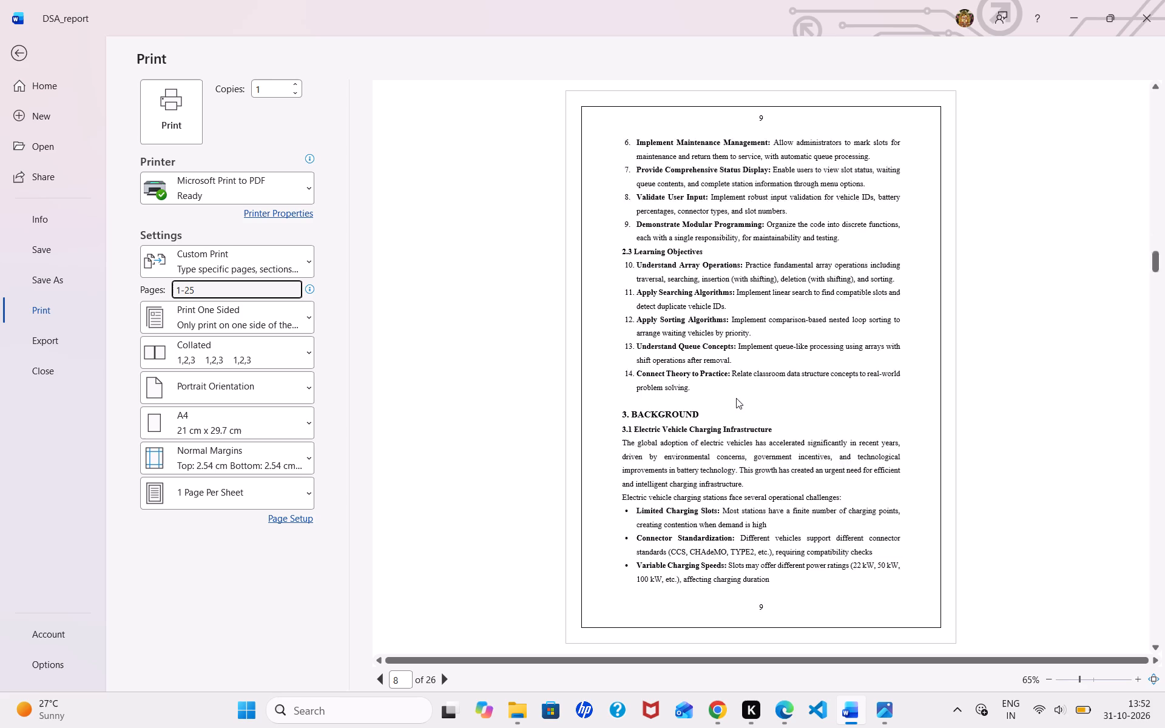
pyautogui.scroll(-20, 736, 398)
pyautogui.scroll(-3, 736, 398)
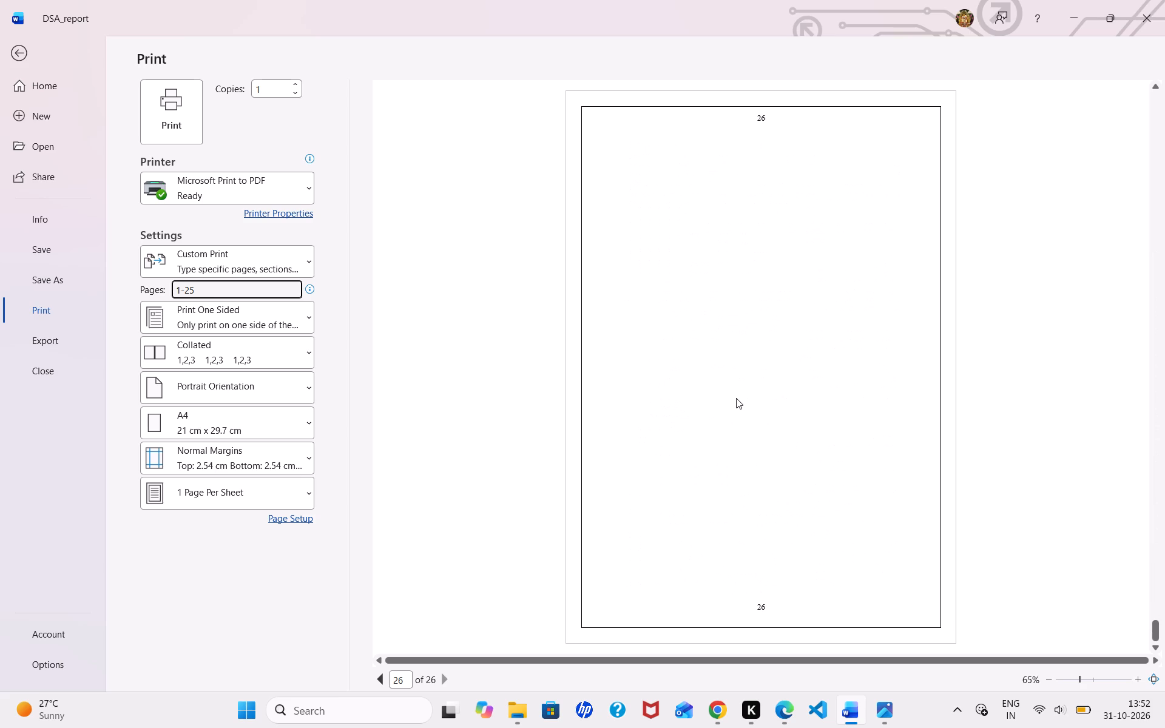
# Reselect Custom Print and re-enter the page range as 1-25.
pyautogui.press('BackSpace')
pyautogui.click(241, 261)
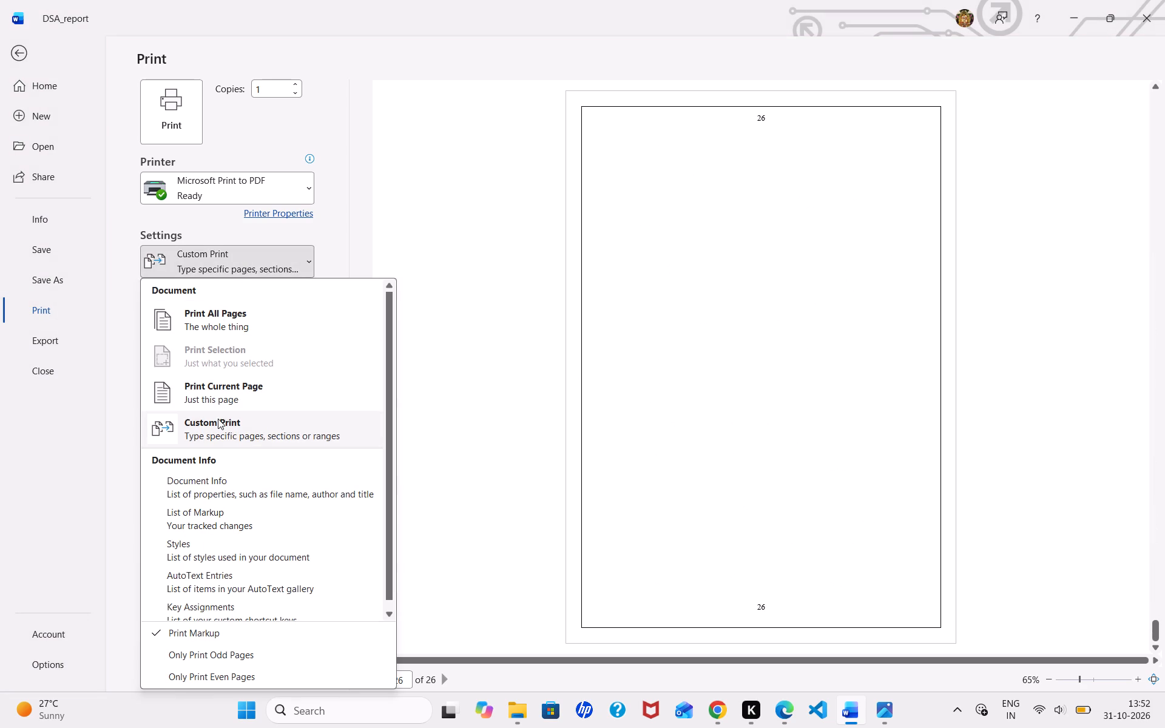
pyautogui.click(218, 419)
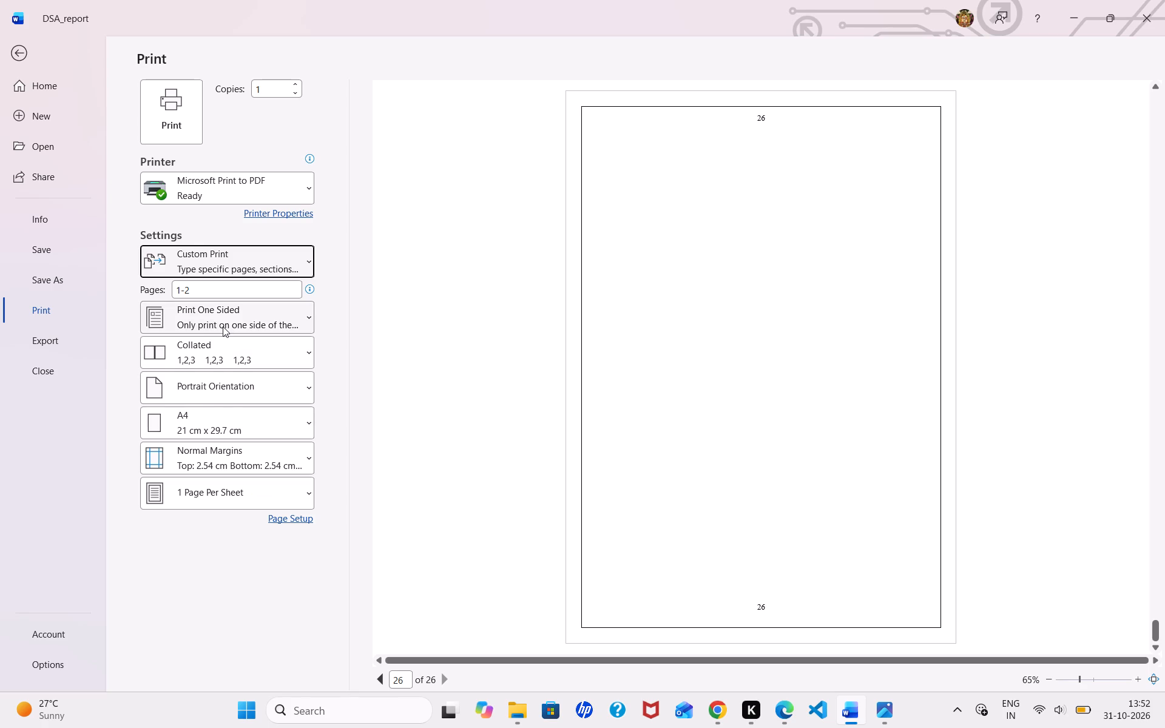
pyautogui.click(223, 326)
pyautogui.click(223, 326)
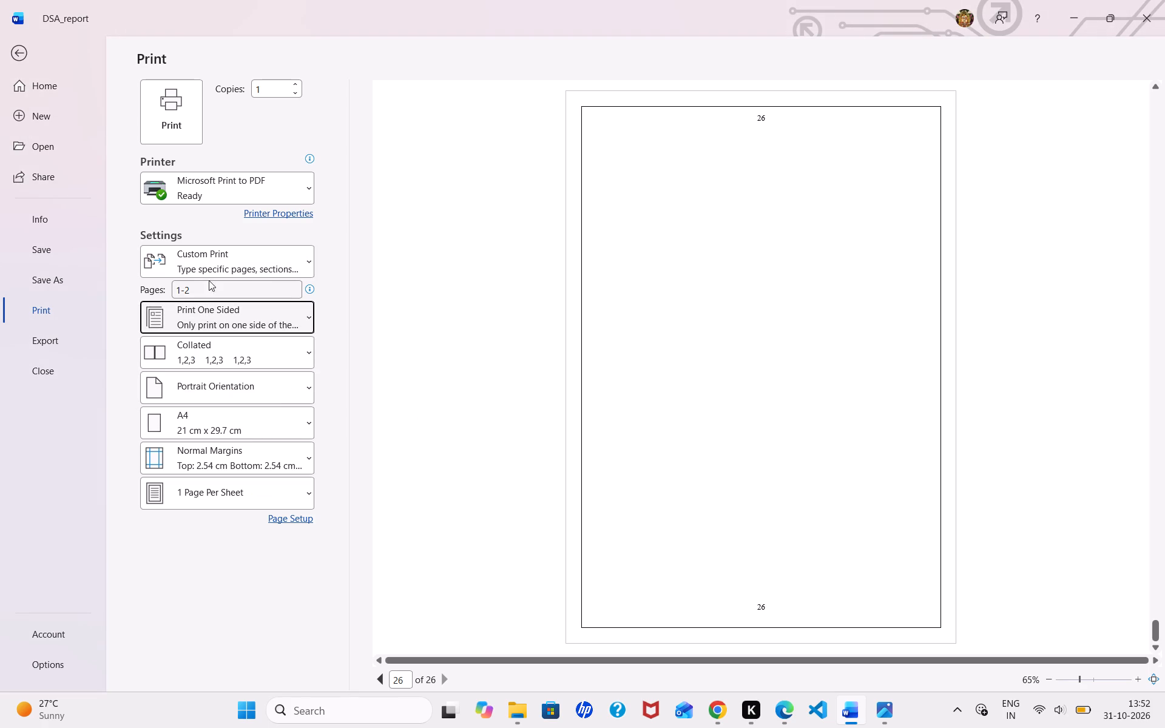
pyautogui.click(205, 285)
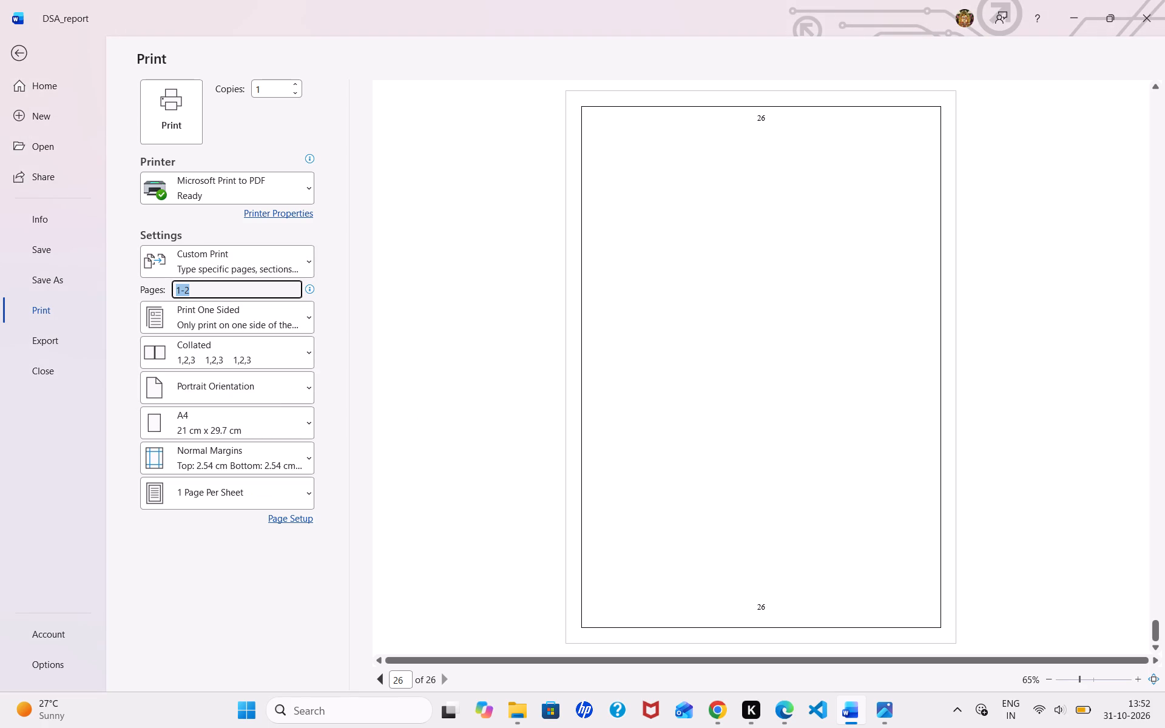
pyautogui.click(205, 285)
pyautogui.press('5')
# Print the selected pages with Microsoft Print to PDF, saving the file as report in the Downloads folder.
pyautogui.click(175, 116)
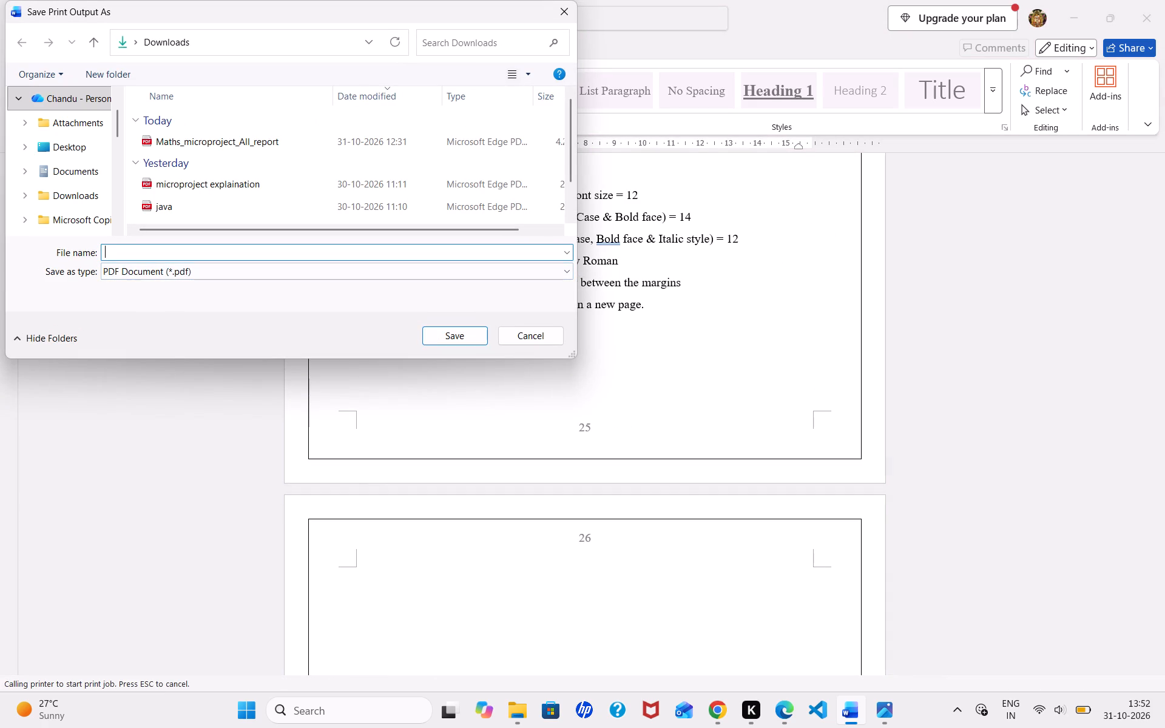
pyautogui.write('report')
pyautogui.press('Return')
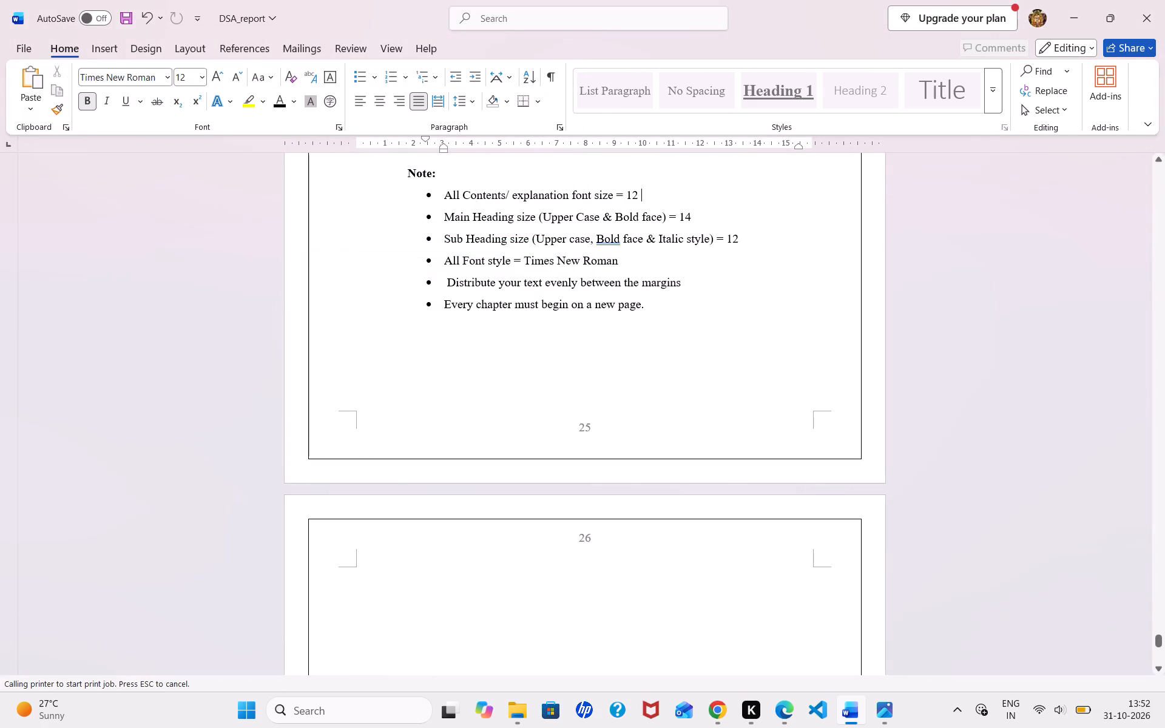
# Switch to File Explorer, open the report PDF from Downloads, and look through its numbered pages.
pyautogui.click(507, 715)
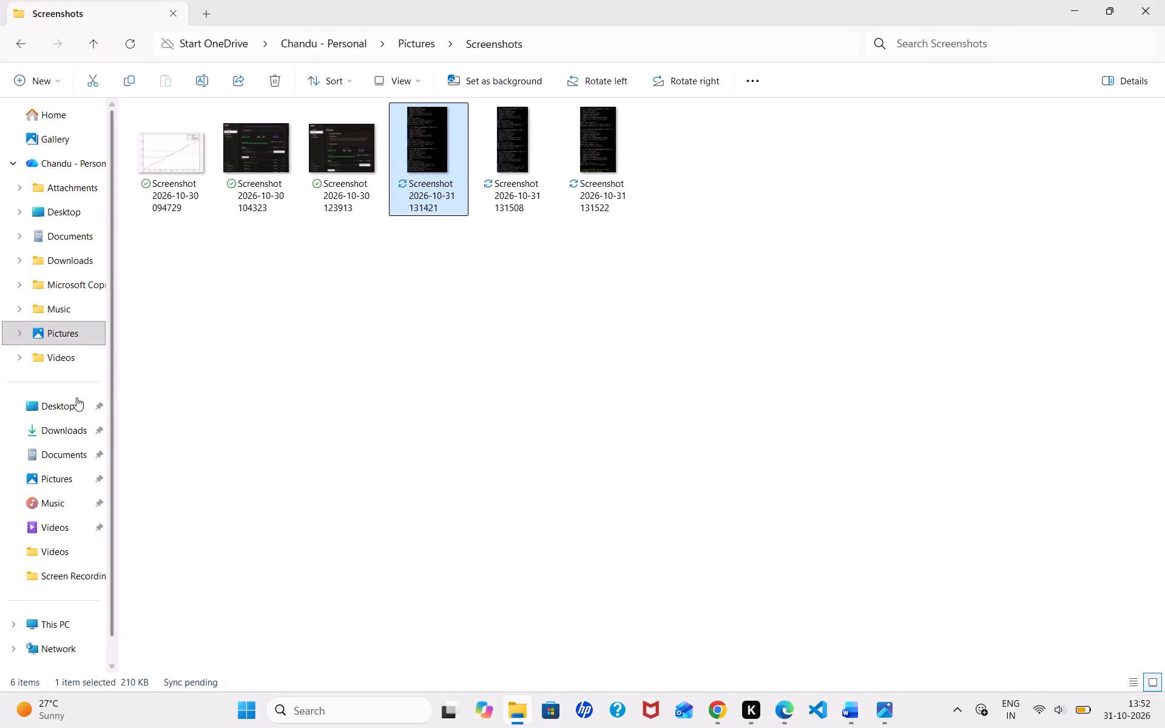
pyautogui.doubleClick(73, 423)
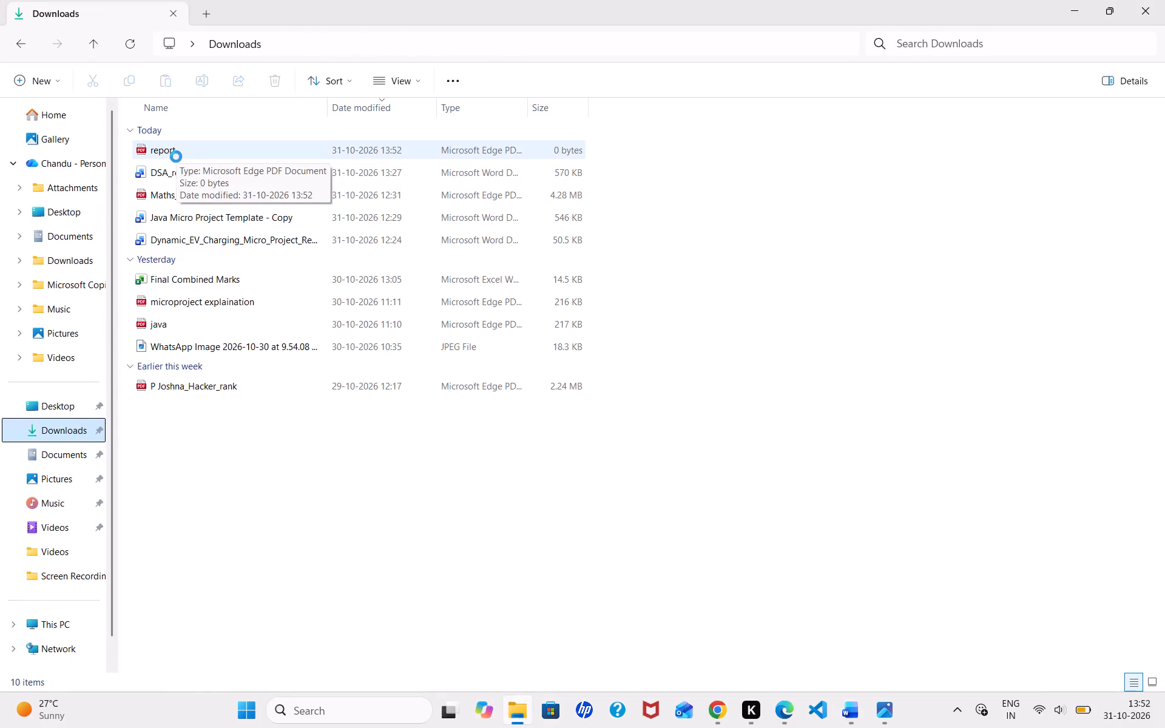
pyautogui.doubleClick(176, 157)
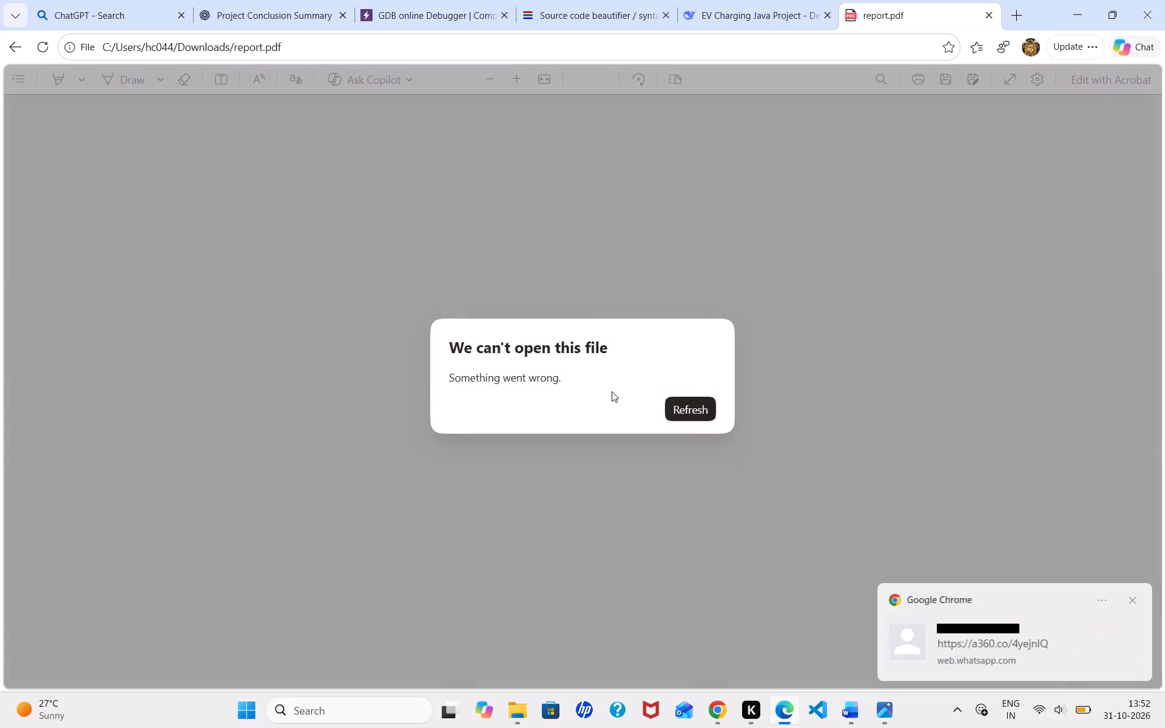
pyautogui.click(689, 413)
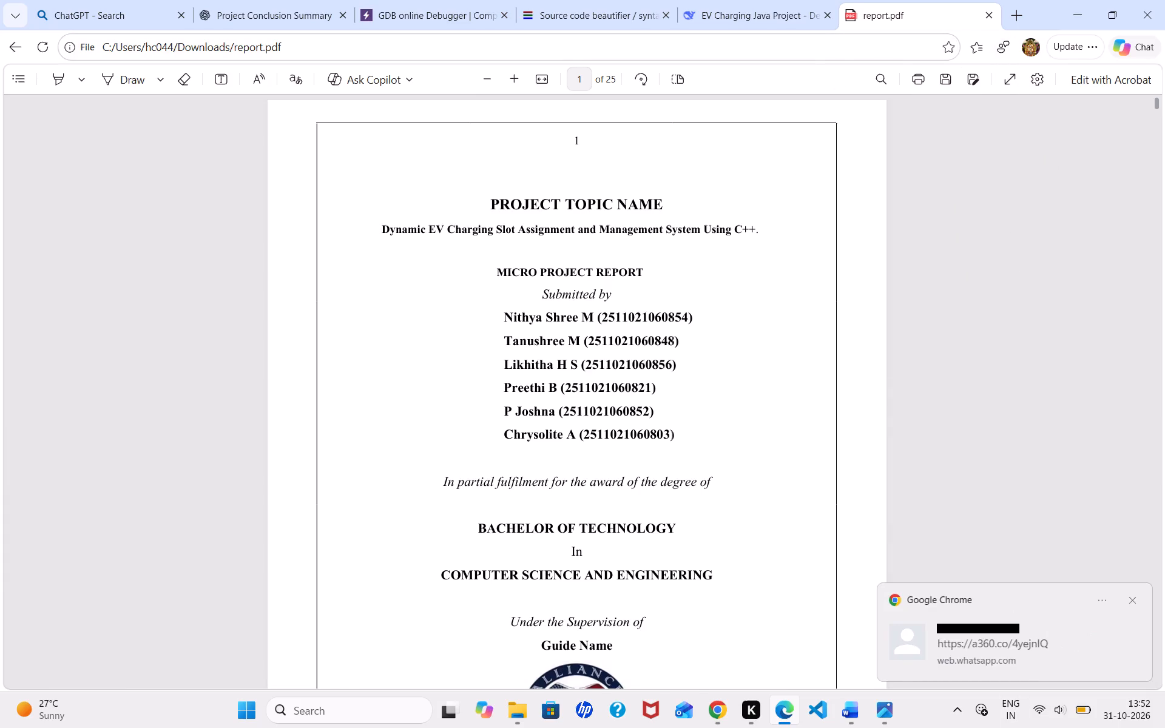
pyautogui.scroll(-20, 518, 273)
pyautogui.scroll(-20, 518, 273)
pyautogui.scroll(-2, 518, 273)
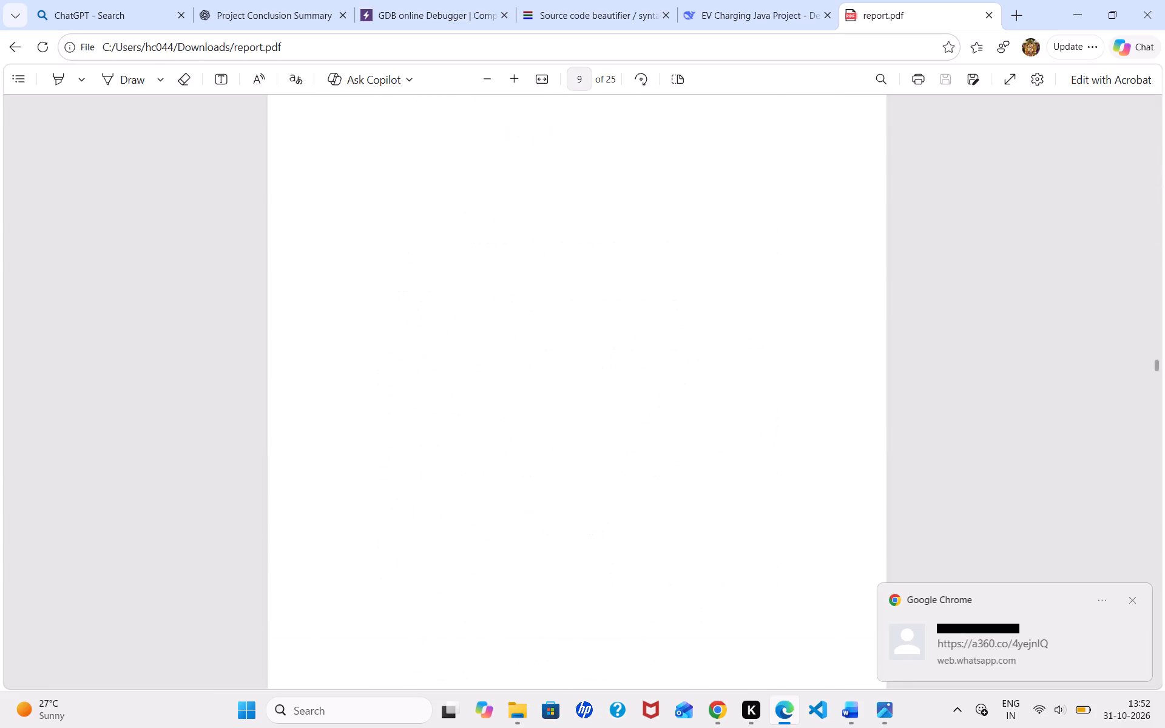
pyautogui.scroll(-20, 518, 273)
pyautogui.scroll(-18, 518, 273)
pyautogui.scroll(20, 518, 273)
pyautogui.scroll(3, 518, 273)
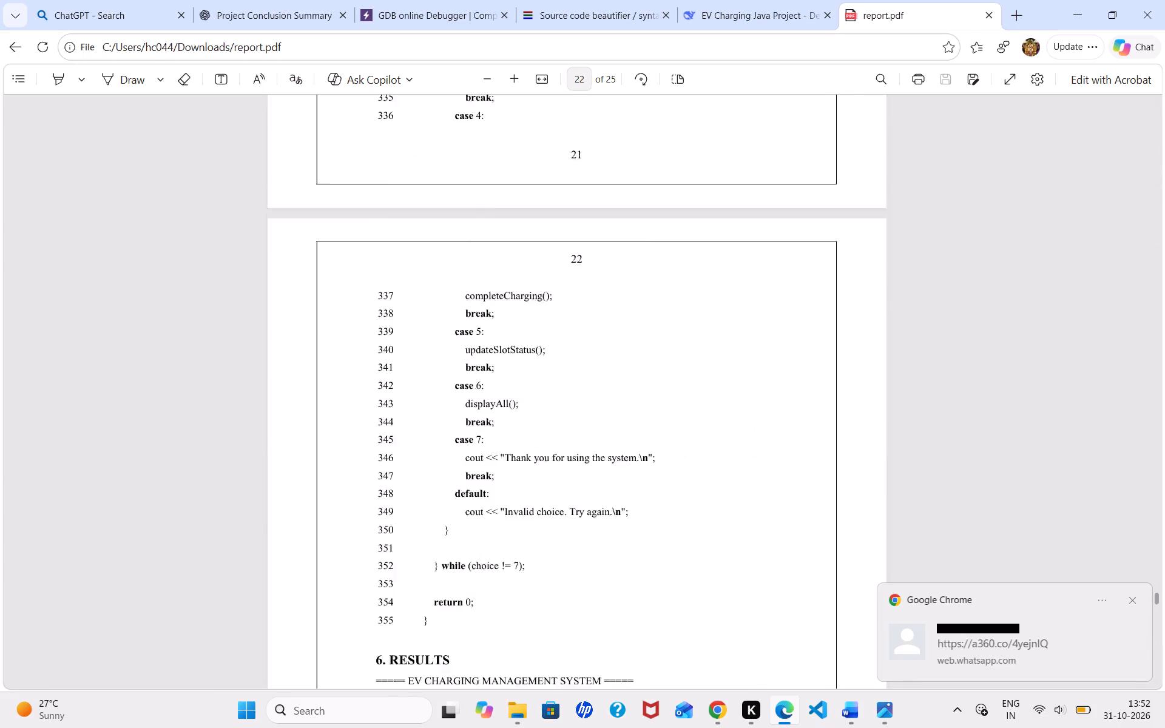
pyautogui.scroll(5, 518, 273)
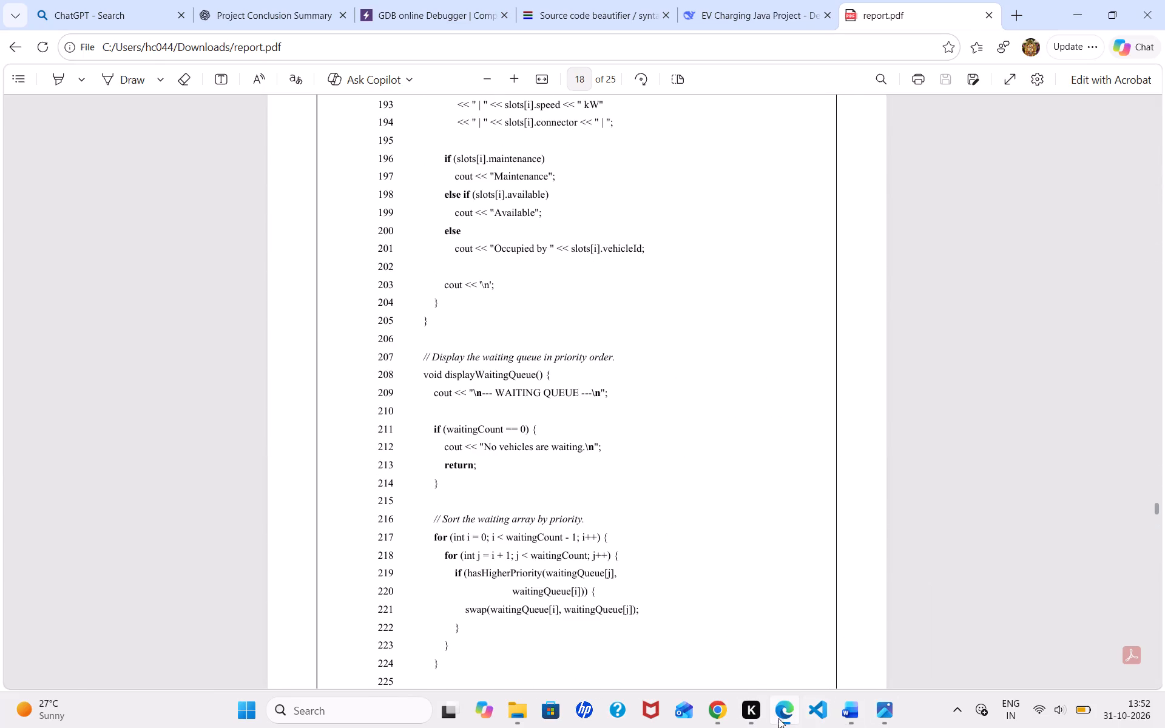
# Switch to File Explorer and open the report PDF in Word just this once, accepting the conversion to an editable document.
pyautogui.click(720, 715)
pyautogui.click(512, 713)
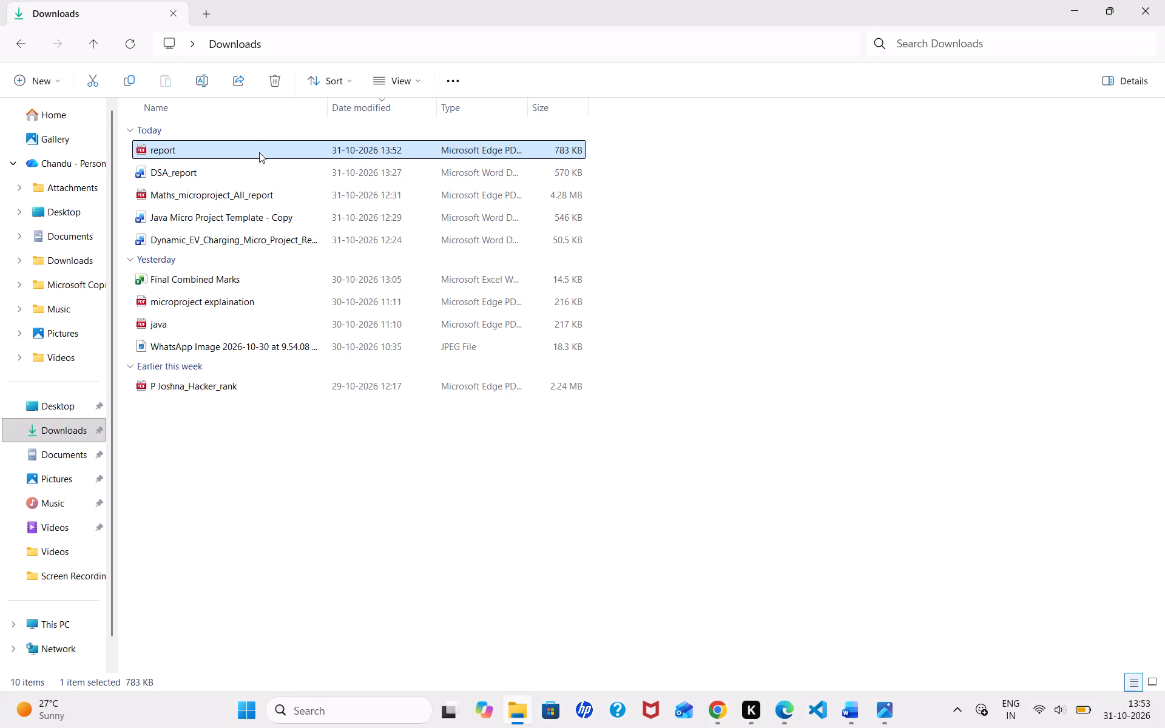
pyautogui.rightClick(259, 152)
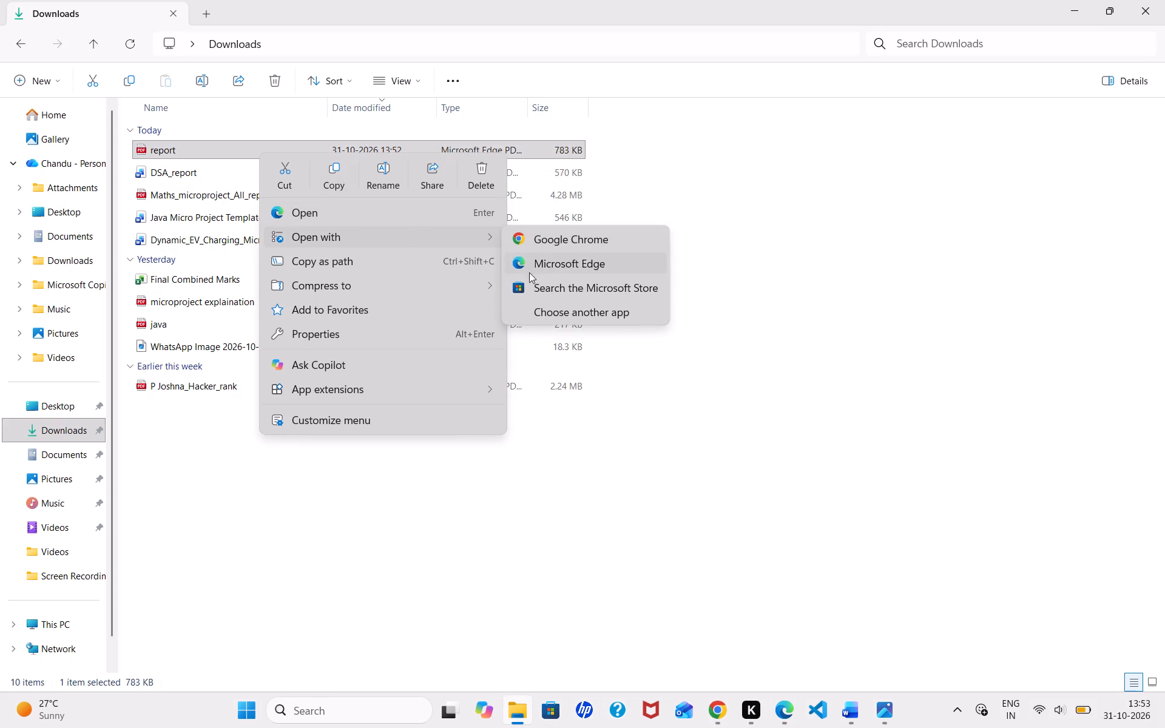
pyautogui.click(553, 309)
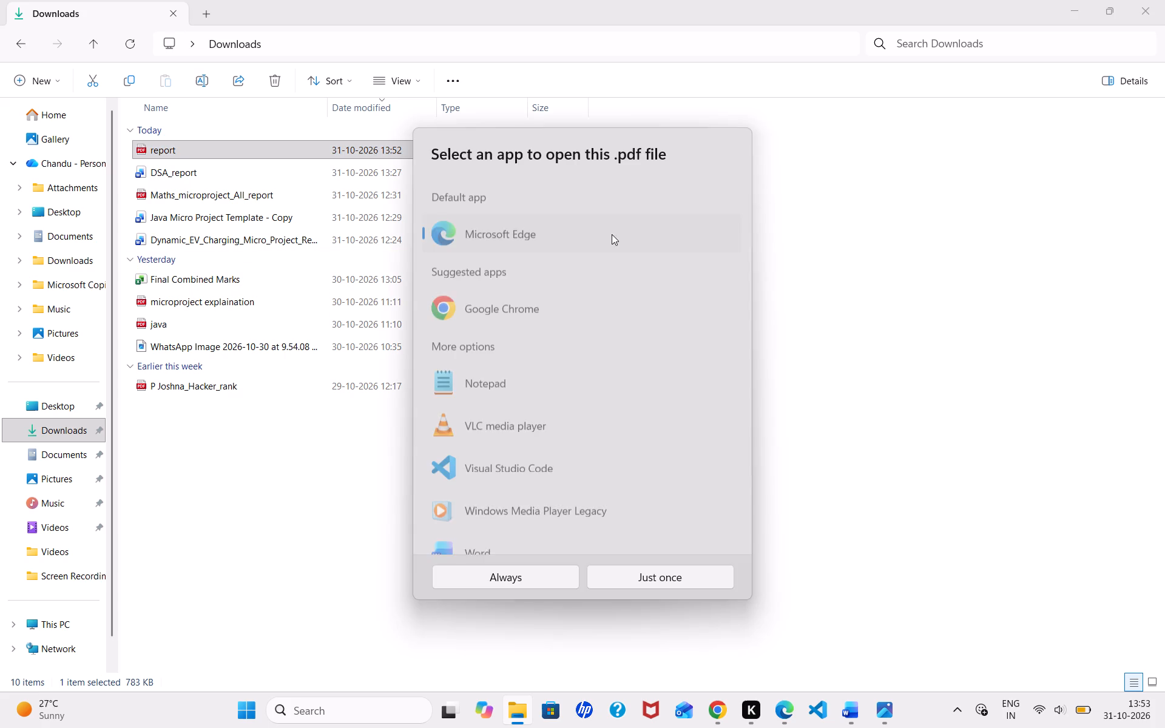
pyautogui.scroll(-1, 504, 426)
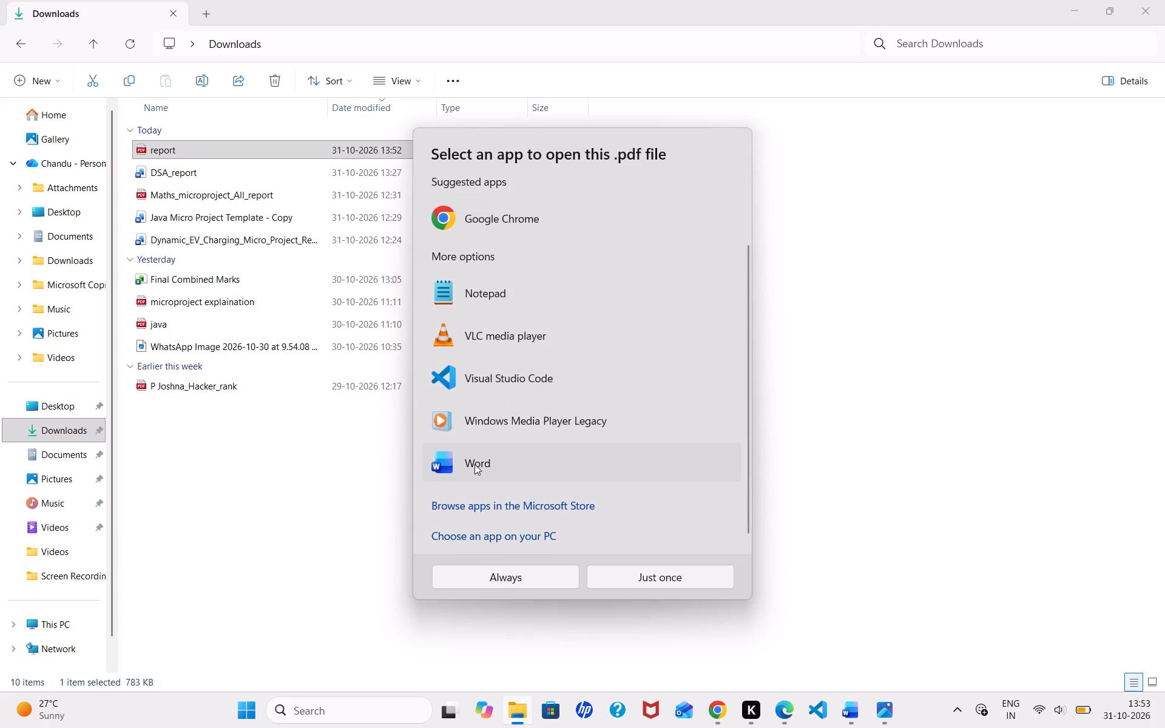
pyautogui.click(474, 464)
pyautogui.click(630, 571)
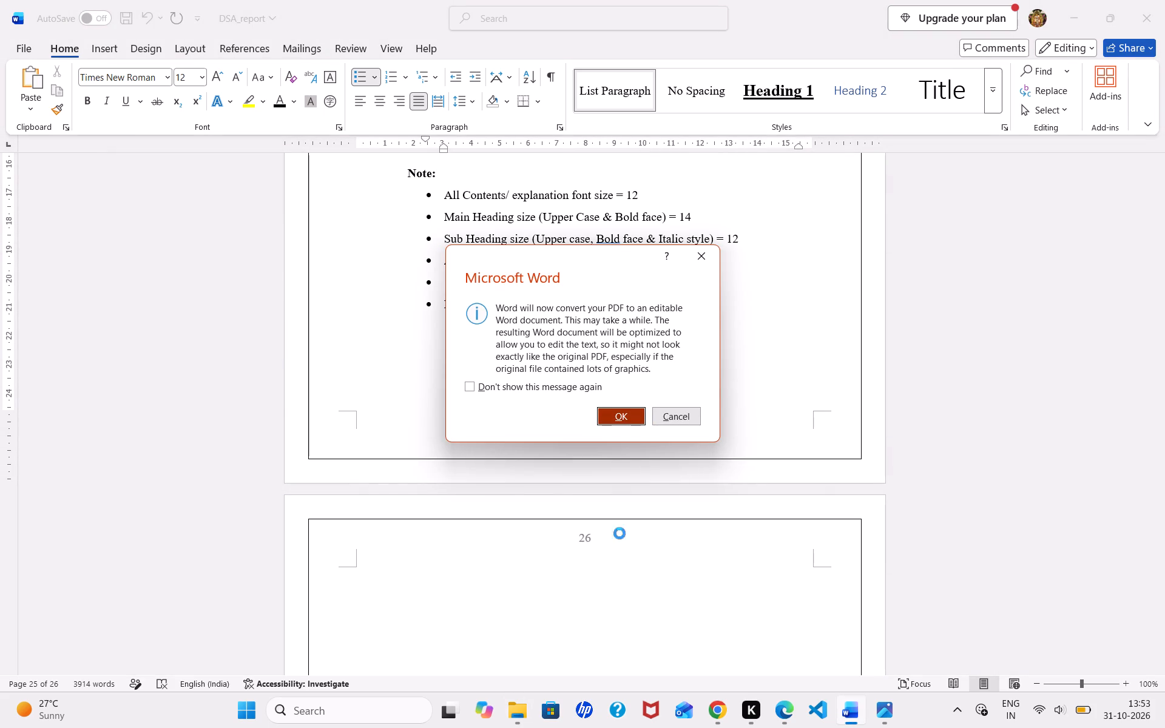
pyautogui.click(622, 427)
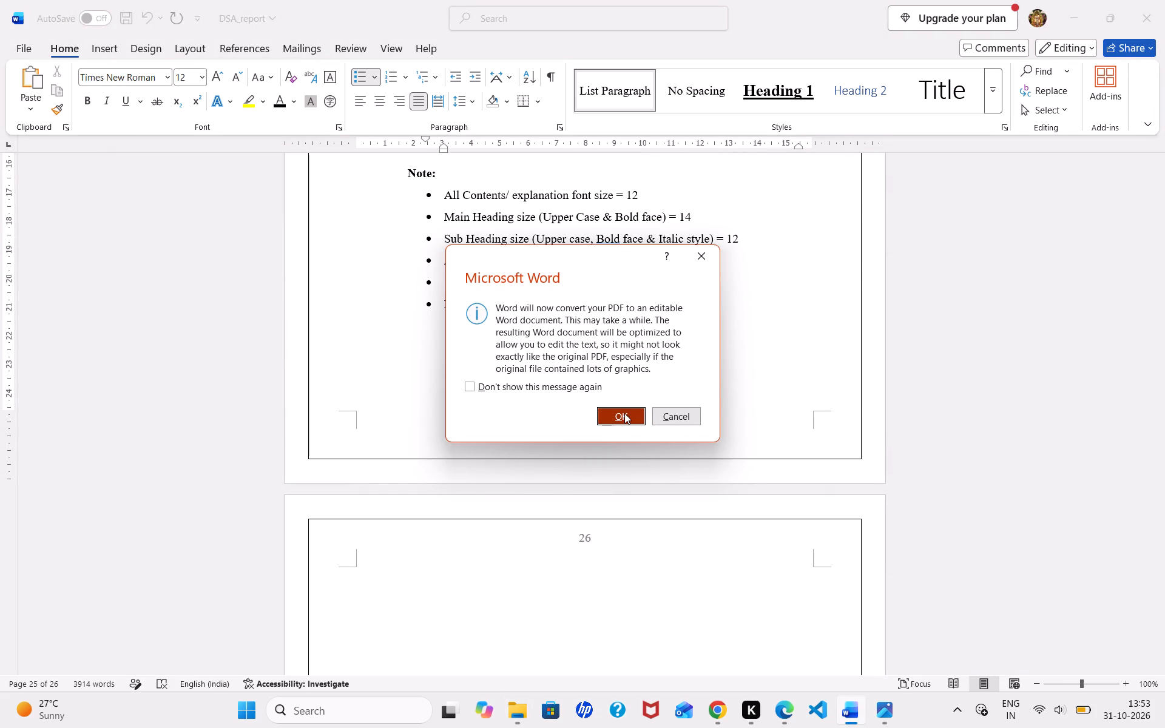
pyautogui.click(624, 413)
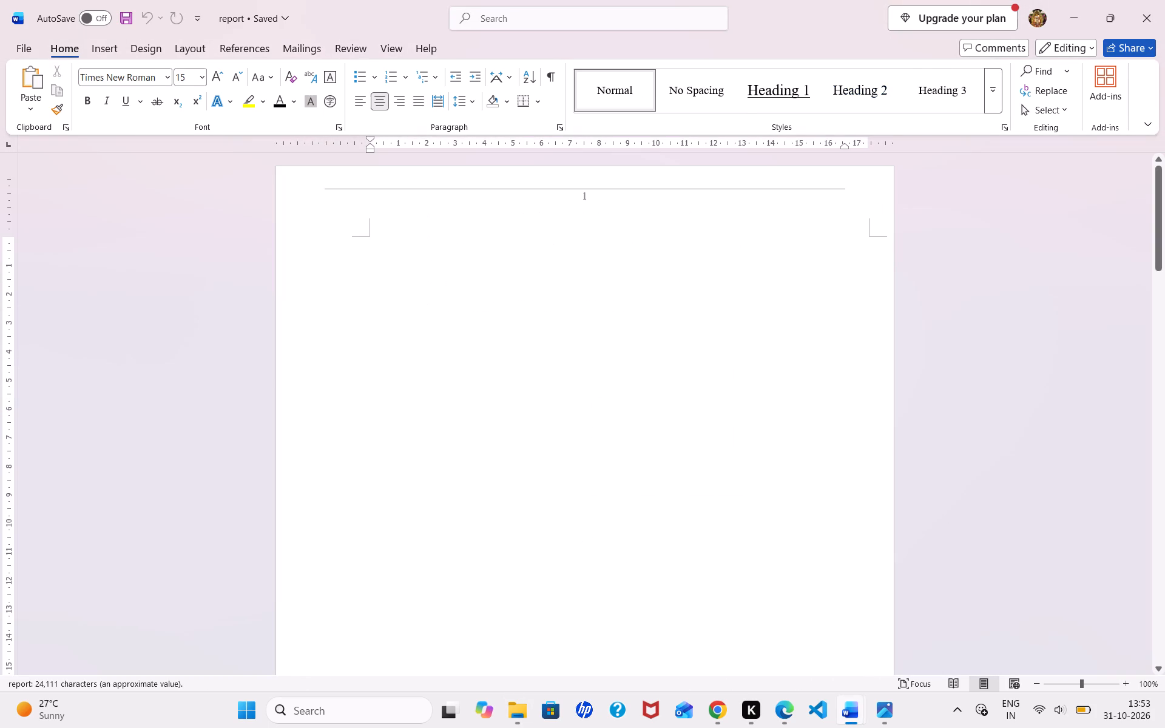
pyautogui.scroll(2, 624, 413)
# Close the converted report and the DSA_report document, discarding the unsaved changes to DSA_report.
pyautogui.doubleClick(1164, 0)
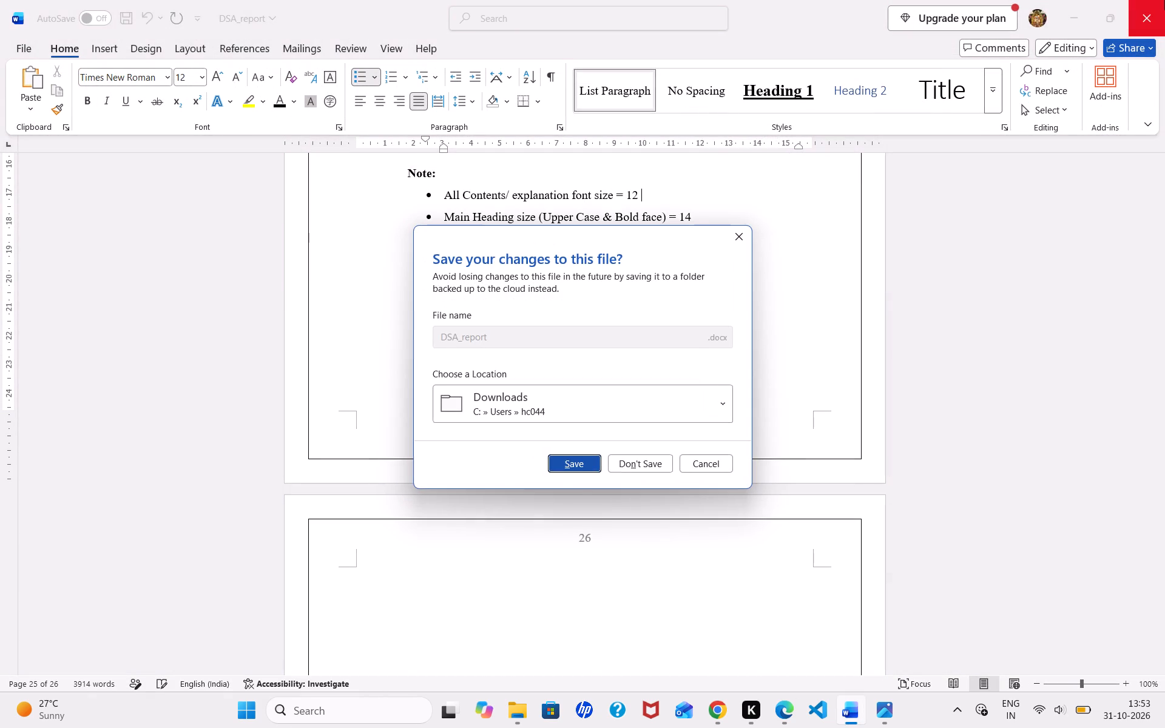
pyautogui.click(638, 467)
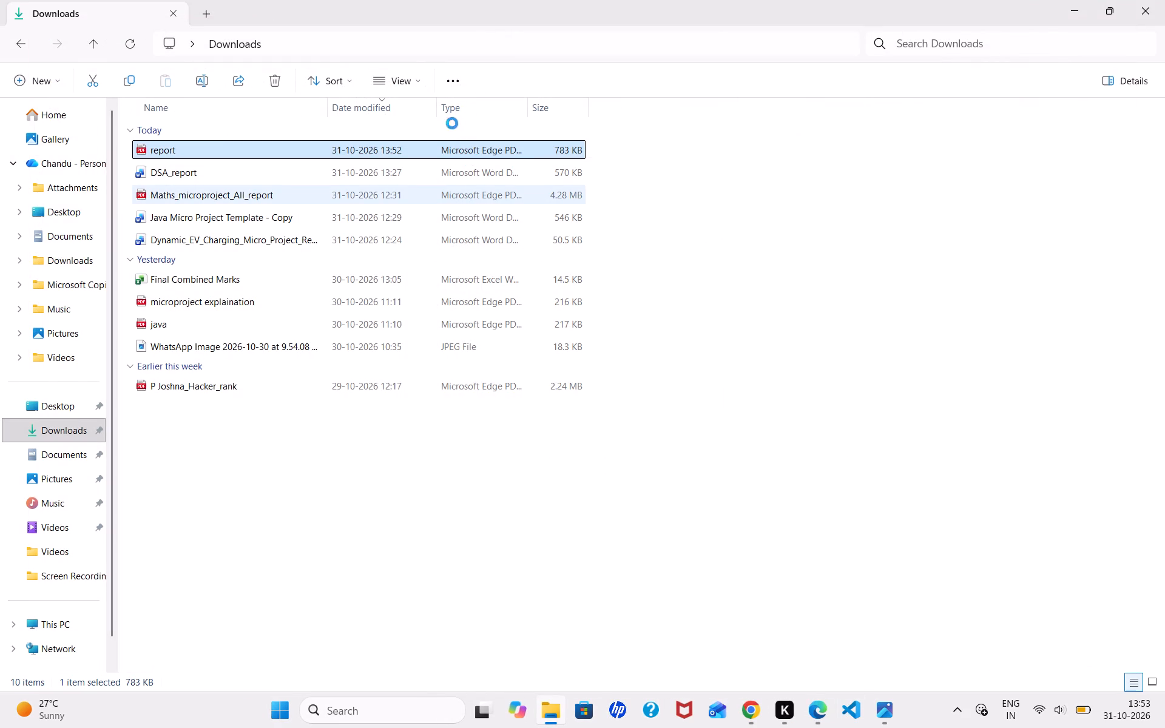
# Open the report PDF from Downloads with Word again, just once, and accept its conversion to an editable document.
pyautogui.rightClick(445, 143)
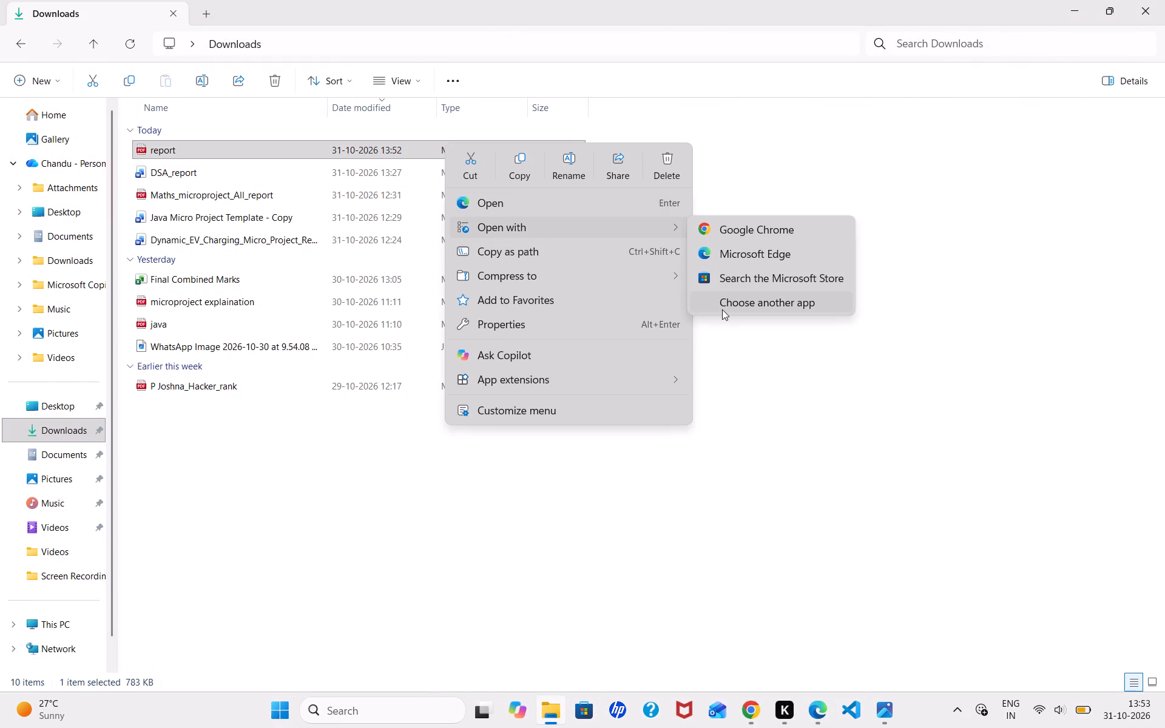
pyautogui.click(722, 309)
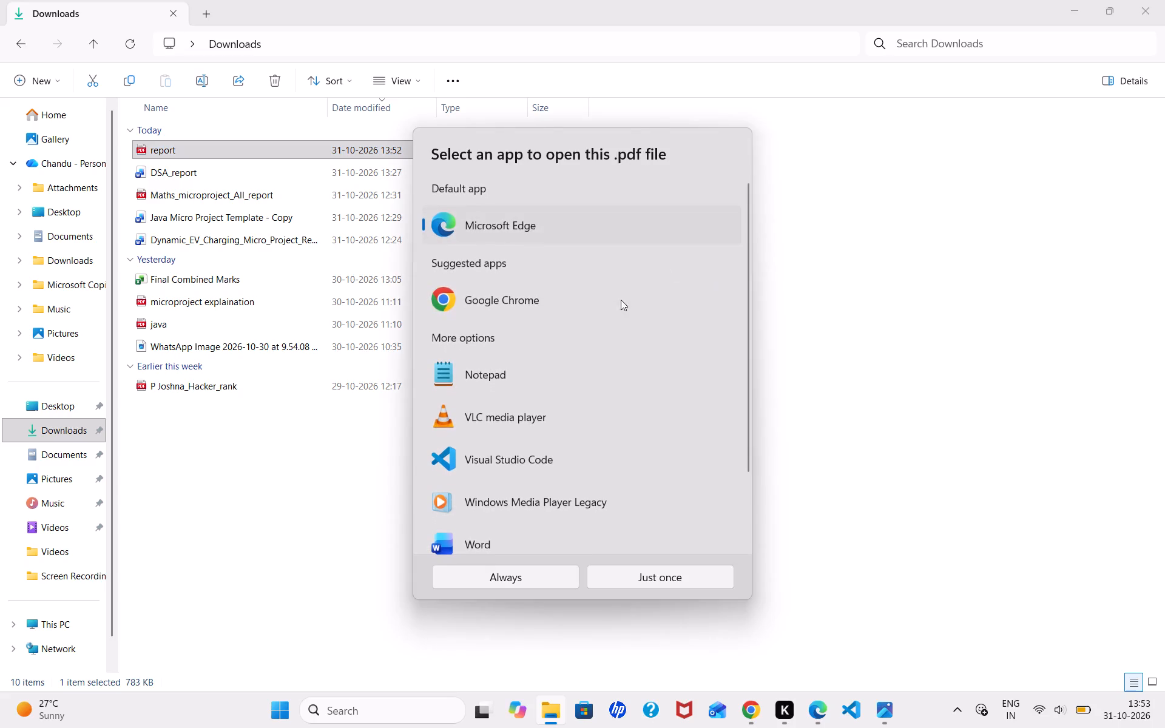
pyautogui.scroll(-1, 564, 420)
pyautogui.click(519, 507)
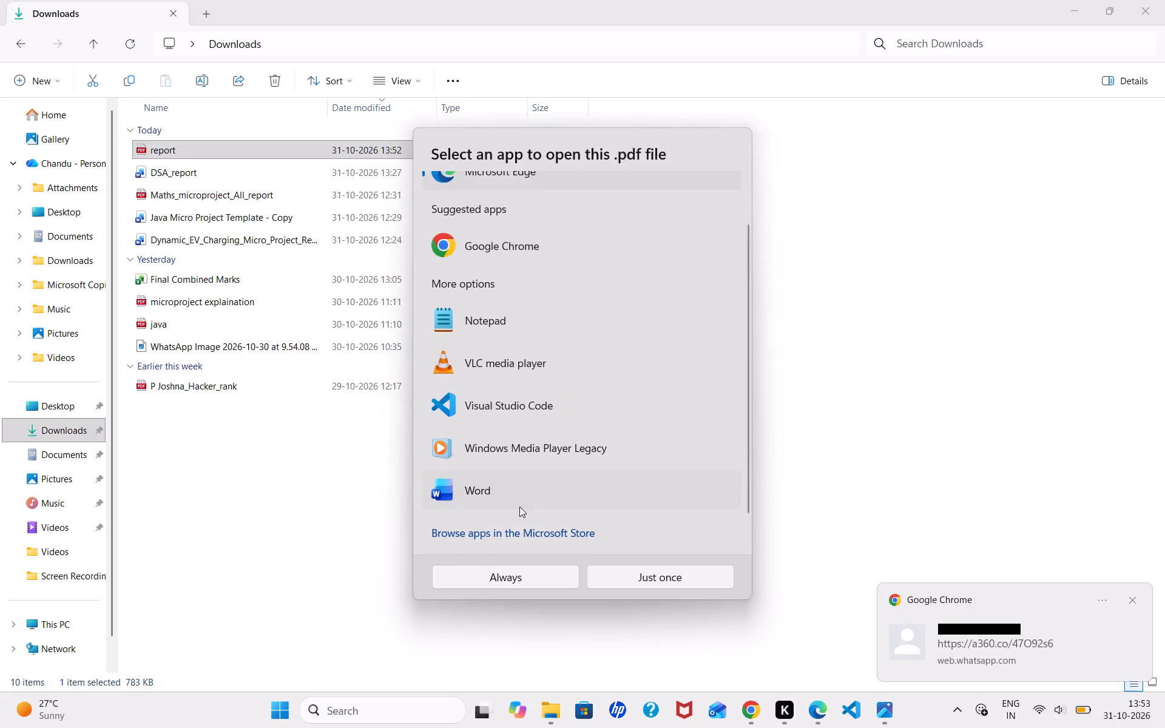
pyautogui.click(615, 569)
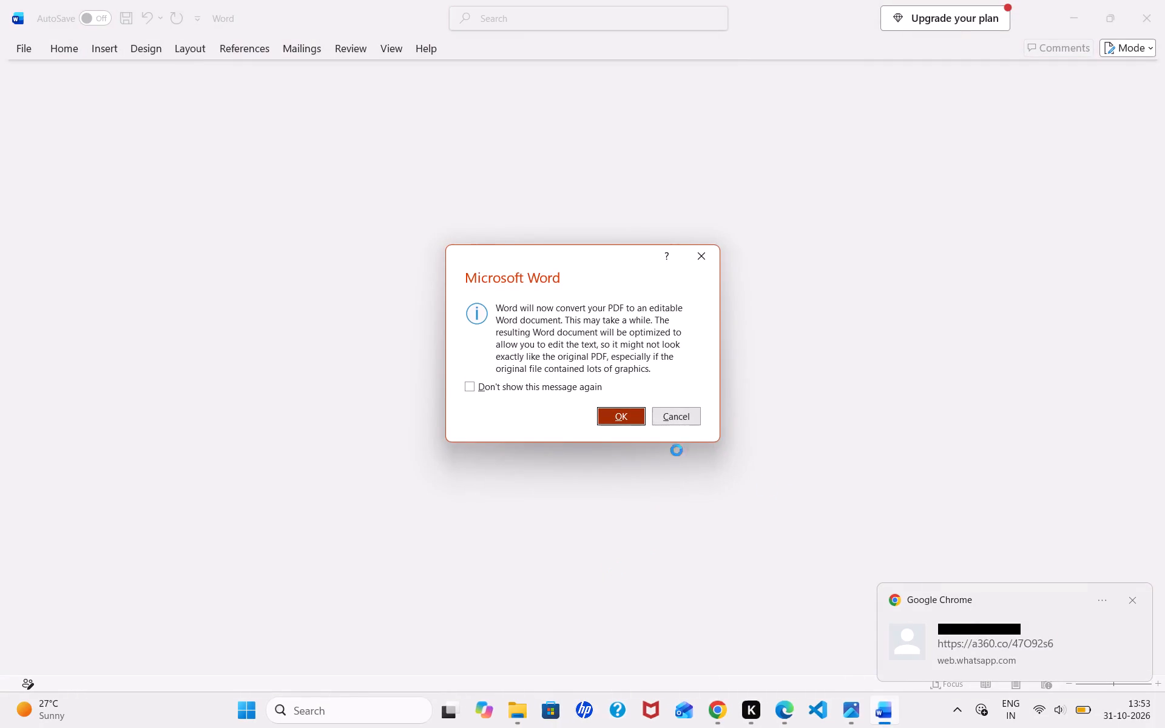
pyautogui.click(627, 422)
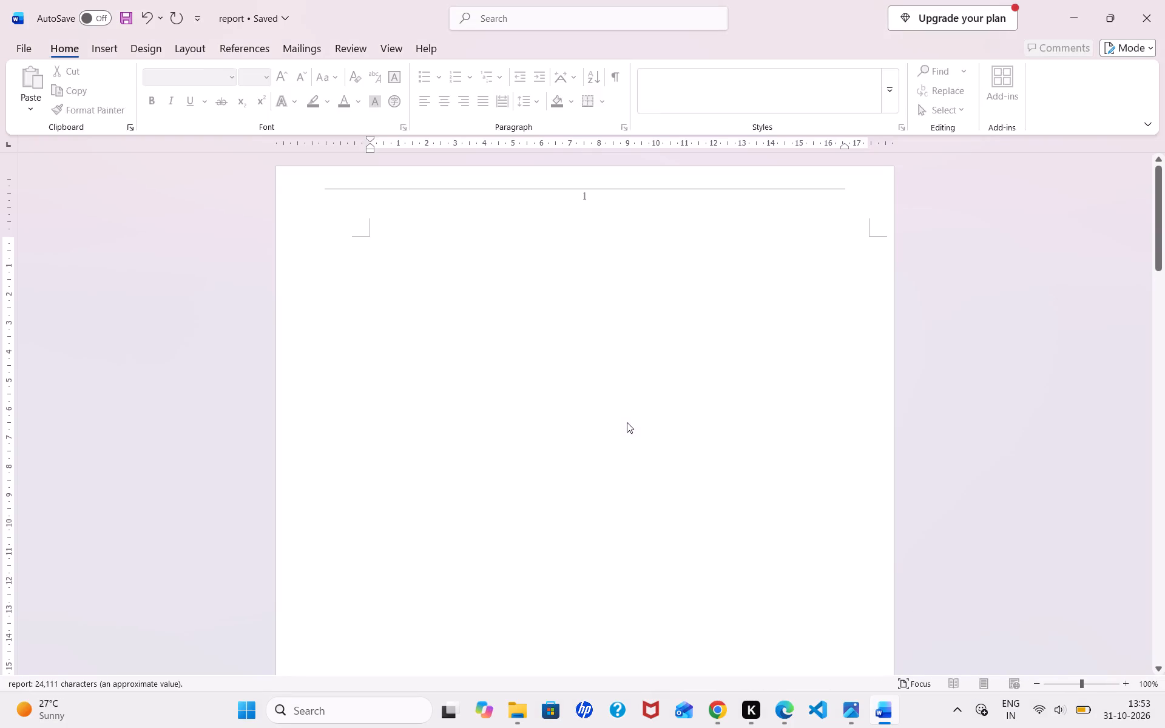
# Look through the converted report's page layout and page numbers, and close the document.
pyautogui.scroll(9, 627, 422)
pyautogui.scroll(-9, 627, 422)
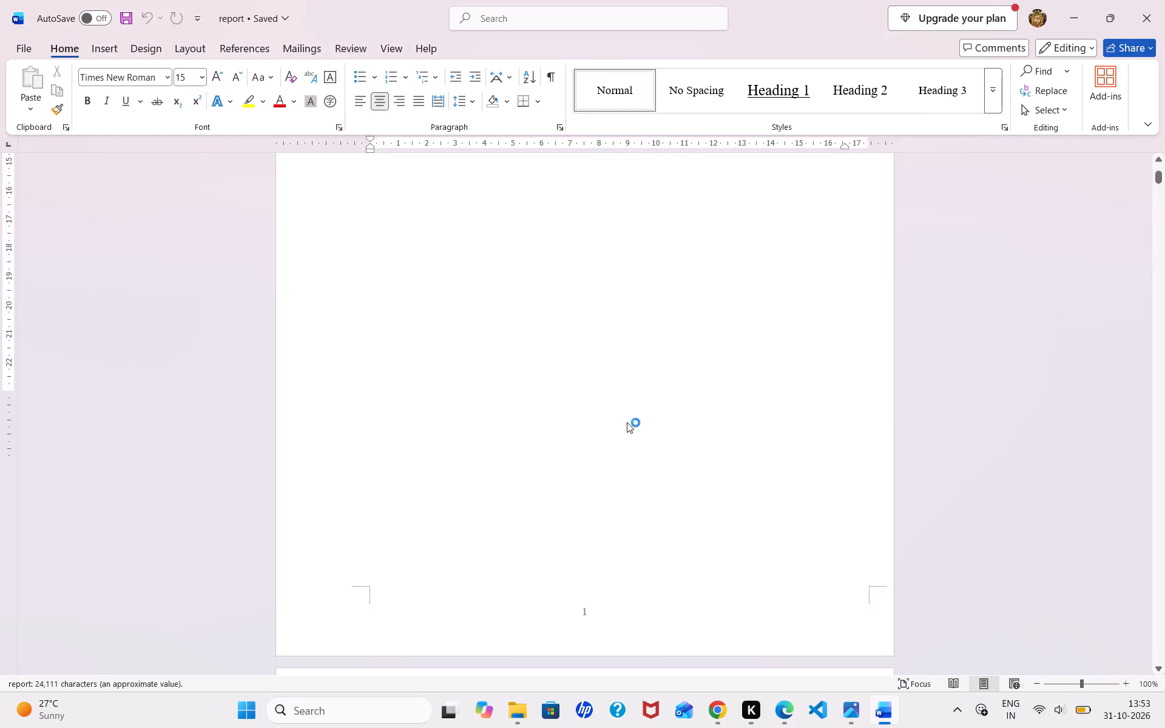
pyautogui.scroll(-18, 627, 422)
pyautogui.scroll(5, 627, 422)
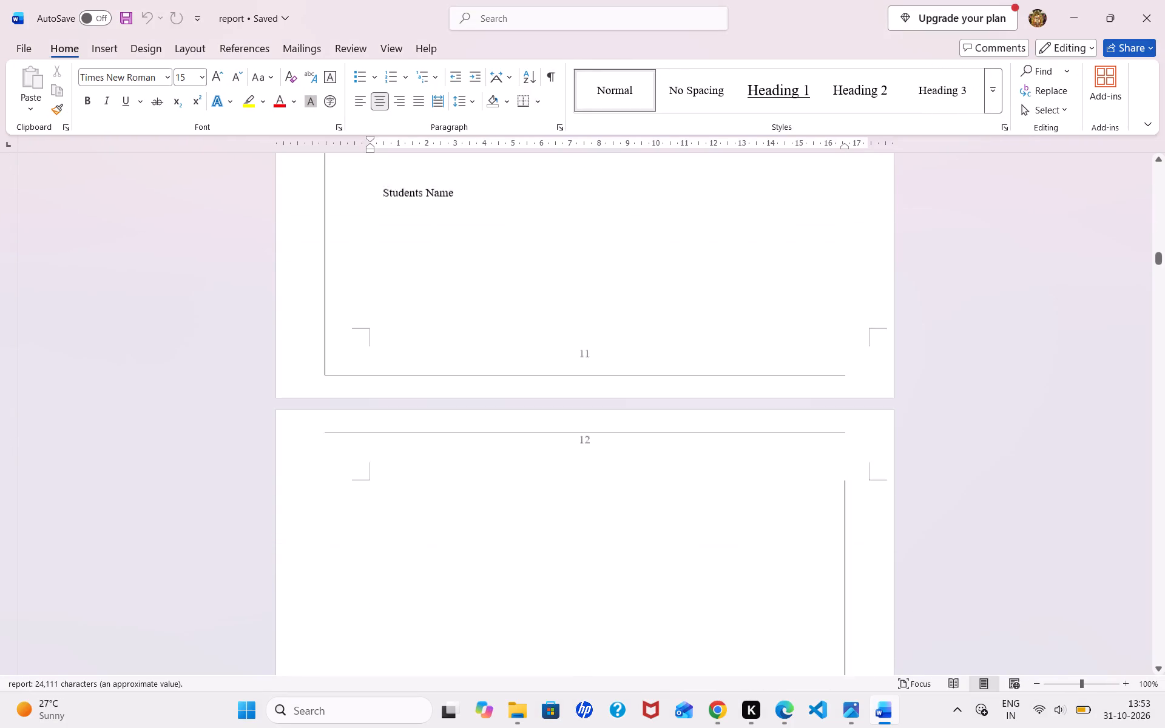
pyautogui.scroll(18, 627, 422)
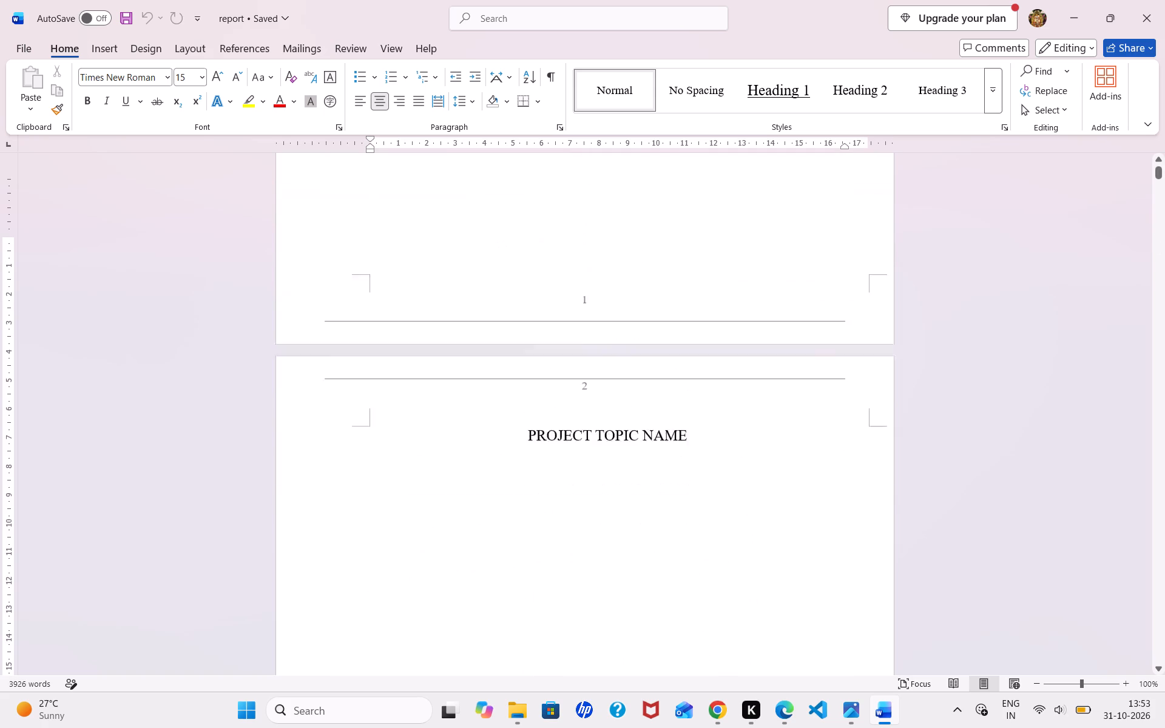
pyautogui.click(1164, 32)
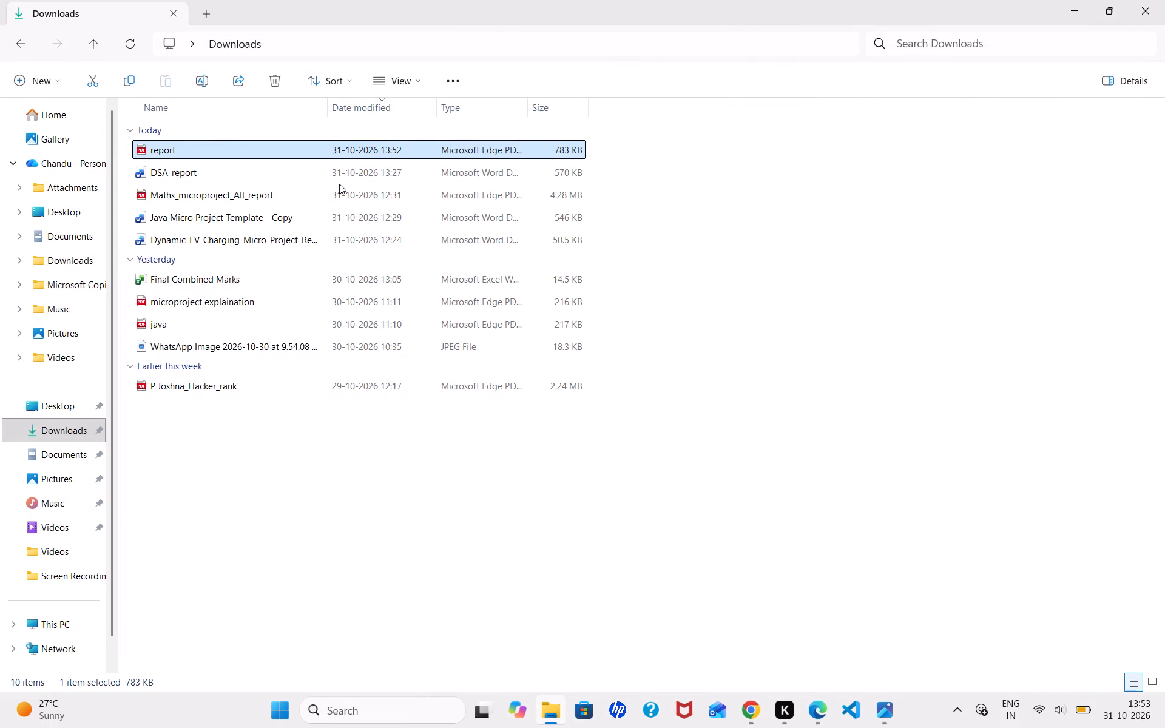
# Reopen the DSA_report Word document from Downloads and look over its opening pages.
pyautogui.doubleClick(312, 174)
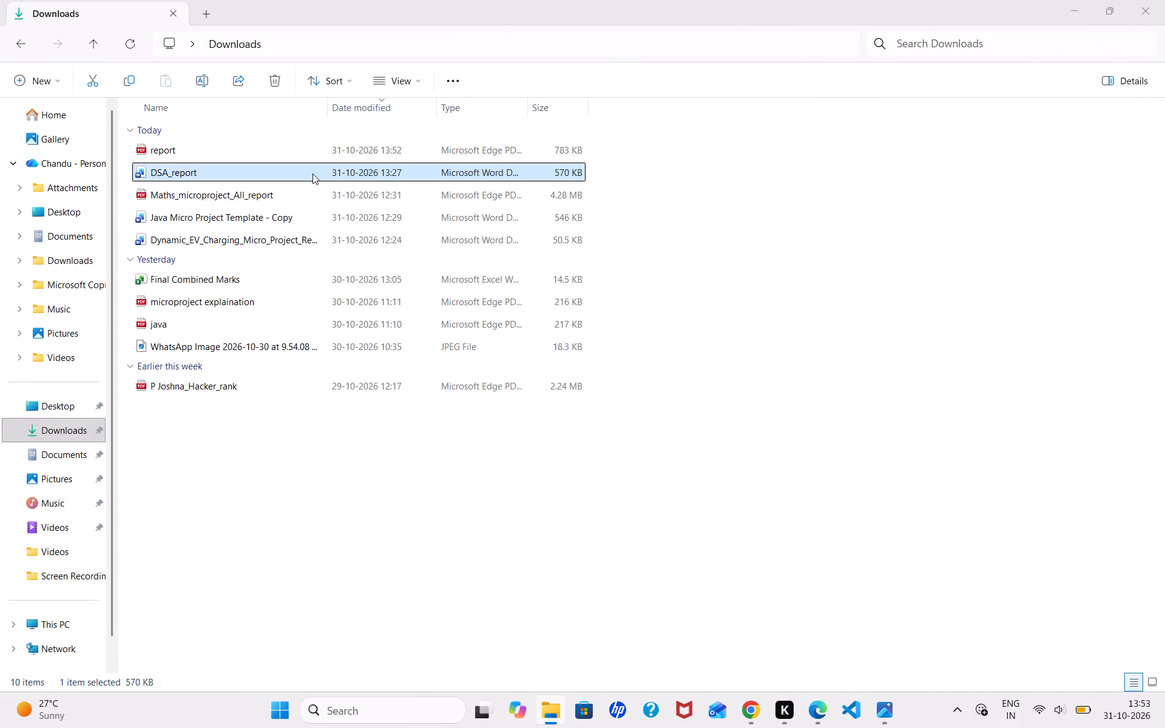
pyautogui.scroll(-6, 515, 401)
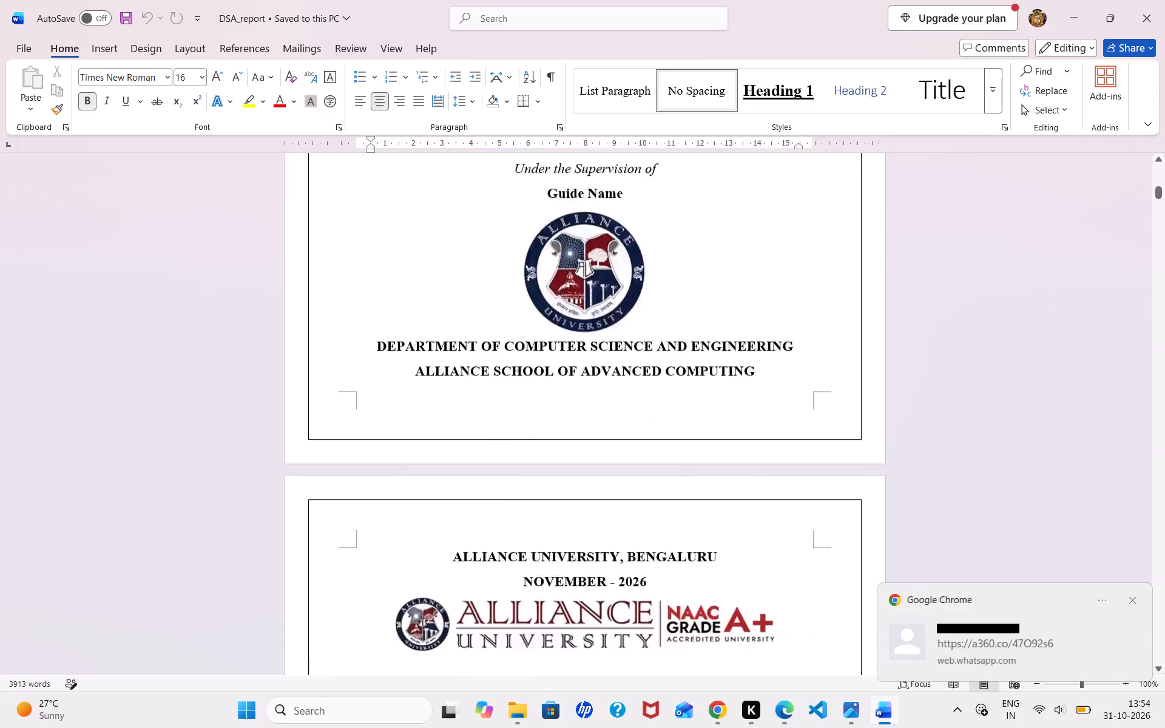
pyautogui.scroll(1, 515, 401)
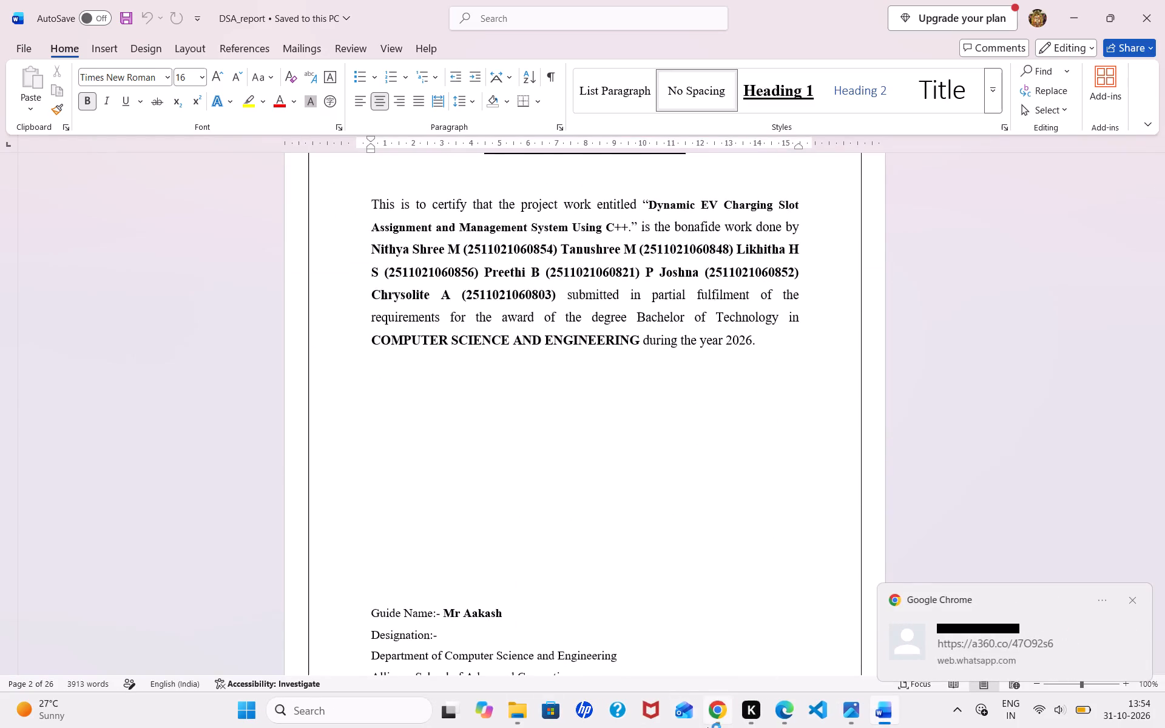
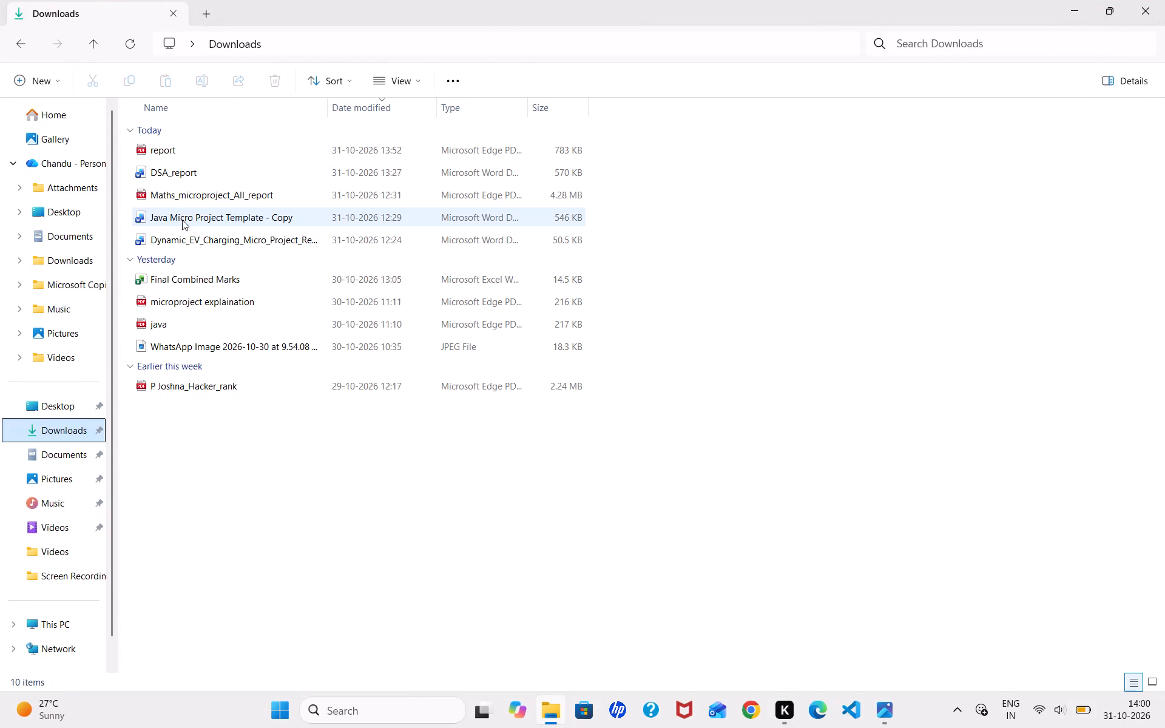
pyautogui.doubleClick(168, 173)
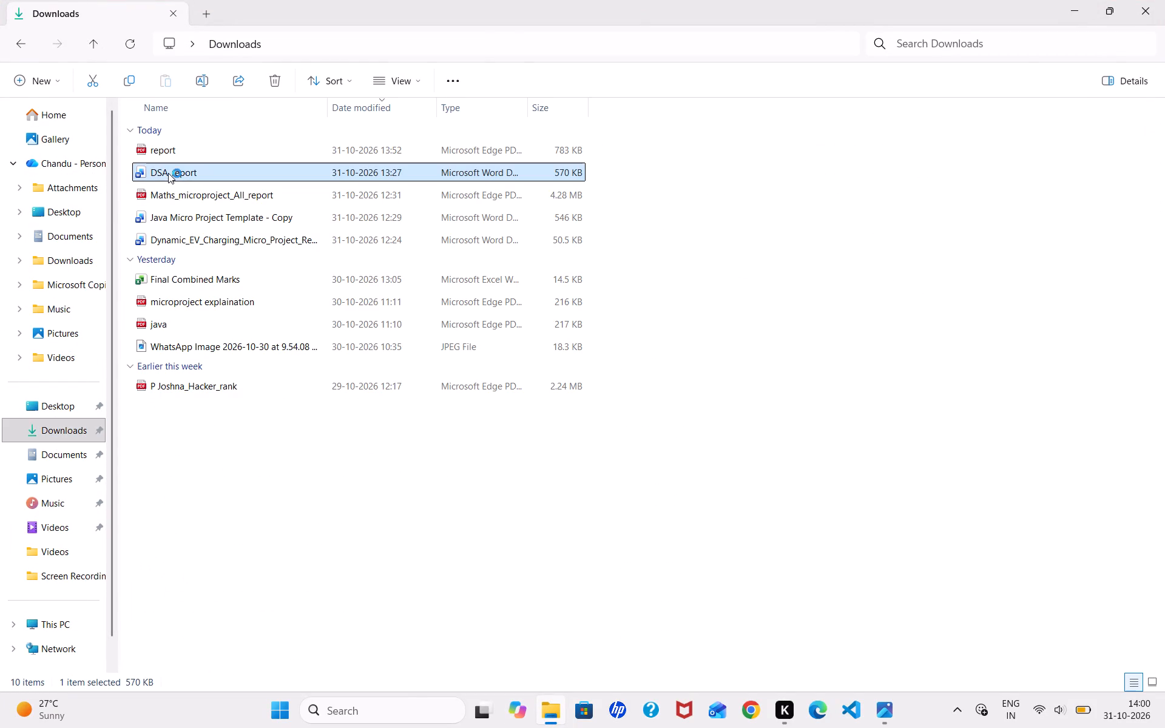
pyautogui.scroll(-1, 544, 470)
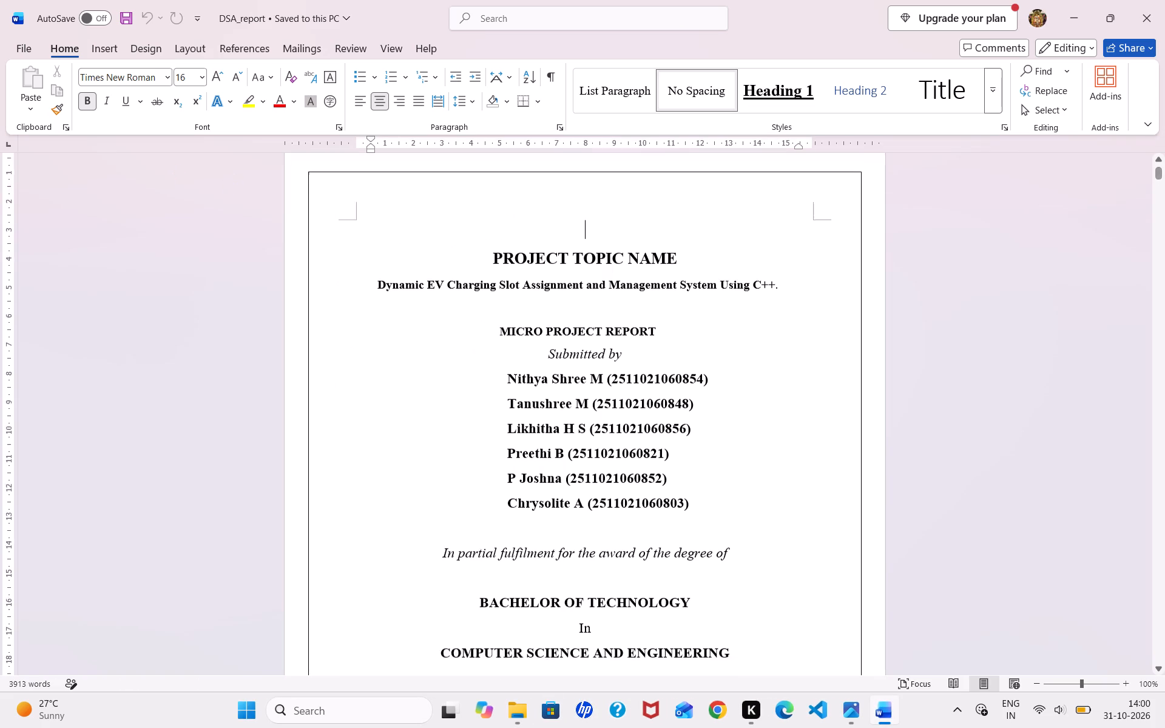
pyautogui.scroll(-1, 544, 470)
pyautogui.hotkey('ctrl', 'a')
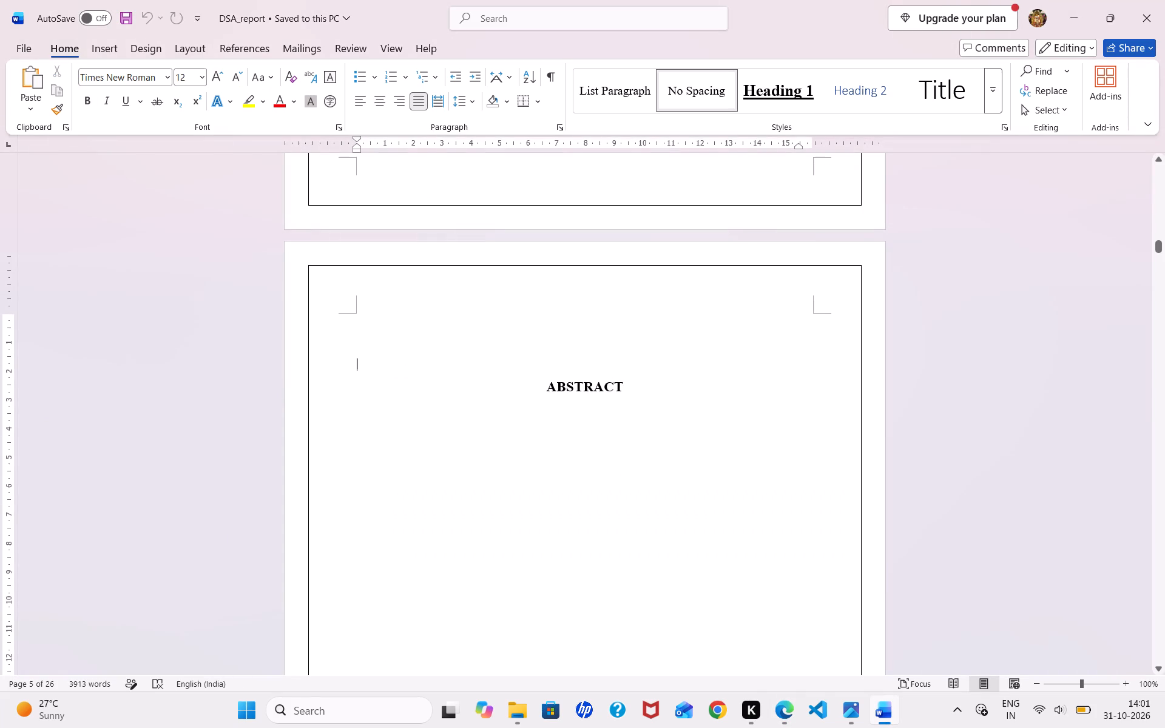
pyautogui.press('BackSpace')
pyautogui.press('BackSpace')
pyautogui.press('BackSpace')
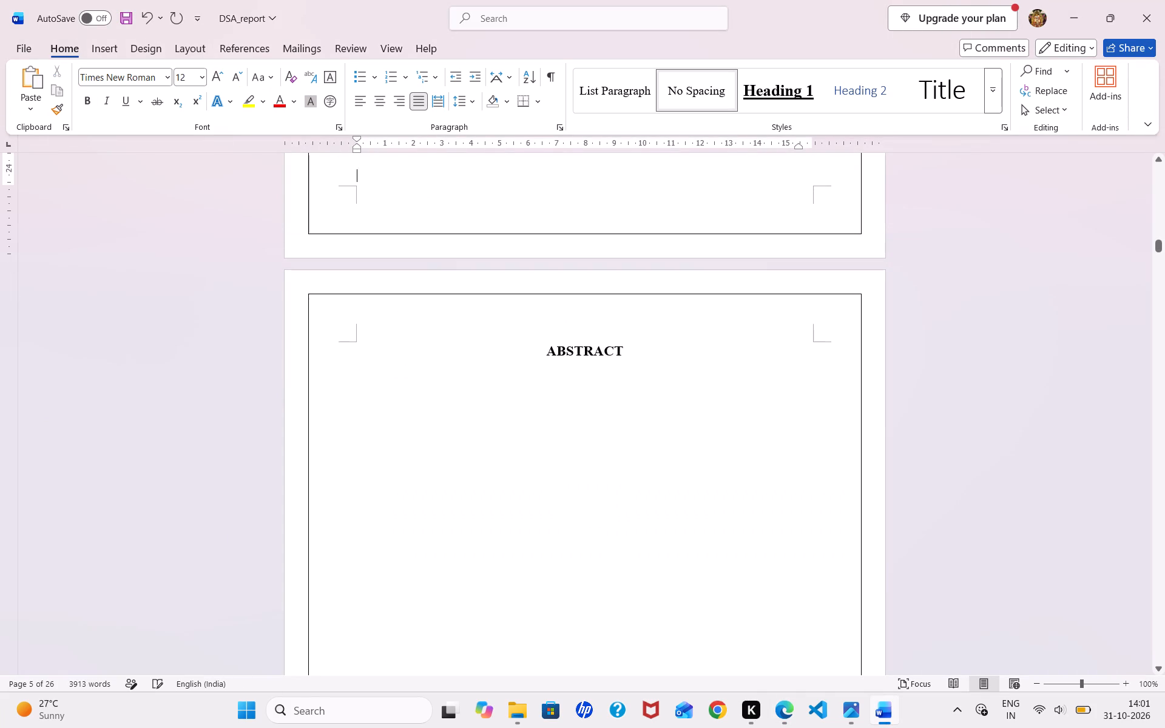
# Justify the empty paragraph below the ABSTRACT heading, remove the blank lines between them, and paste the copied abstract there.
pyautogui.click(657, 430)
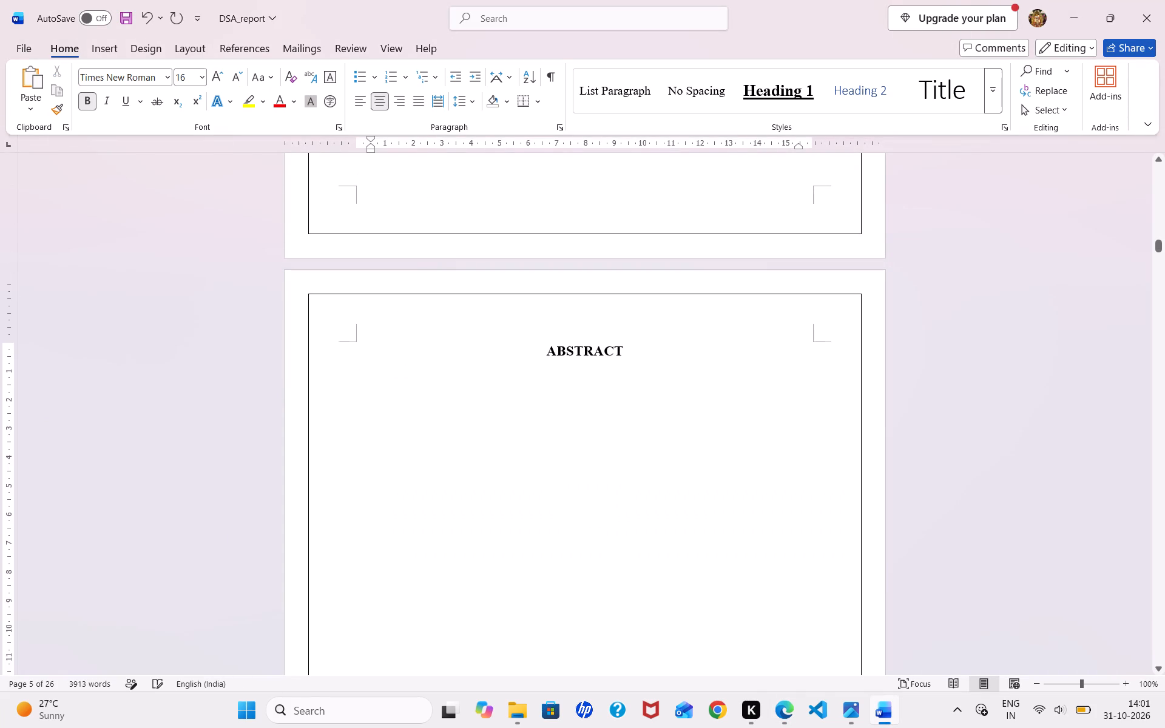
pyautogui.click(417, 98)
pyautogui.press('BackSpace')
pyautogui.press('BackSpace')
pyautogui.press('BackSpace')
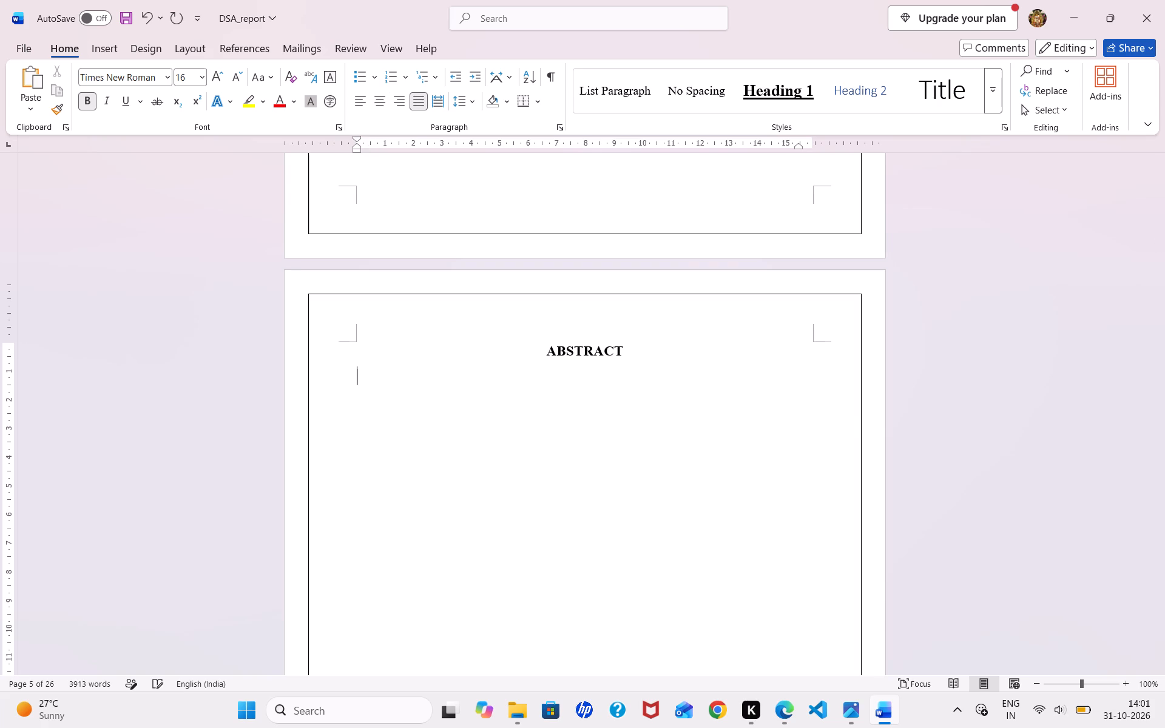
pyautogui.hotkey('ctrl', 'v')
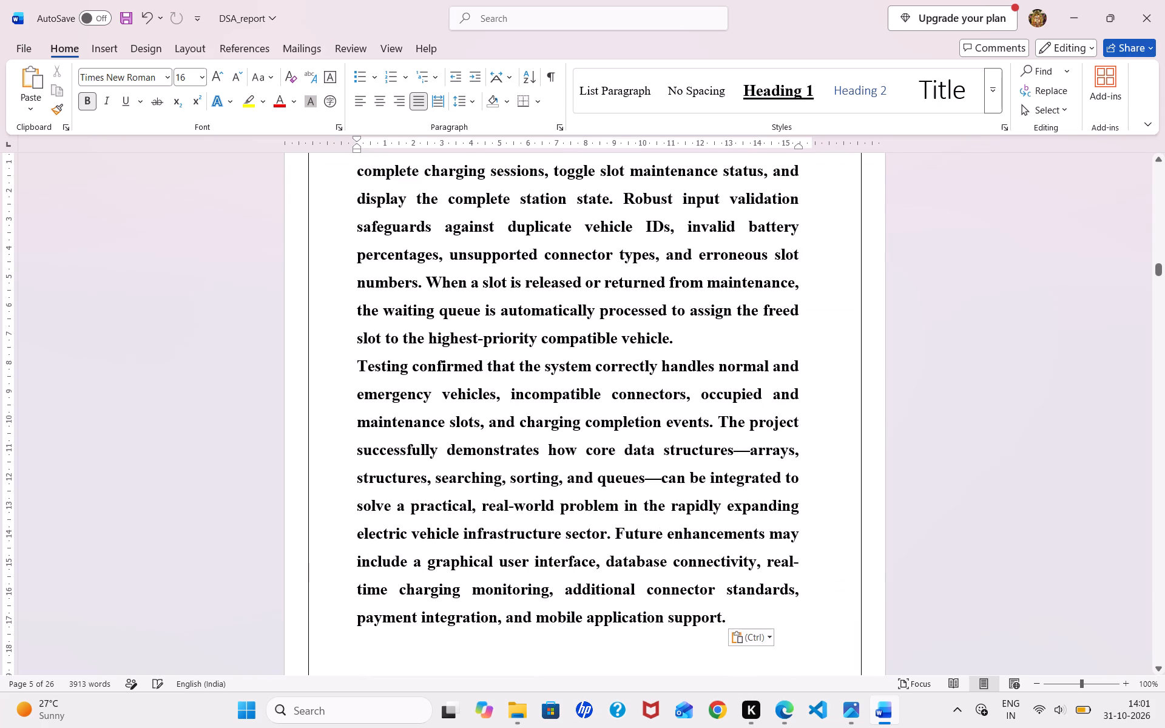
# Remove the bold from the ABSTRACT heading and the pasted abstract paragraphs and set their font size to 12.
pyautogui.moveTo(731, 618); pyautogui.dragTo(470, 405)
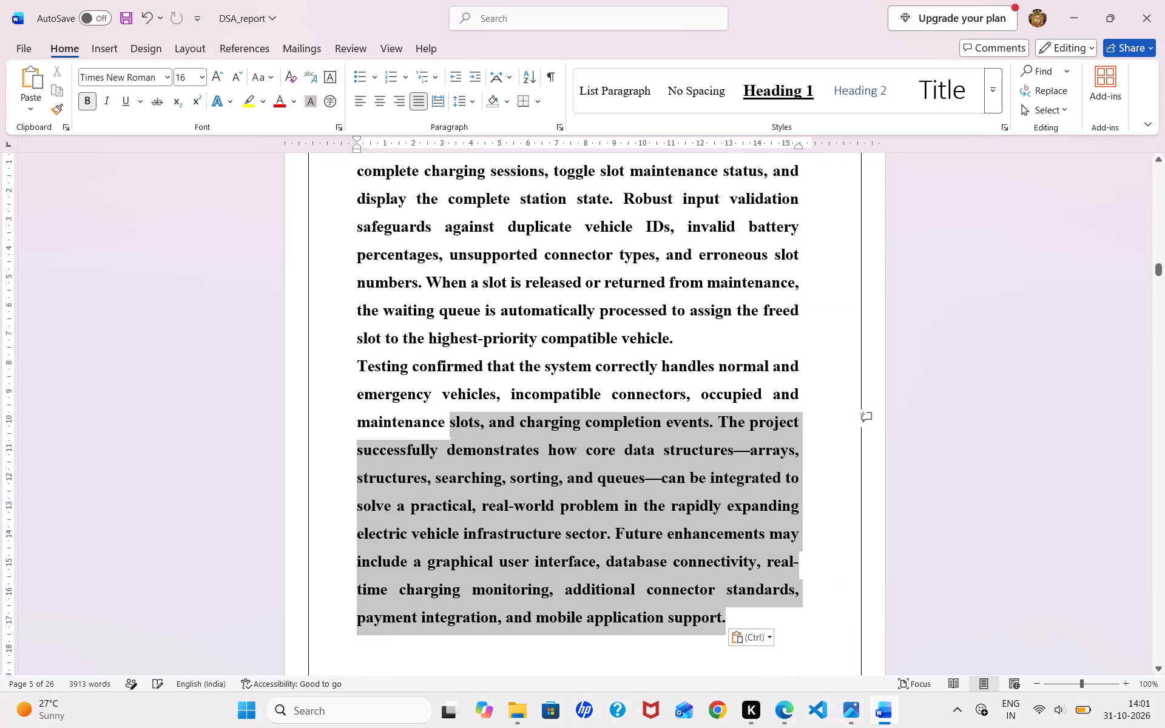
pyautogui.moveTo(470, 405); pyautogui.dragTo(435, 198)
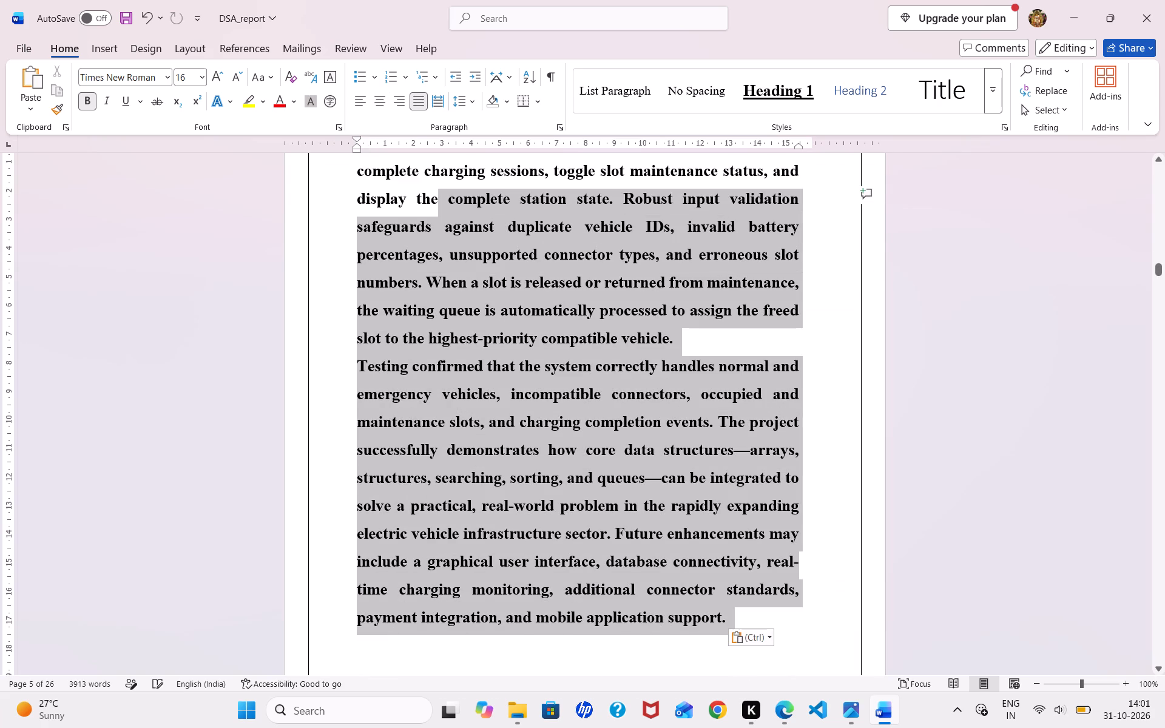
pyautogui.moveTo(435, 198); pyautogui.dragTo(403, 328)
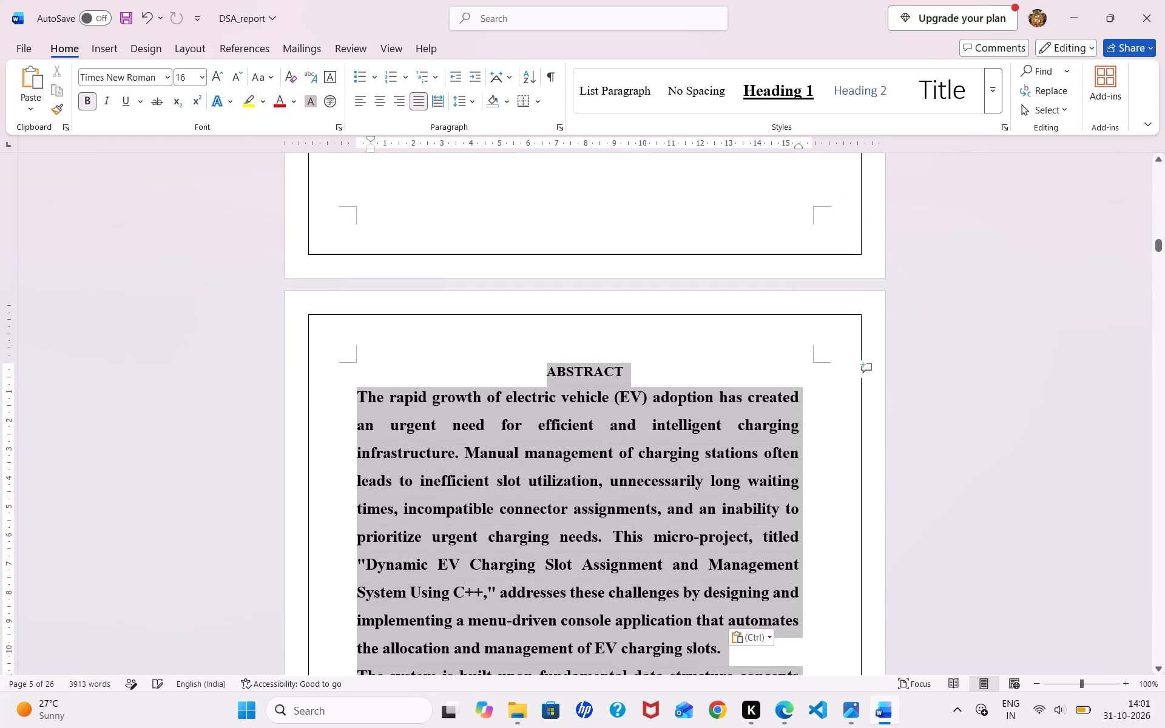
pyautogui.moveTo(403, 328); pyautogui.dragTo(362, 386)
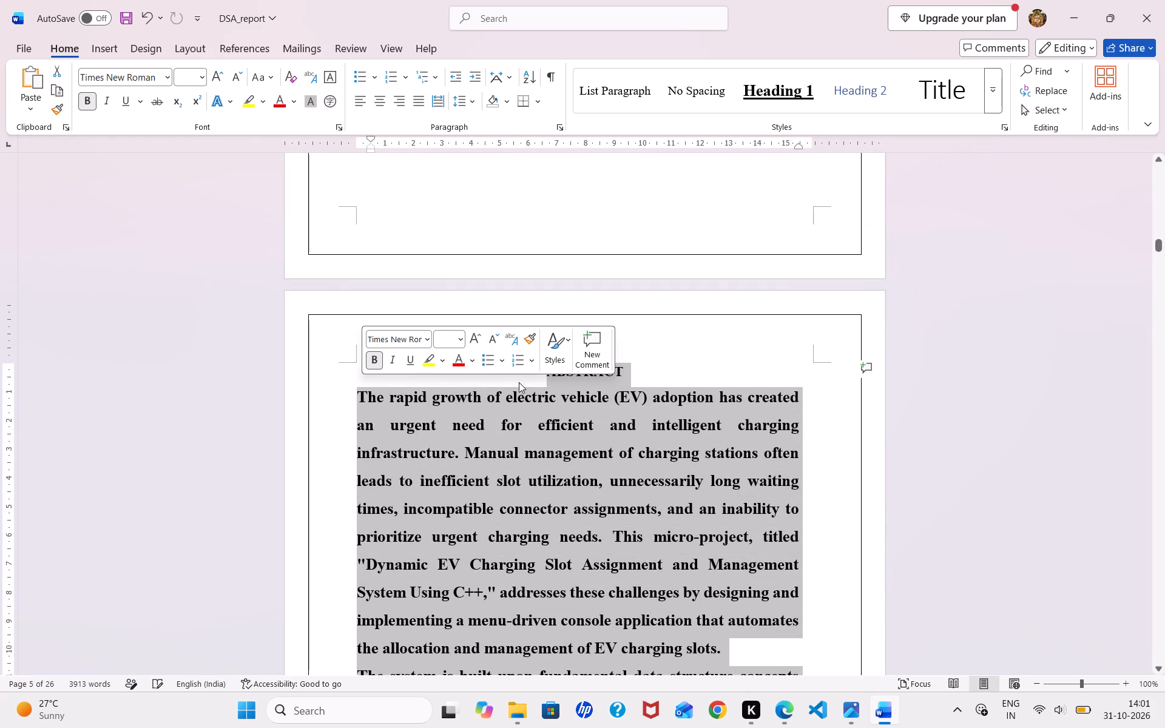
pyautogui.click(373, 362)
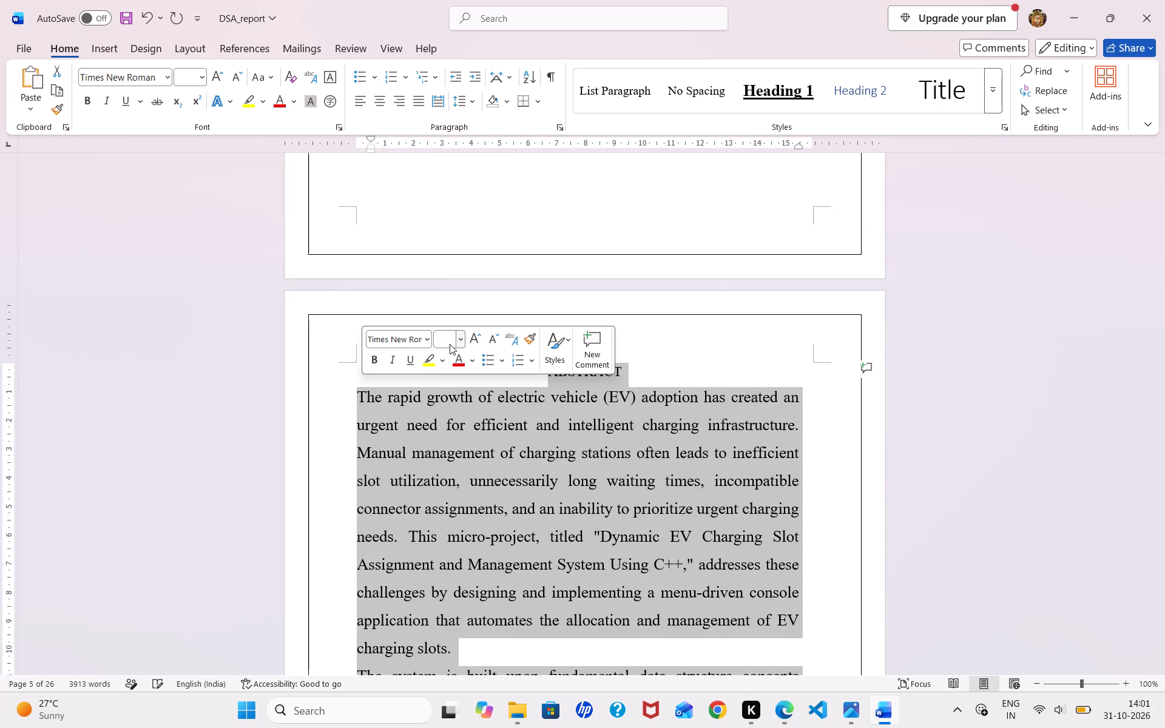
pyautogui.click(458, 343)
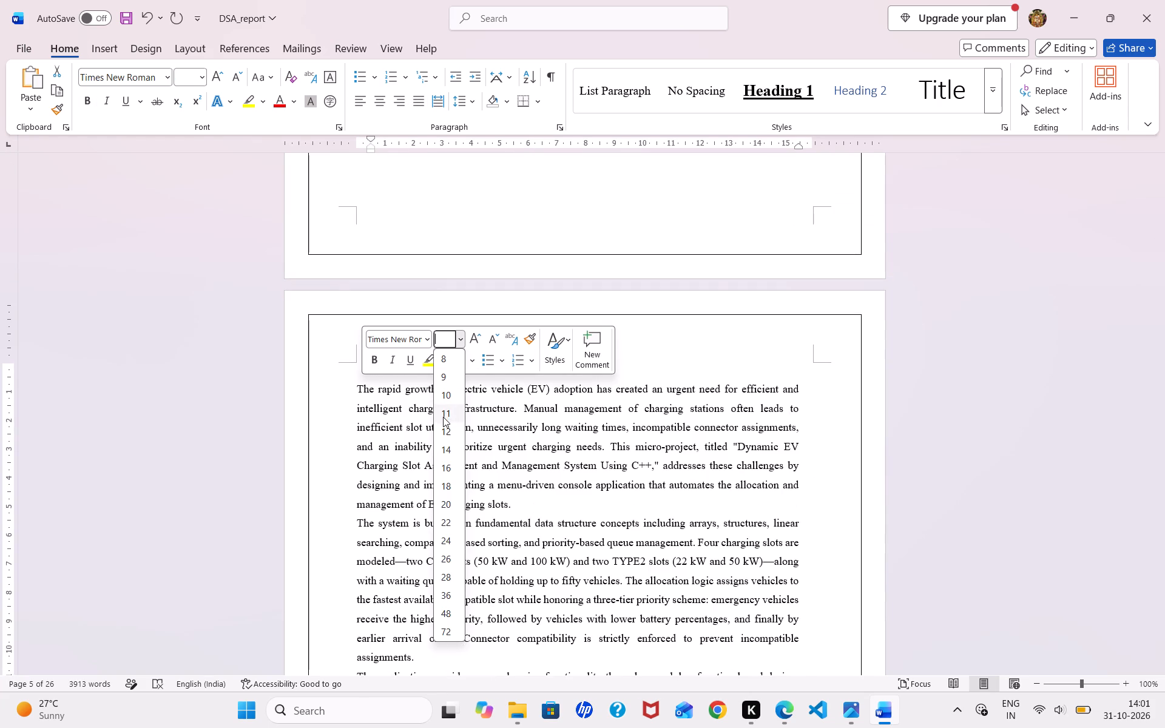
pyautogui.click(444, 429)
pyautogui.click(613, 416)
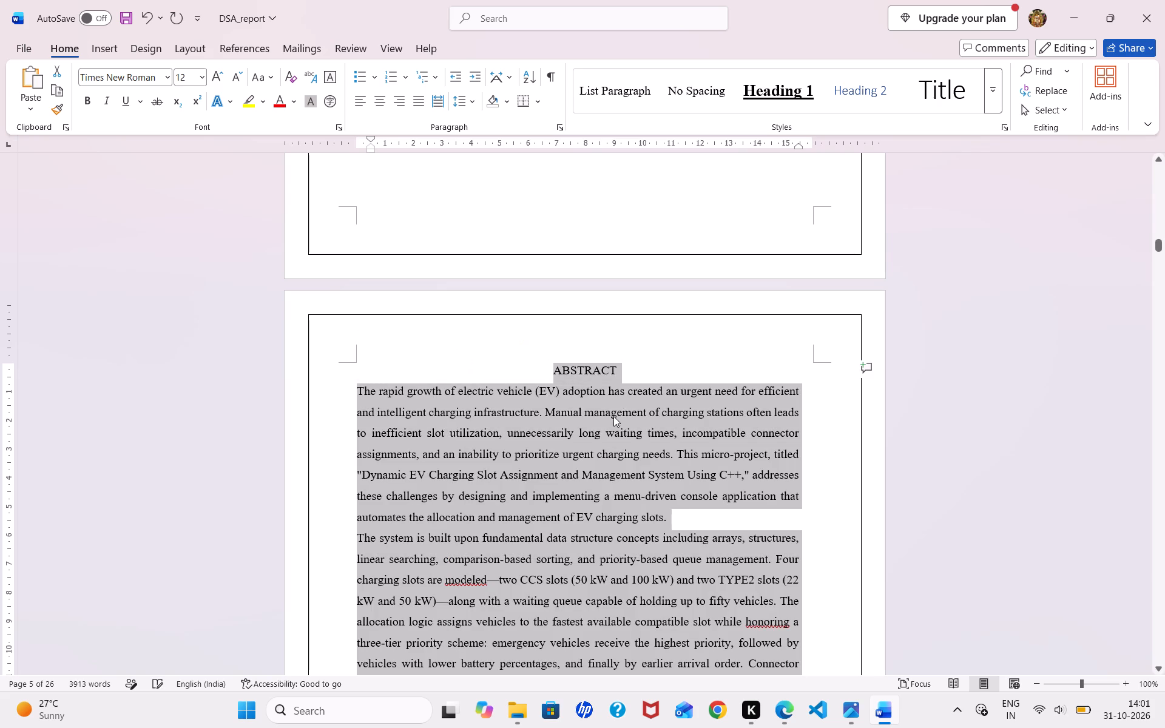
# Set the ABSTRACT heading's font size to 16 and make it bold.
pyautogui.scroll(1, 613, 416)
pyautogui.moveTo(620, 465); pyautogui.dragTo(541, 458)
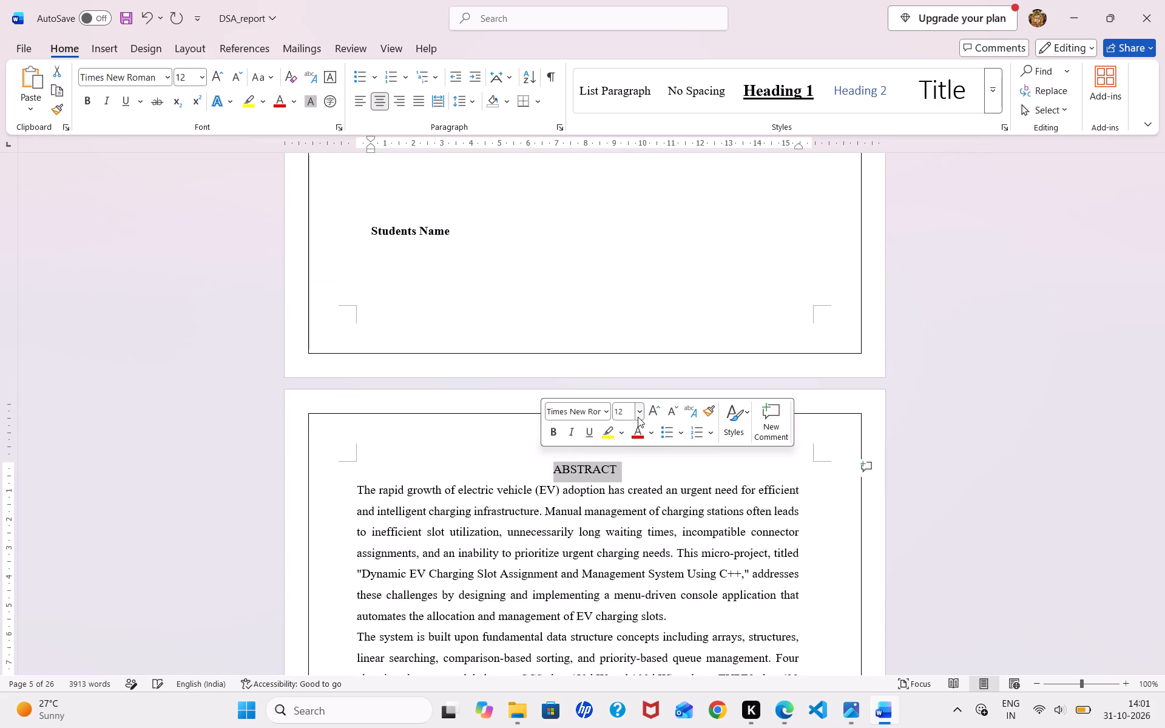
pyautogui.click(638, 417)
pyautogui.click(623, 223)
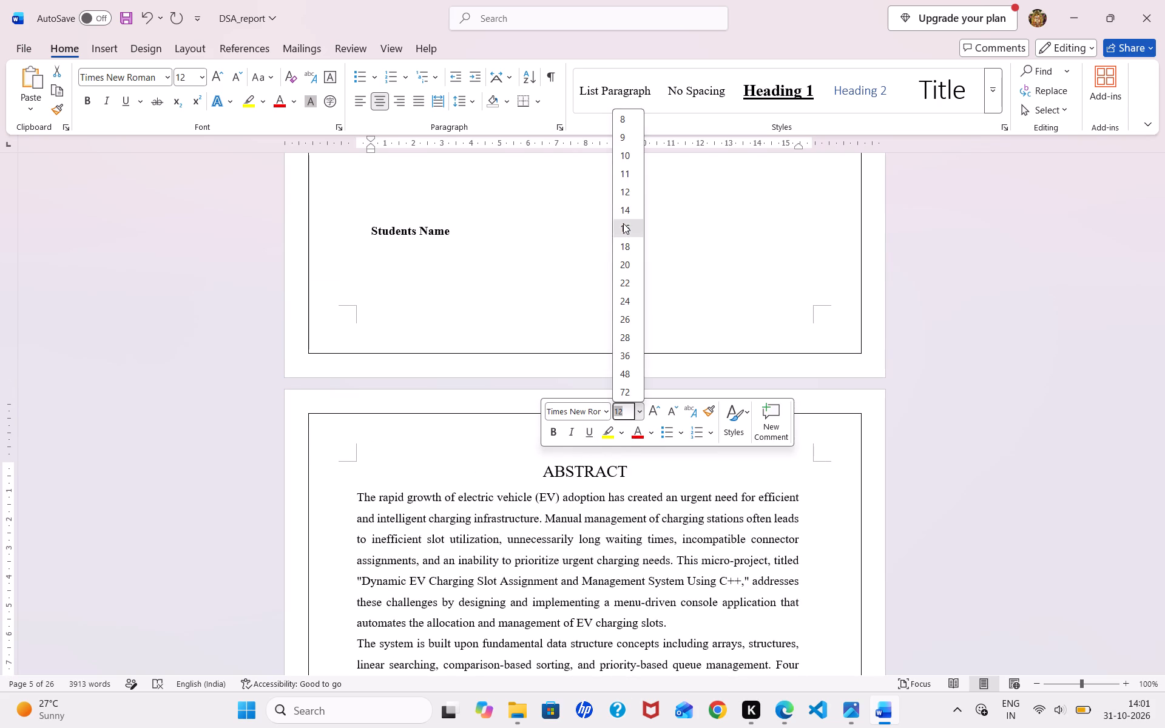
pyautogui.click(635, 415)
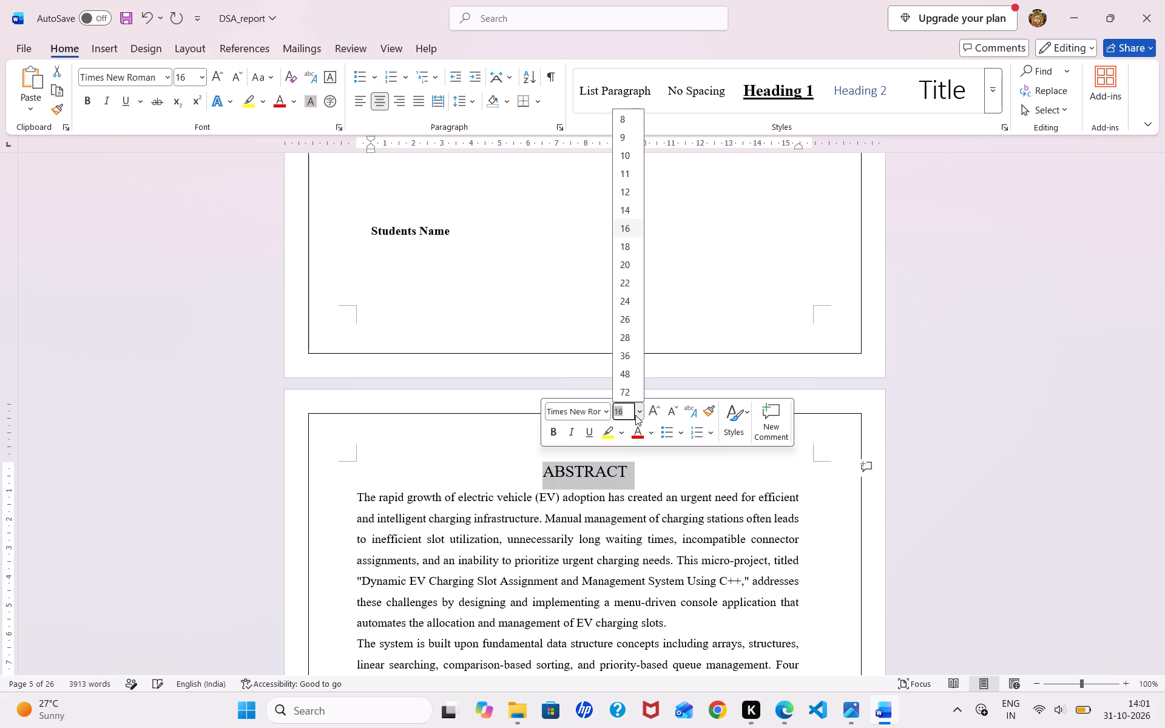
pyautogui.click(690, 303)
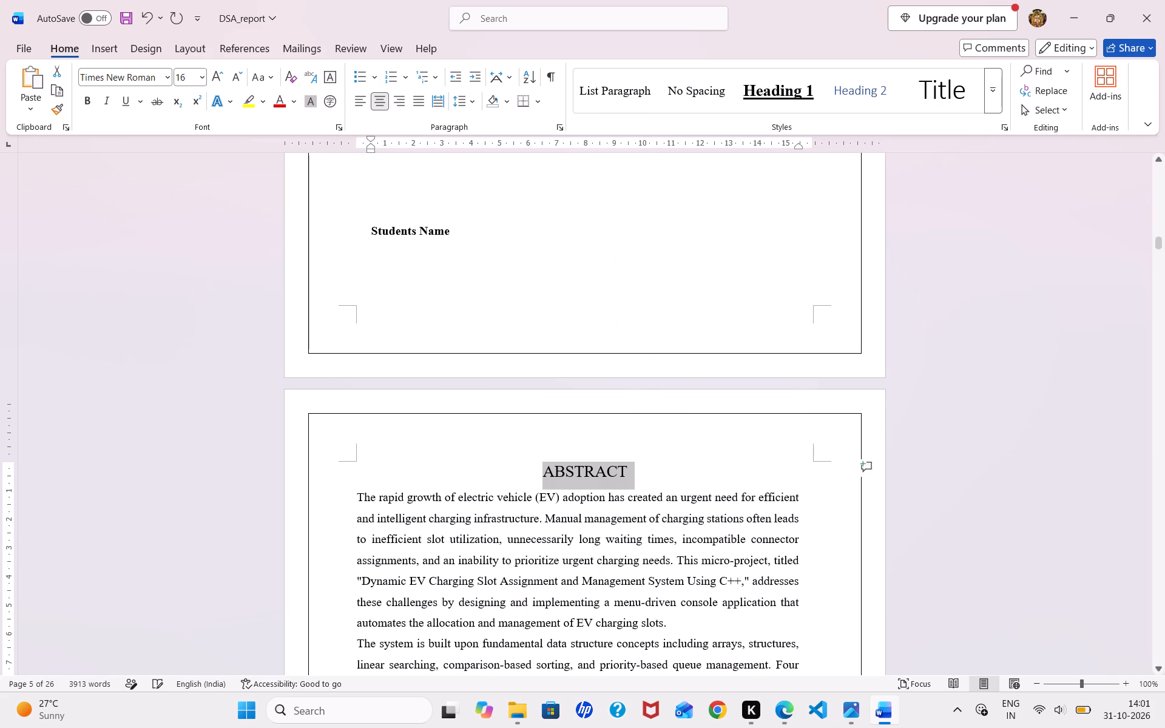
pyautogui.hotkey('ctrl', 'b')
pyautogui.click(763, 399)
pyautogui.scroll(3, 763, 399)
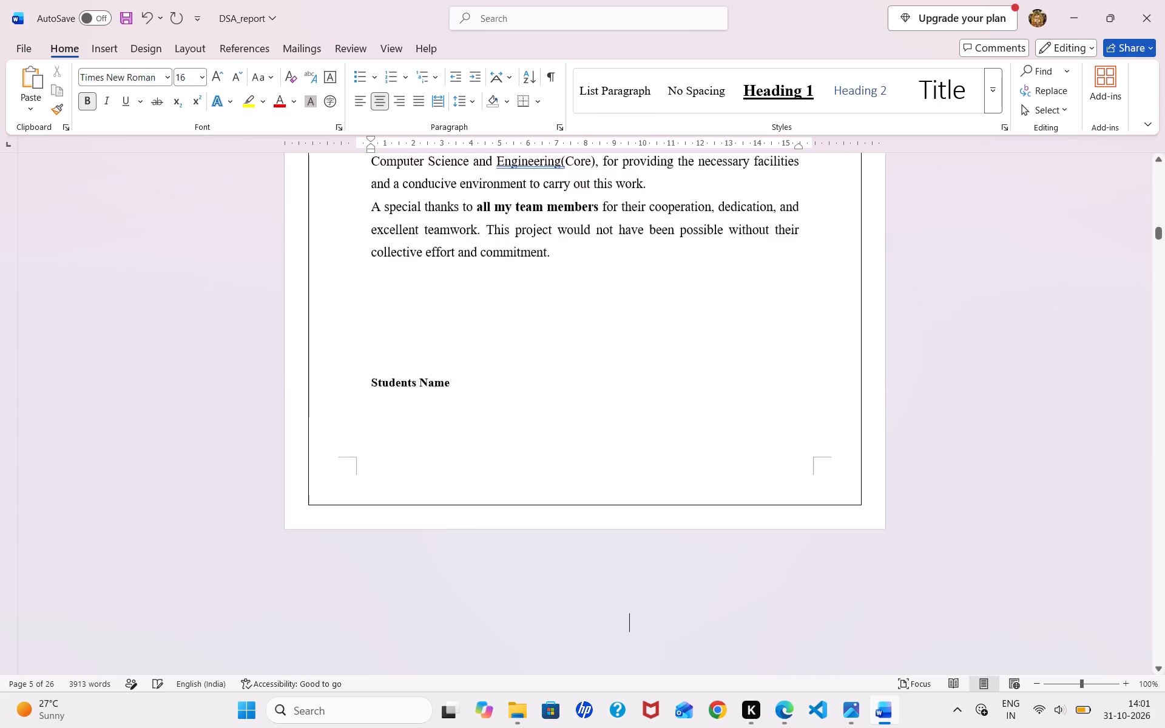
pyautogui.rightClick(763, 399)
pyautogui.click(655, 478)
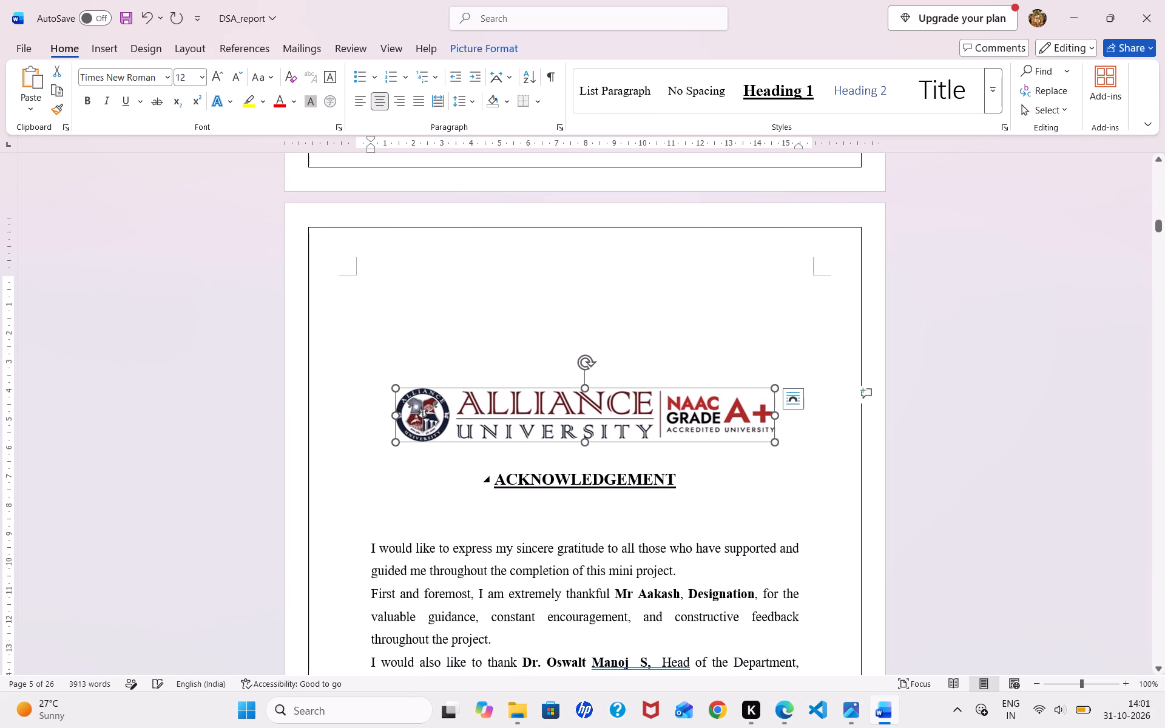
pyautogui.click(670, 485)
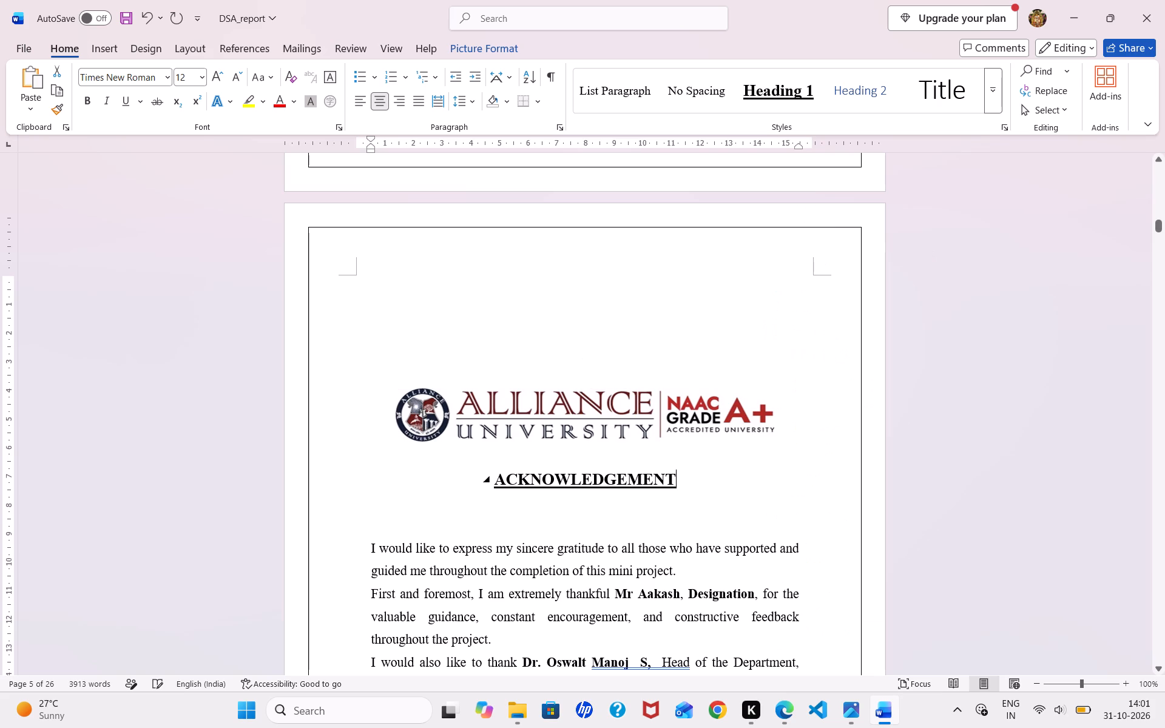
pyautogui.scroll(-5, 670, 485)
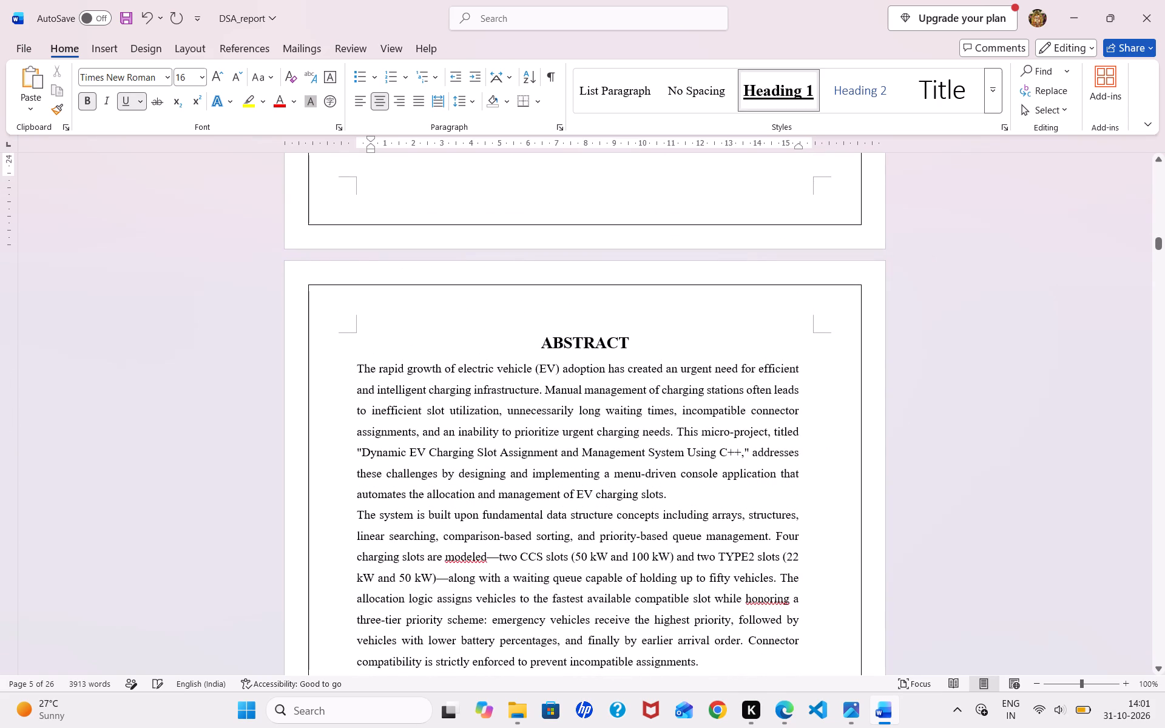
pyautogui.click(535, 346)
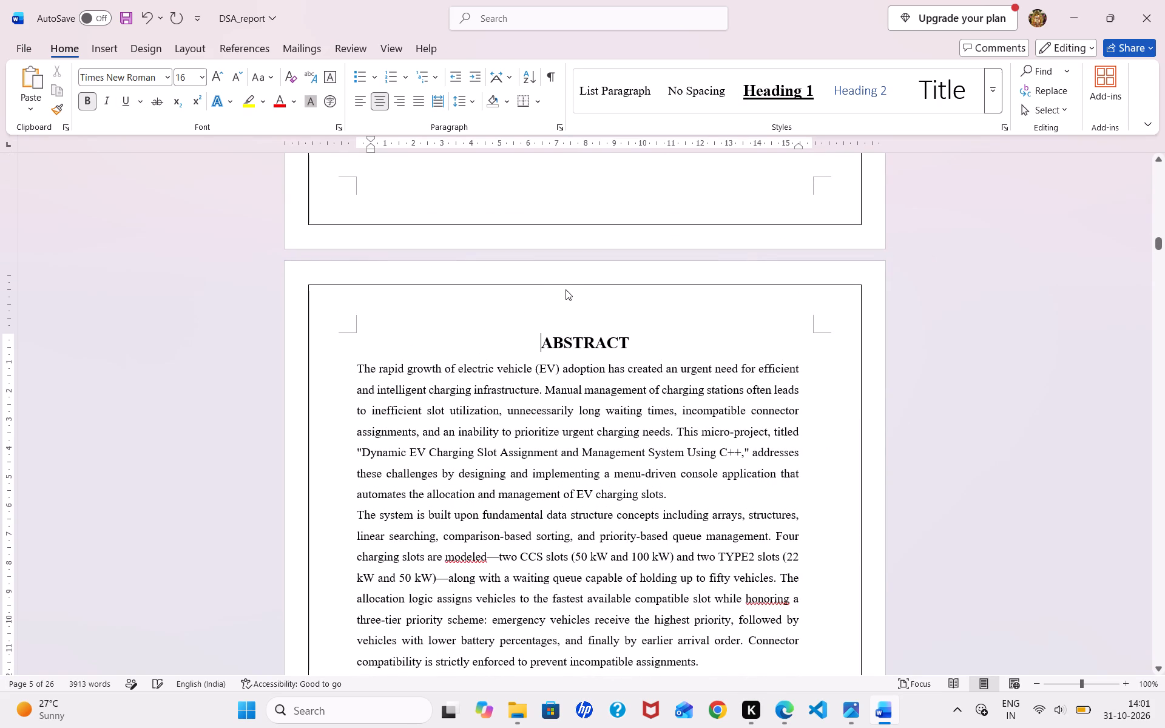
# Delete the blank lines between the end of the abstract and the CONTENTS heading.
pyautogui.scroll(-3, 572, 400)
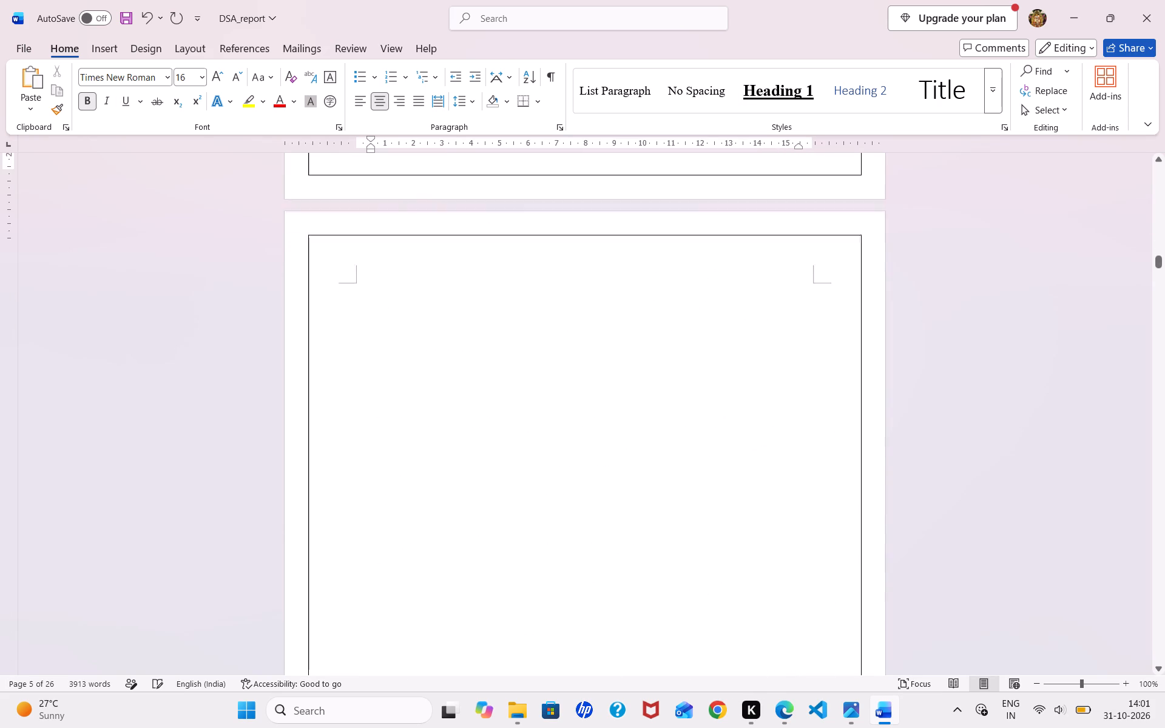
pyautogui.scroll(-2, 572, 400)
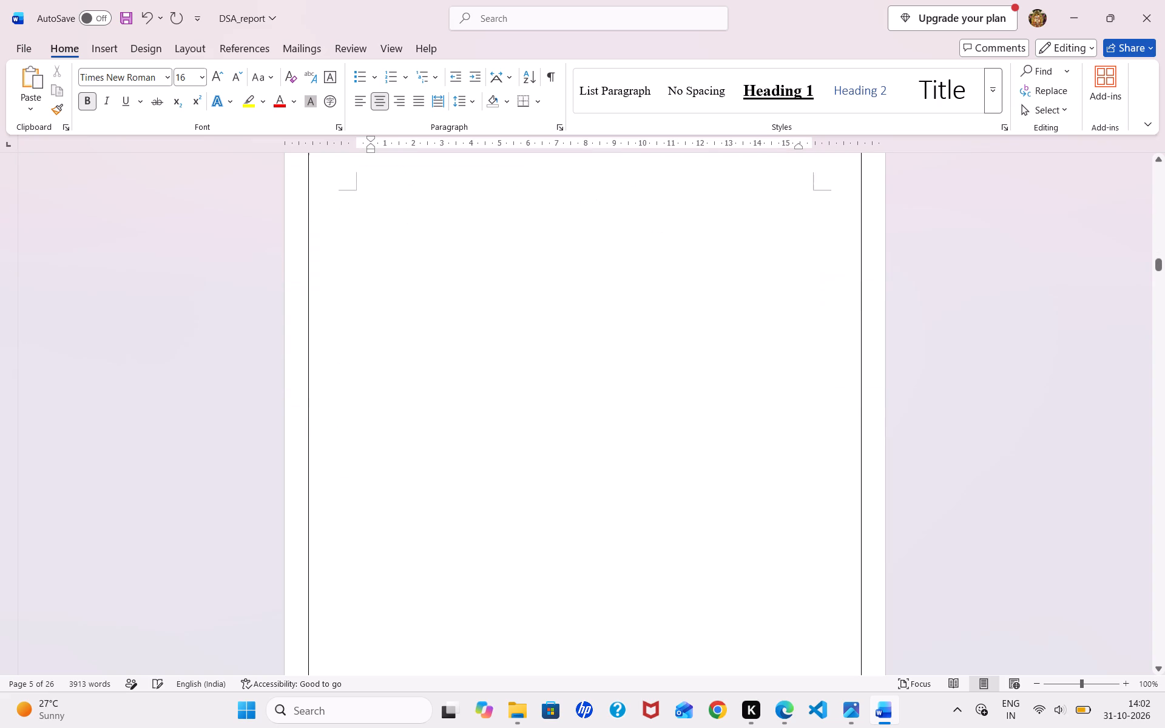
pyautogui.scroll(-2, 572, 400)
pyautogui.rightClick(572, 400)
pyautogui.click(550, 437)
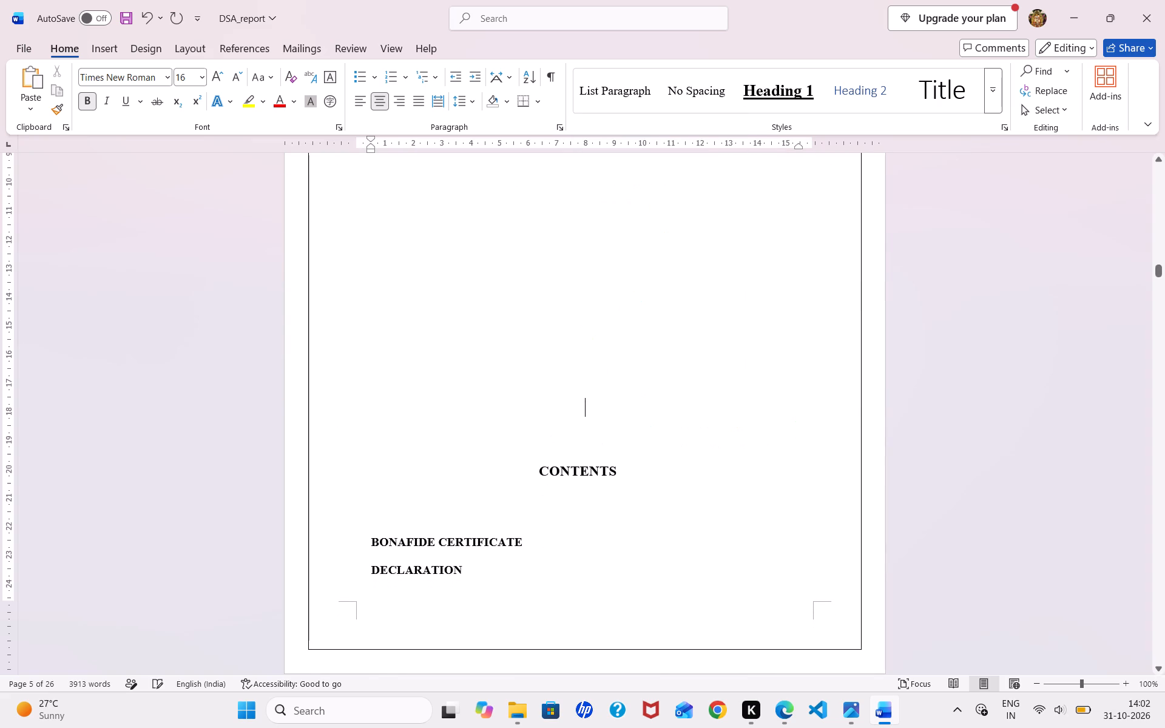
pyautogui.press('BackSpace')
pyautogui.press('BackSpace')
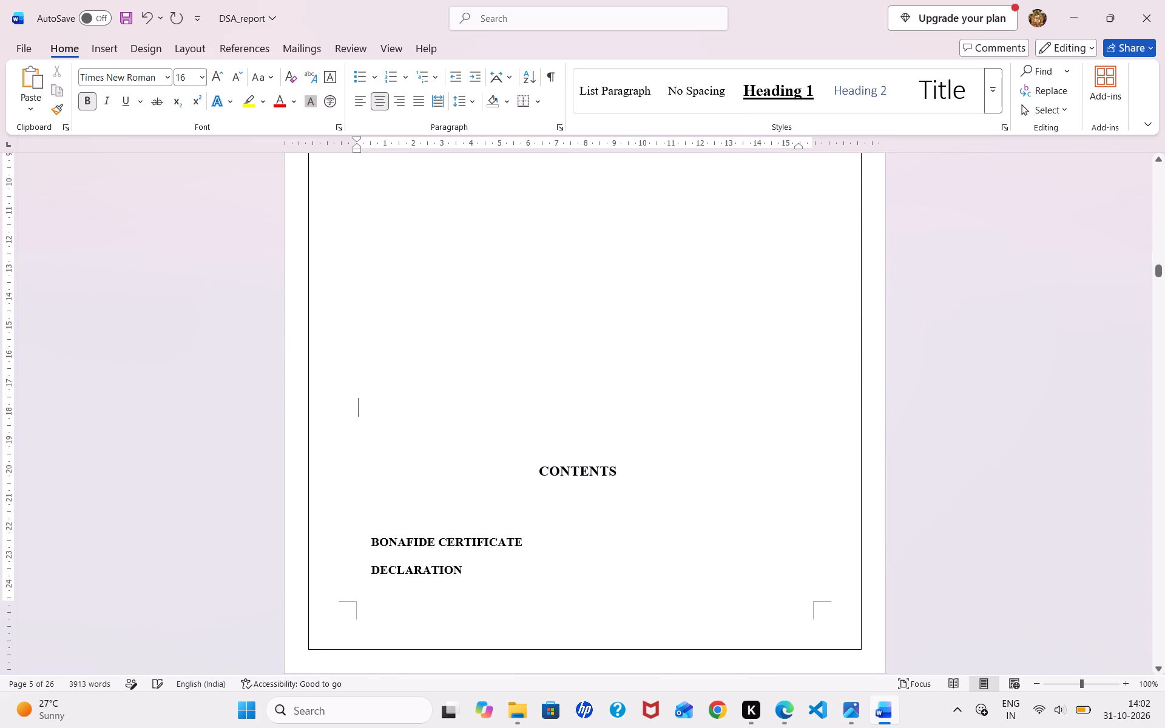
pyautogui.press('BackSpace')
pyautogui.press('BackSpace')
pyautogui.press('BackSpace')
pyautogui.press('BackSpace')
pyautogui.press('BackSpace')
pyautogui.press('BackSpace')
pyautogui.press('BackSpace')
pyautogui.press('BackSpace')
pyautogui.press('BackSpace')
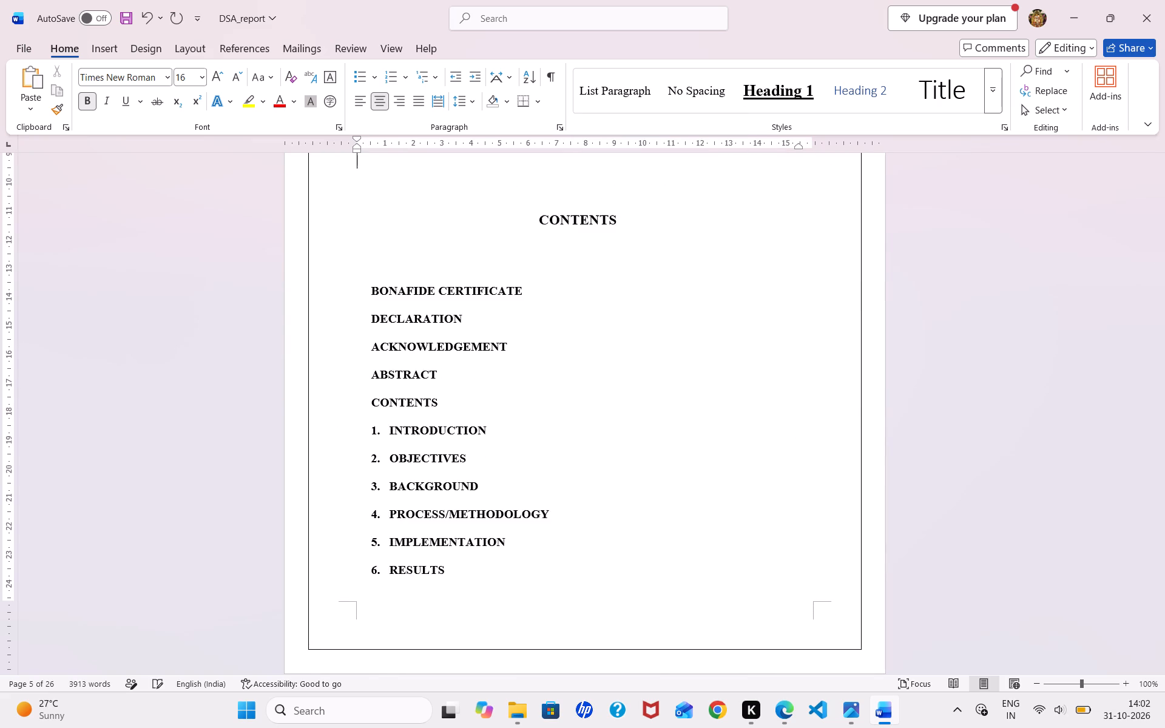
pyautogui.press('BackSpace')
pyautogui.press('BackSpace')
pyautogui.press('BackSpace')
pyautogui.press('BackSpace')
pyautogui.press('BackSpace')
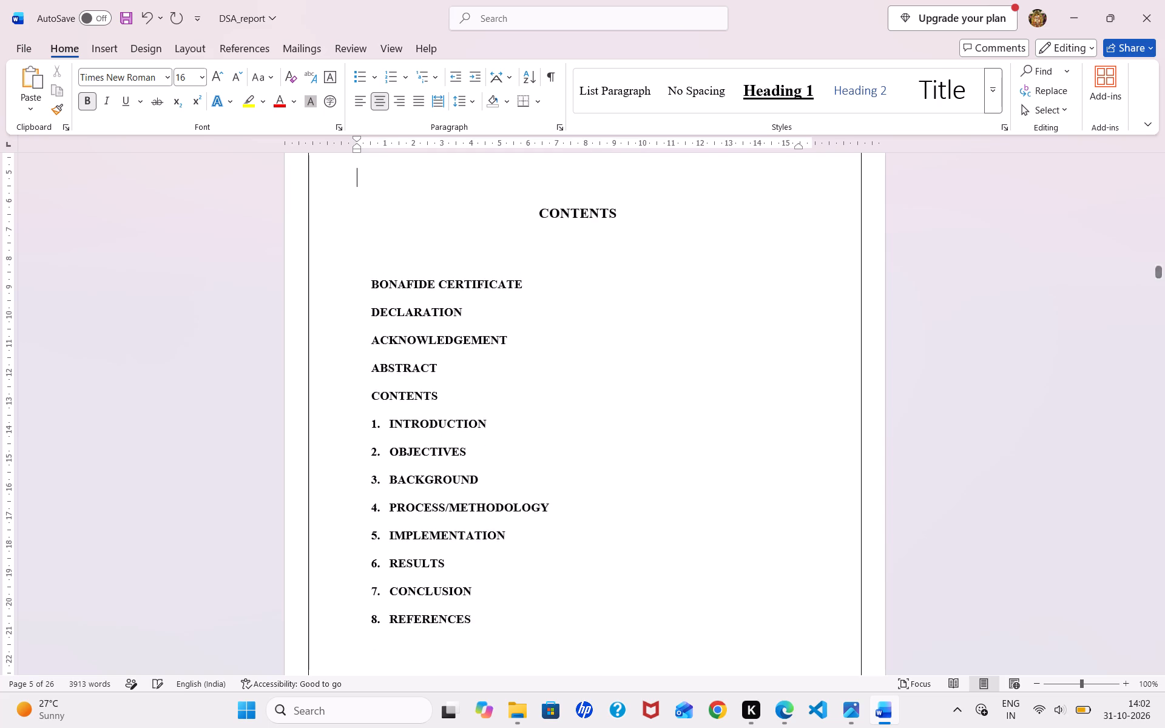
pyautogui.press('BackSpace')
pyautogui.press('BackSpace')
pyautogui.press('BackSpace')
pyautogui.press('BackSpace')
pyautogui.press('BackSpace')
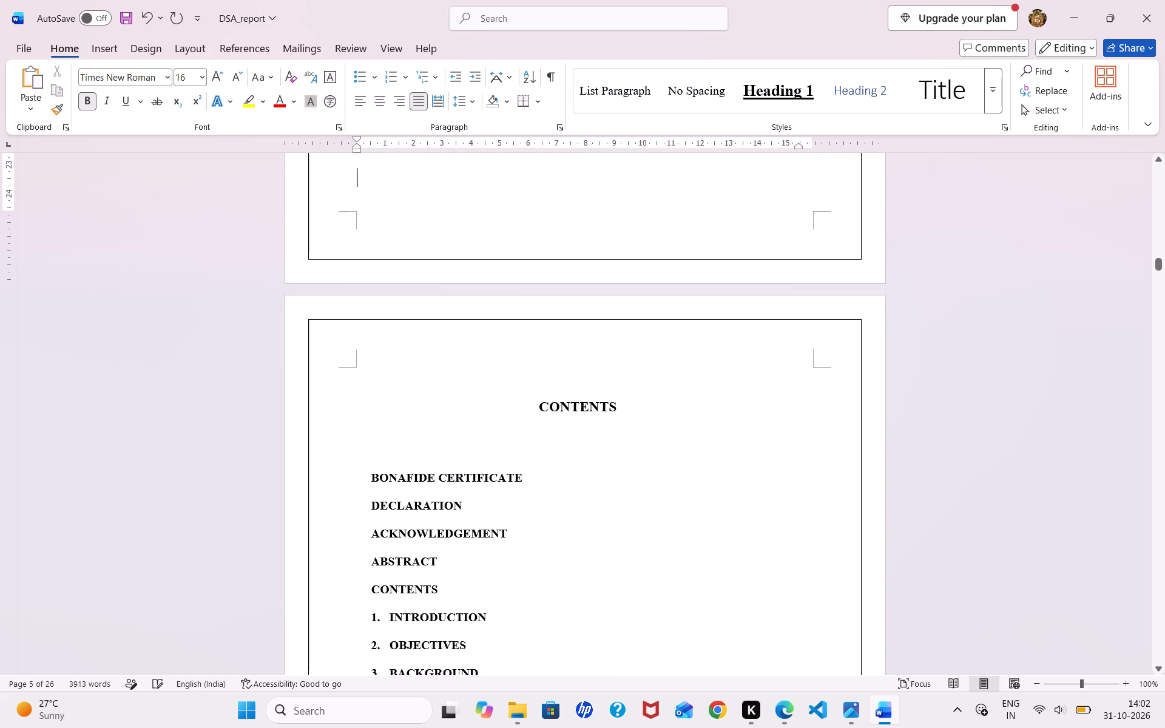
# Delete the Designation line below the guide's name on the BONAFIDE CERTIFICATE page.
pyautogui.scroll(-6, 544, 459)
pyautogui.scroll(2, 544, 459)
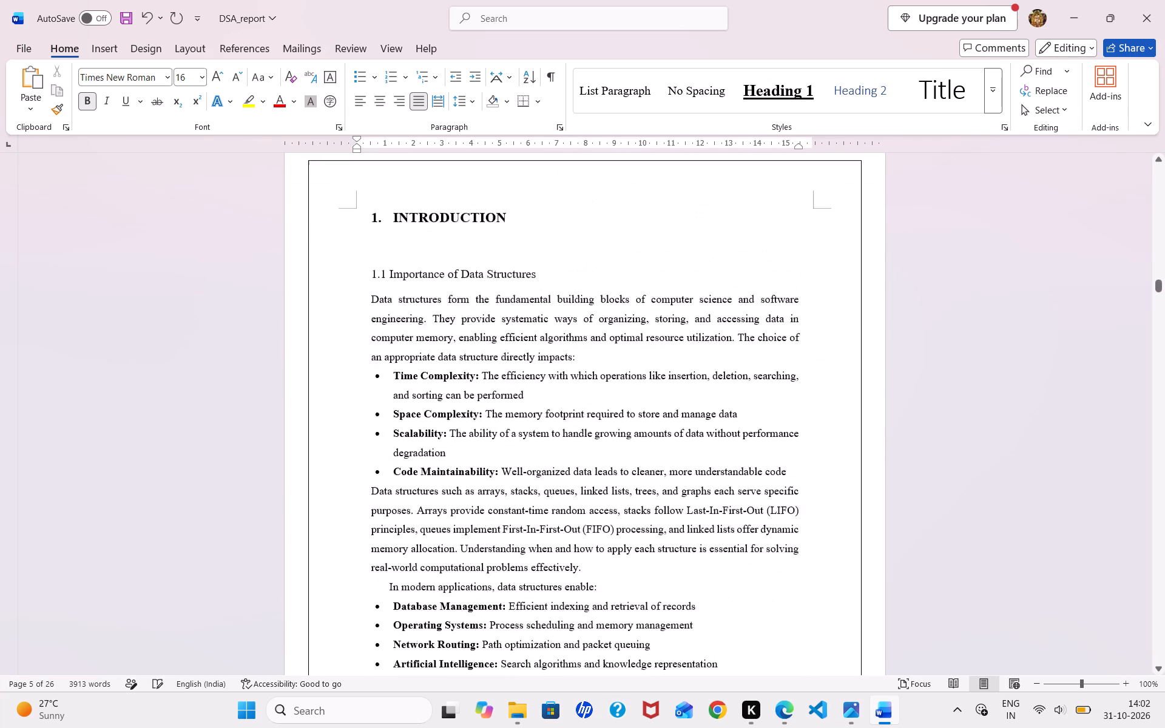
pyautogui.scroll(3, 544, 459)
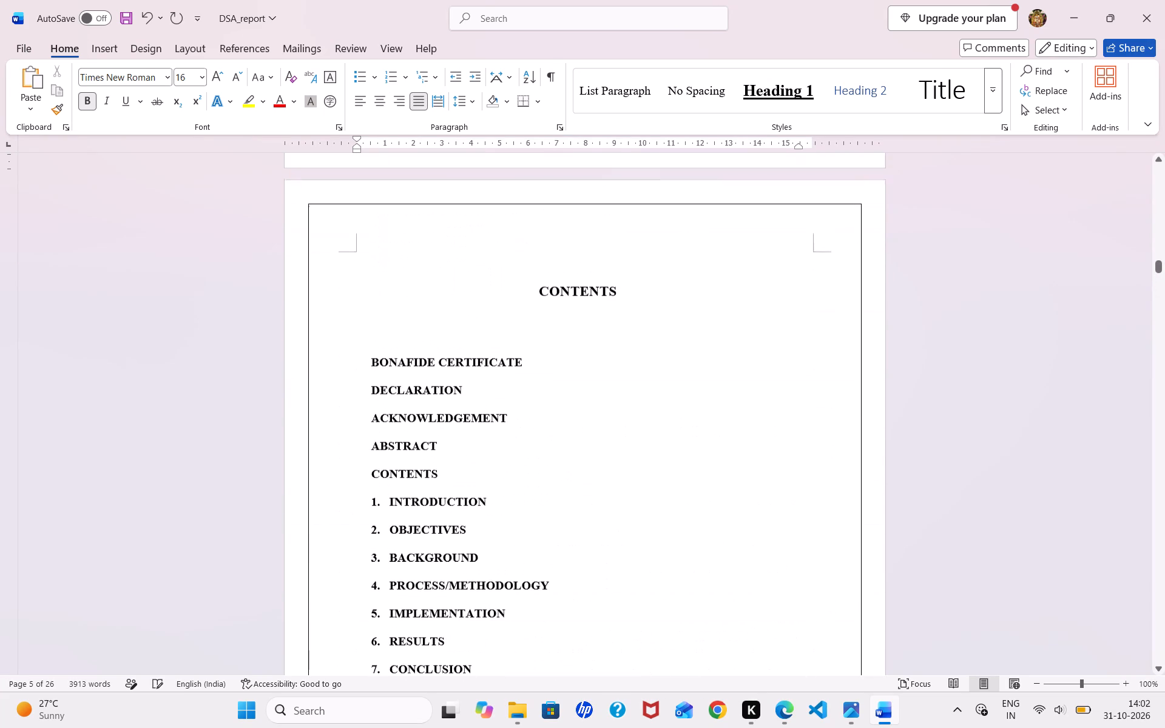
pyautogui.scroll(-1, 578, 486)
pyautogui.scroll(1, 578, 486)
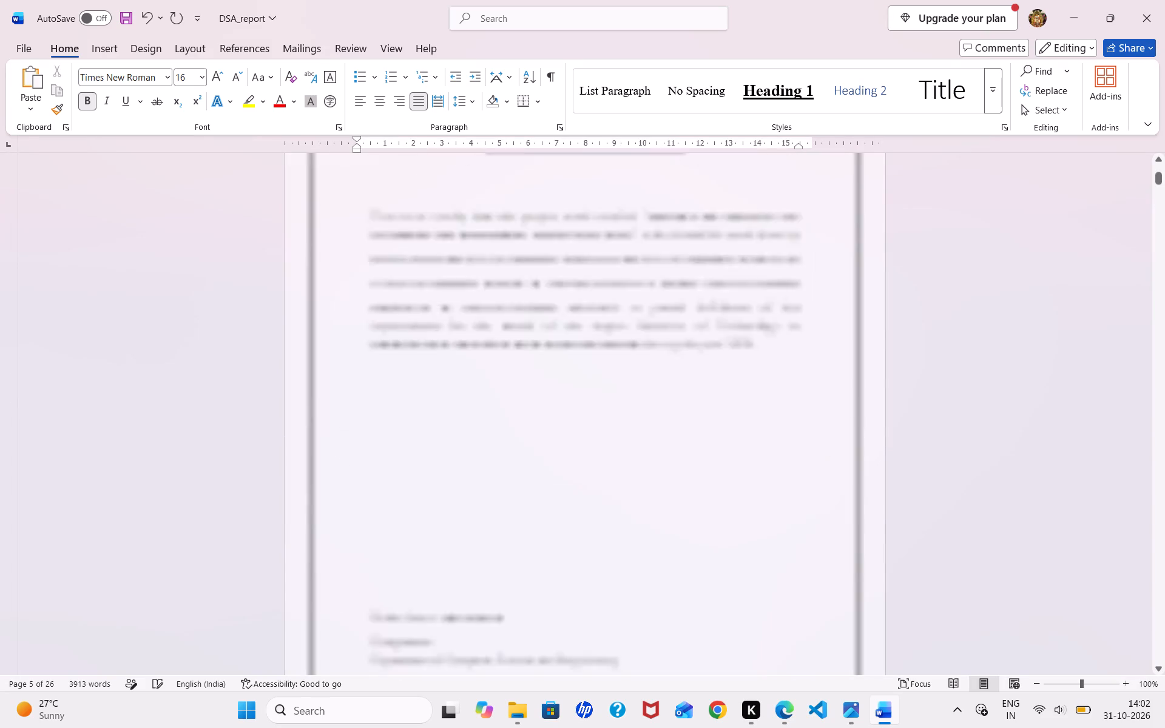
pyautogui.scroll(2, 578, 486)
pyautogui.scroll(-3, 578, 486)
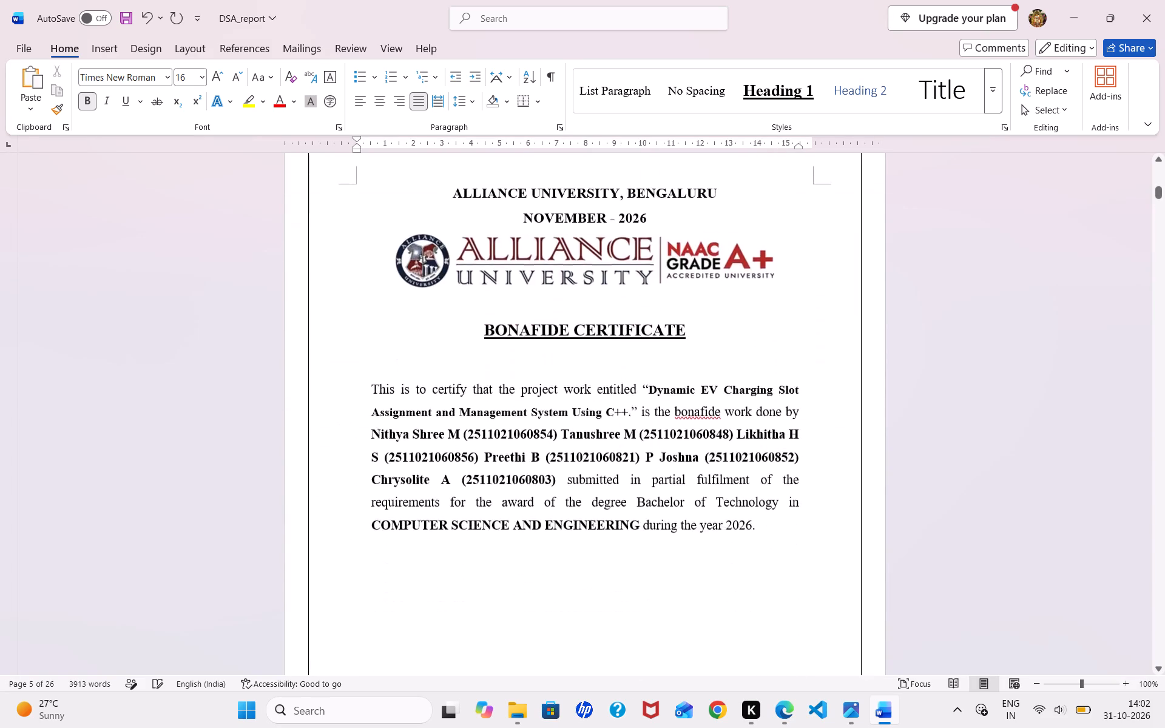
pyautogui.scroll(-2, 578, 486)
pyautogui.rightClick(578, 486)
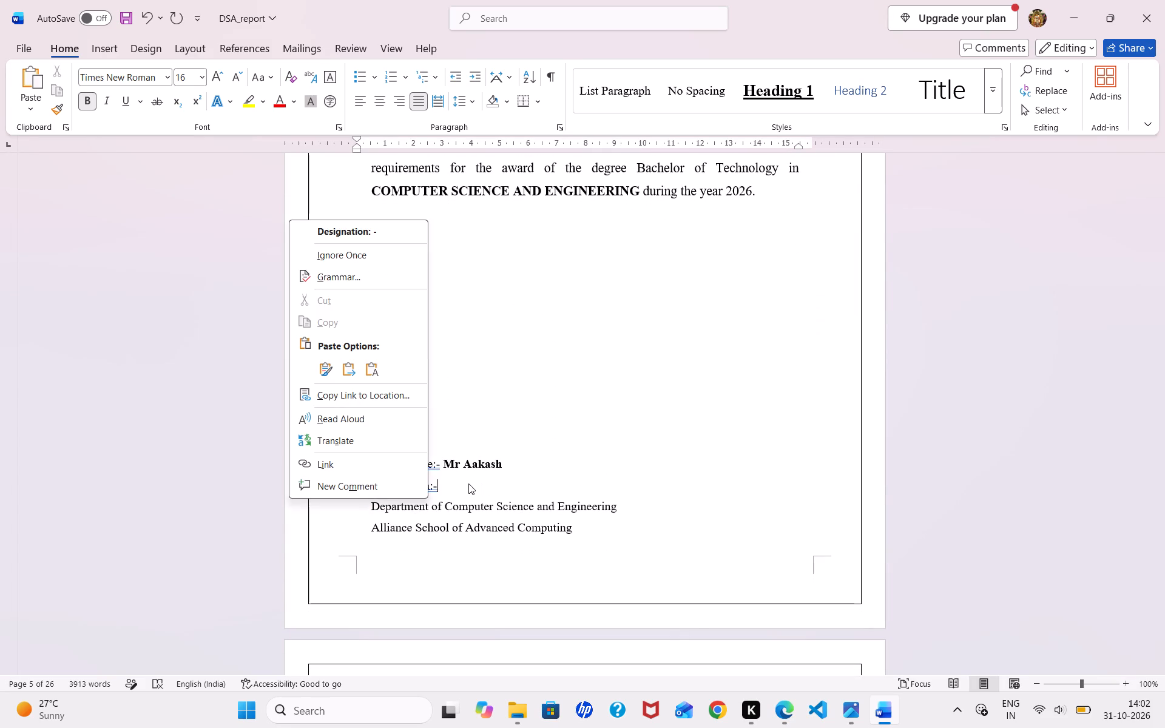
pyautogui.click(468, 484)
pyautogui.moveTo(445, 482); pyautogui.dragTo(365, 478)
pyautogui.press('BackSpace')
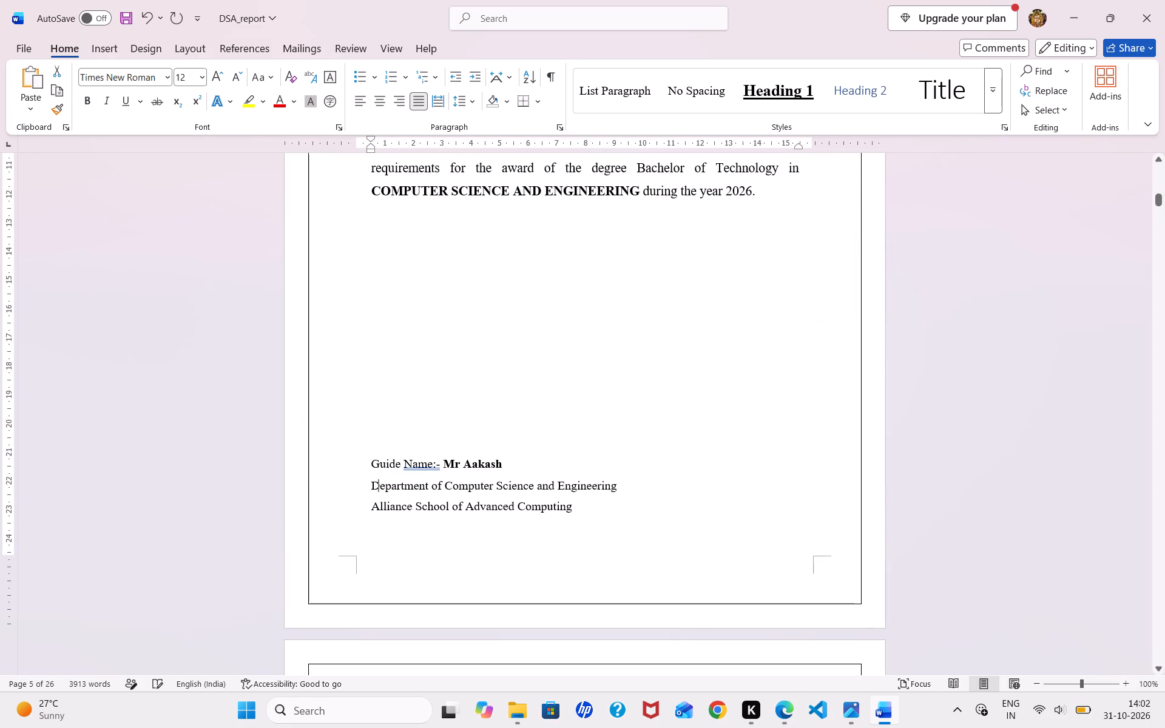
# Review the report's layout from the certificate and declaration through the abstract, contents, chapters, code listing and program output.
pyautogui.scroll(-6, 365, 478)
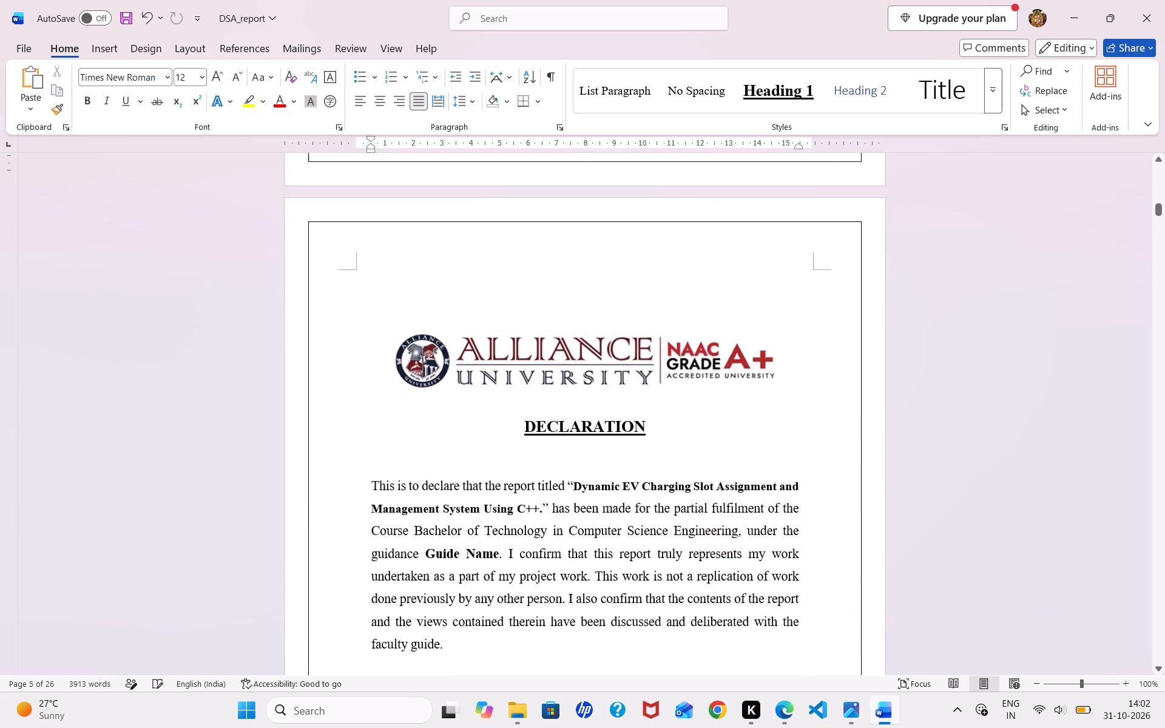
pyautogui.scroll(-4, 365, 478)
pyautogui.scroll(3, 365, 478)
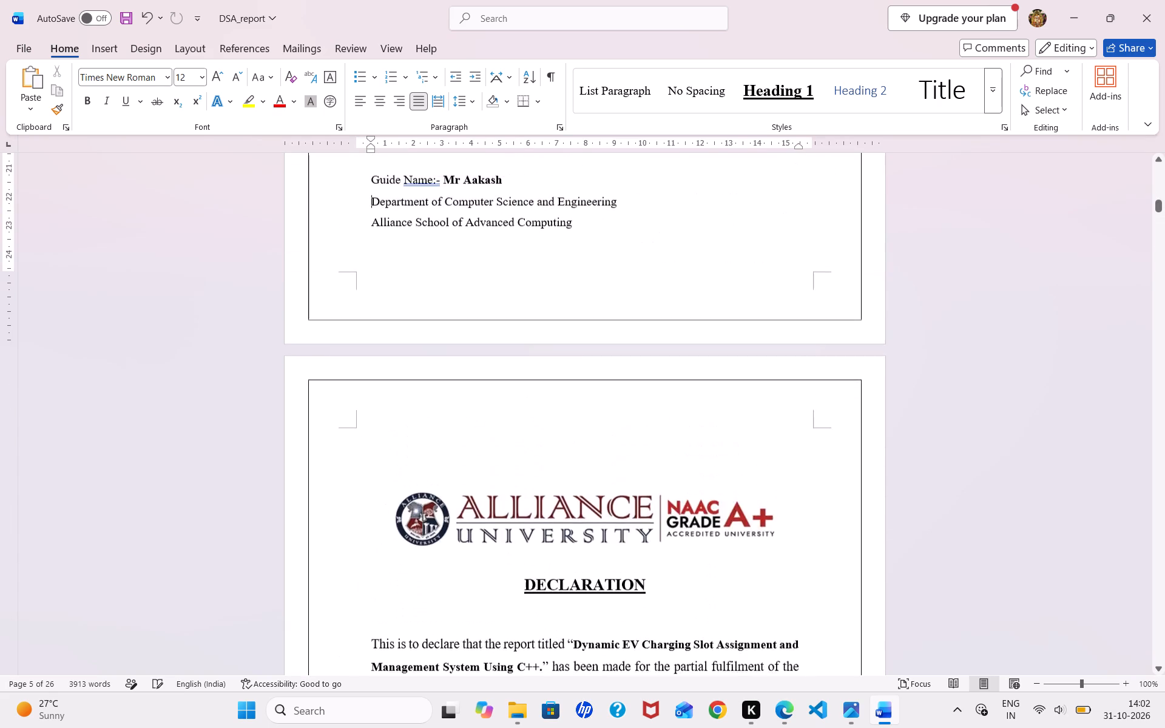
pyautogui.scroll(2, 365, 478)
pyautogui.click(429, 469)
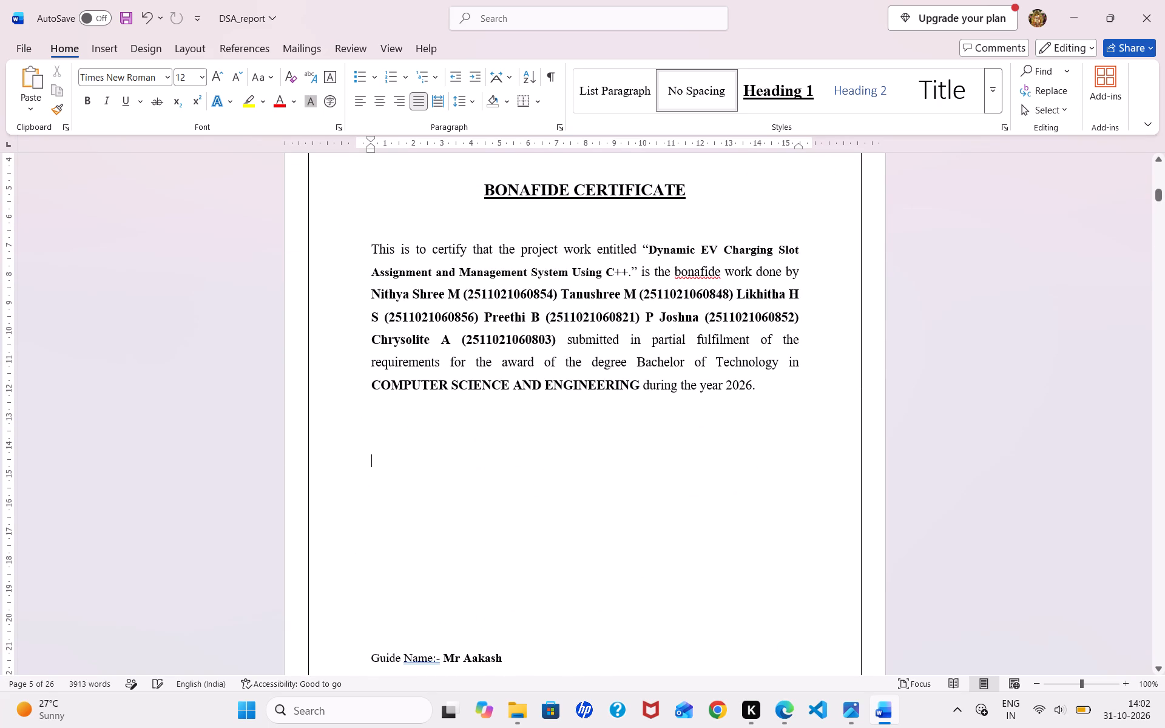
pyautogui.scroll(-2, 429, 469)
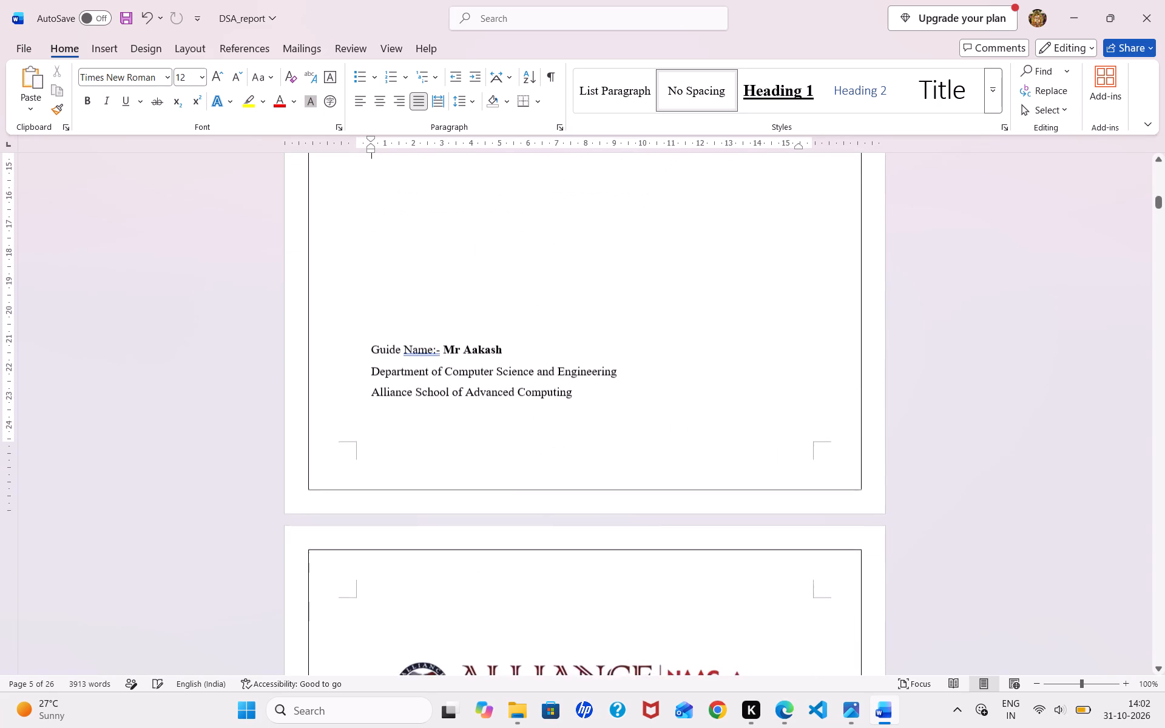
pyautogui.scroll(-3, 429, 469)
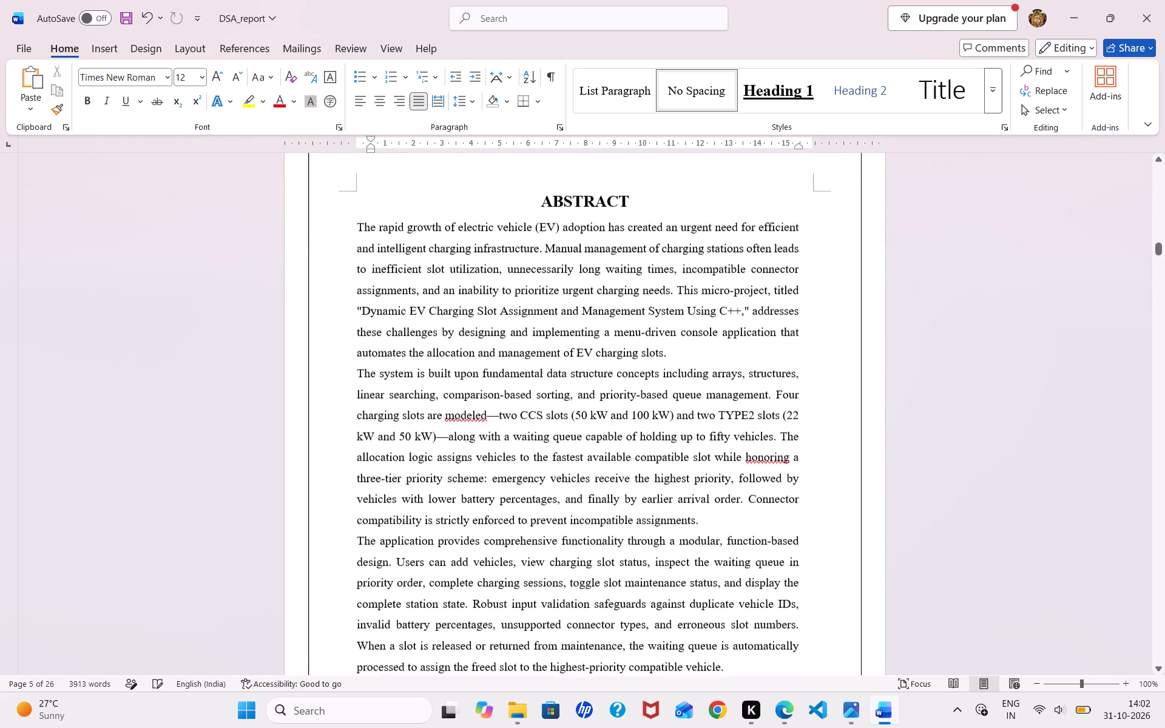
pyautogui.scroll(-3, 429, 469)
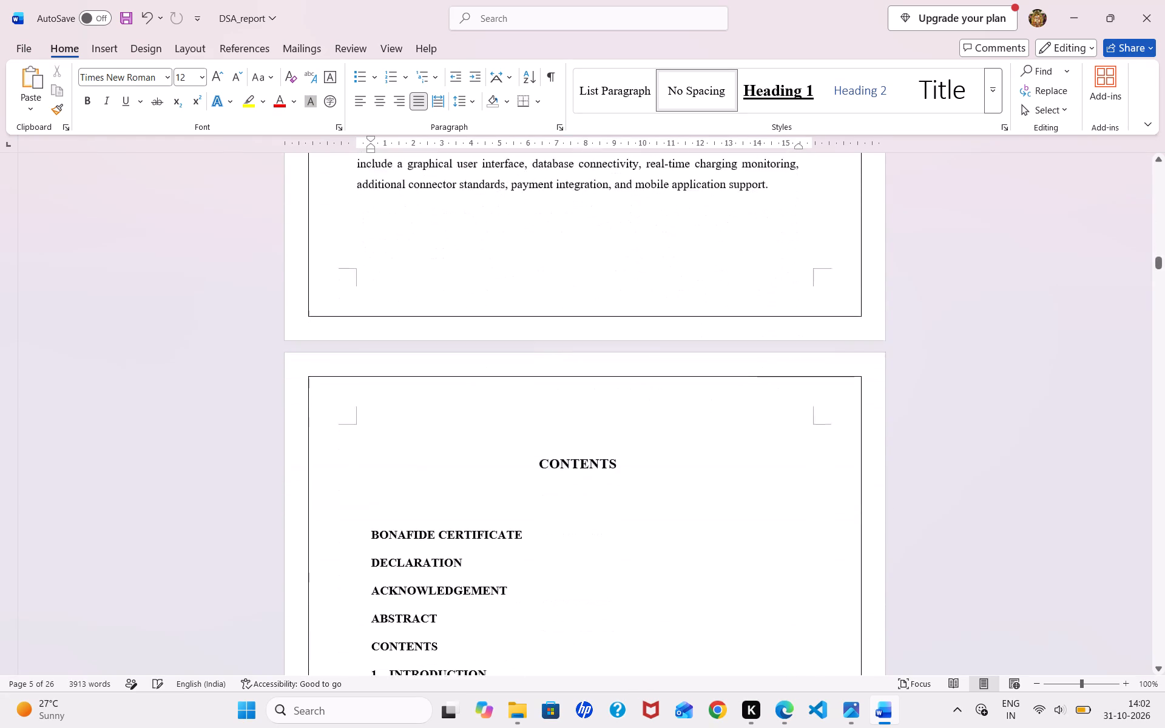
pyautogui.scroll(-1, 429, 469)
pyautogui.click(385, 227)
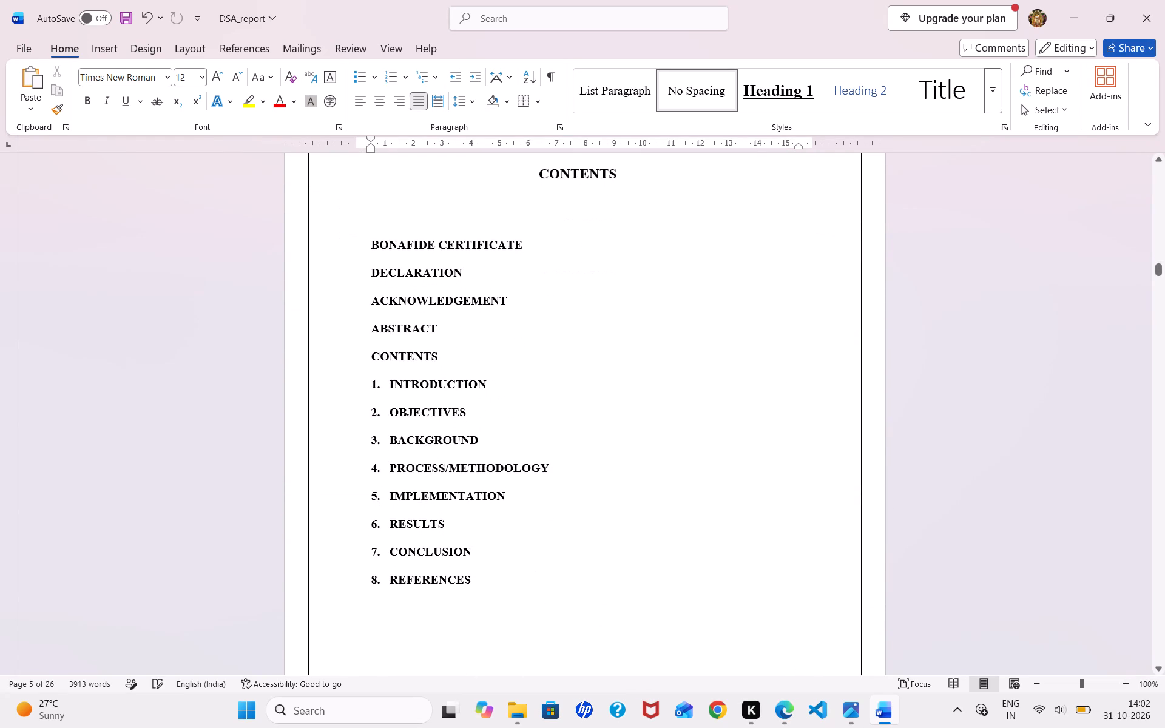
pyautogui.scroll(-1, 385, 227)
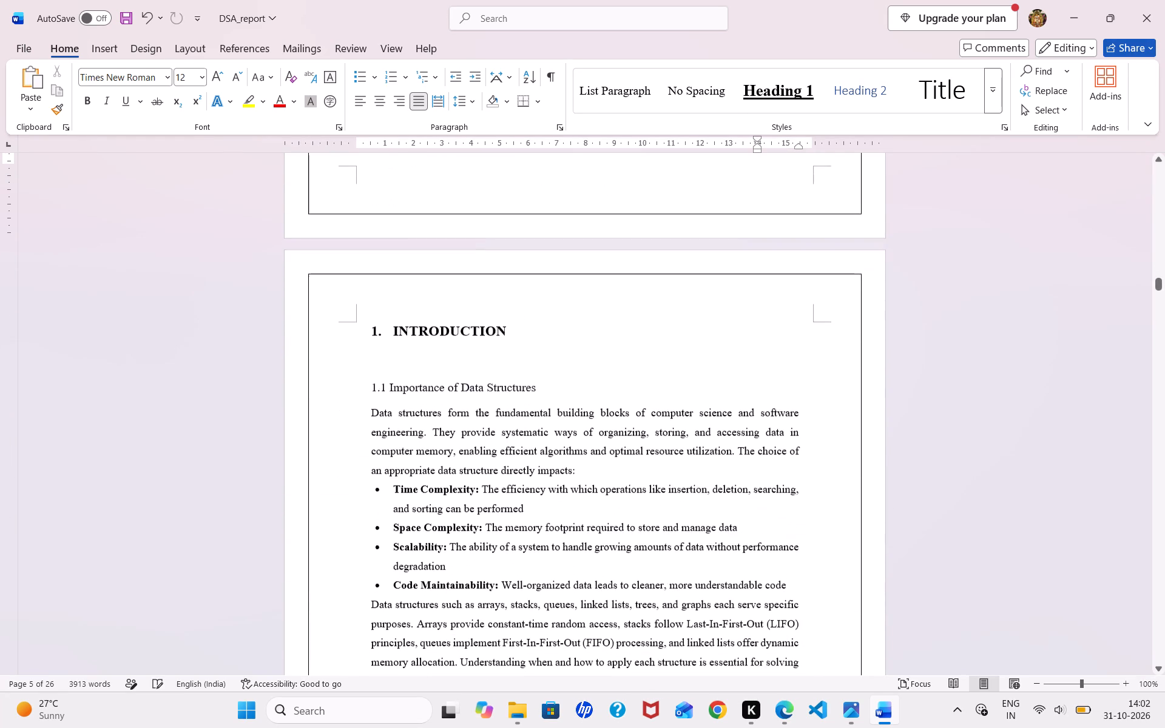
pyautogui.scroll(-6, 385, 227)
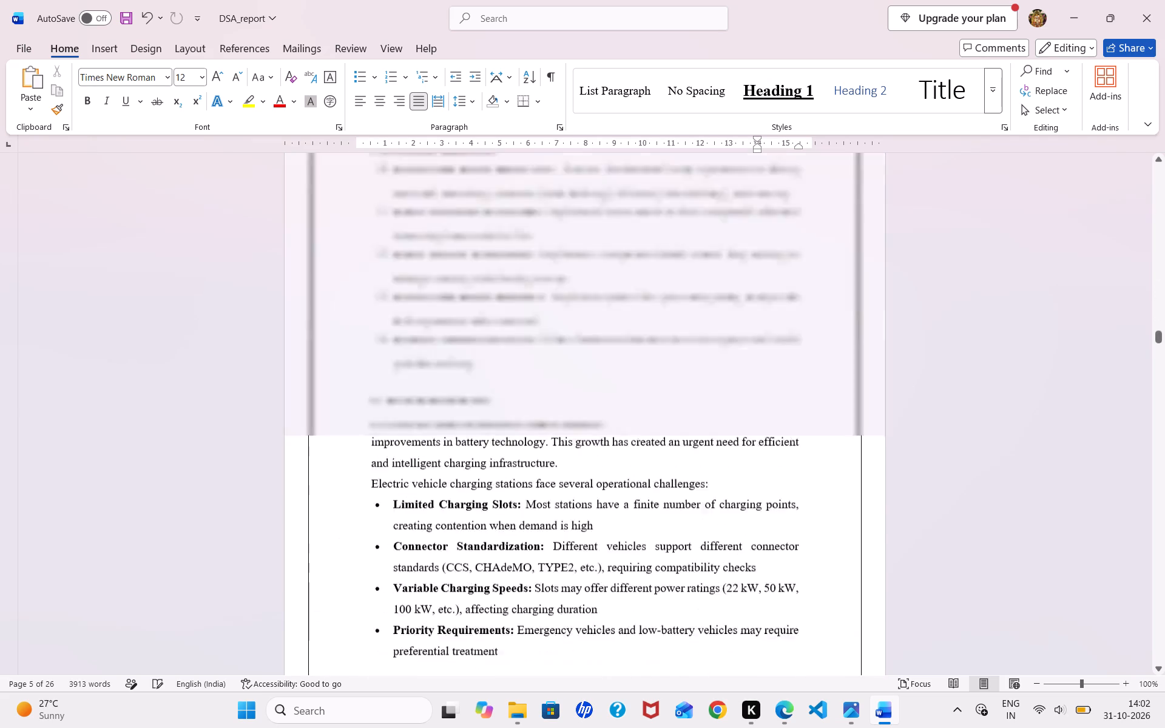
pyautogui.scroll(-6, 385, 227)
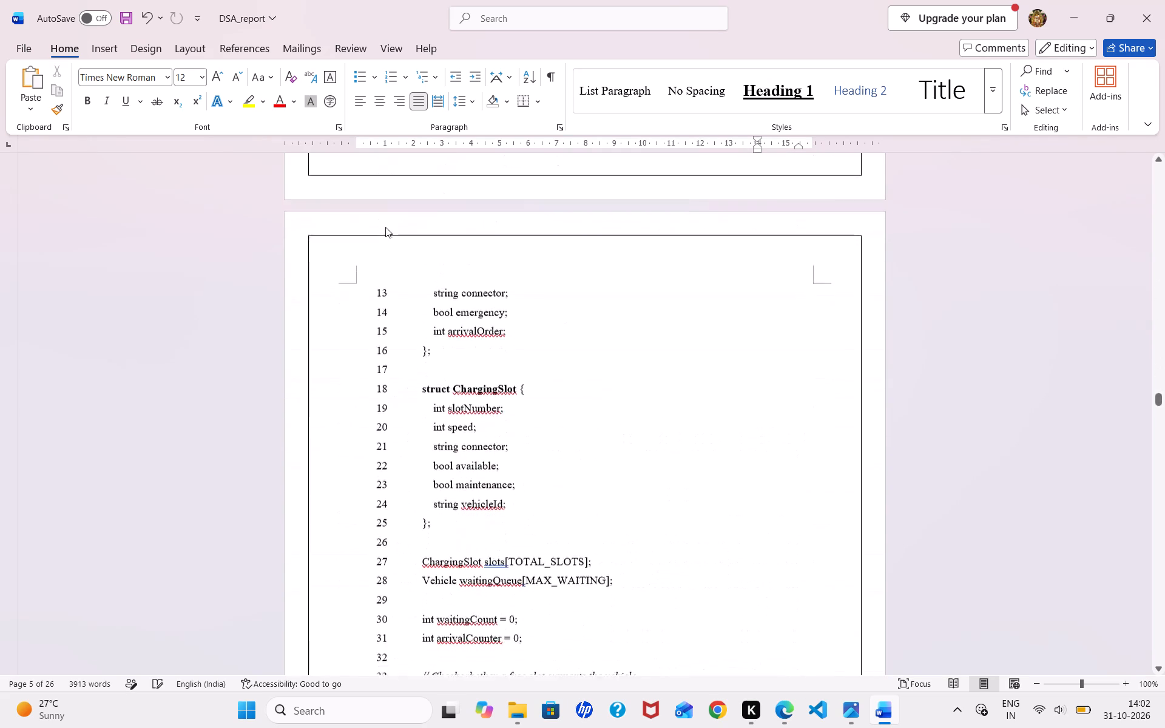
pyautogui.scroll(-6, 385, 227)
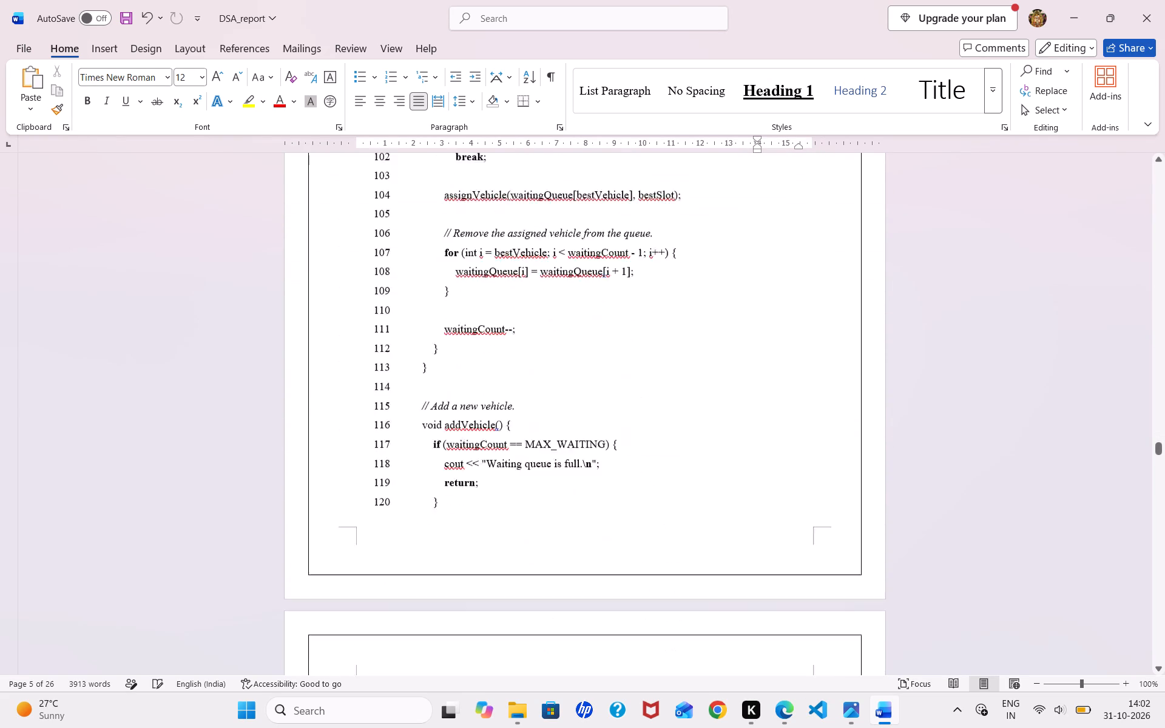
pyautogui.scroll(-6, 385, 227)
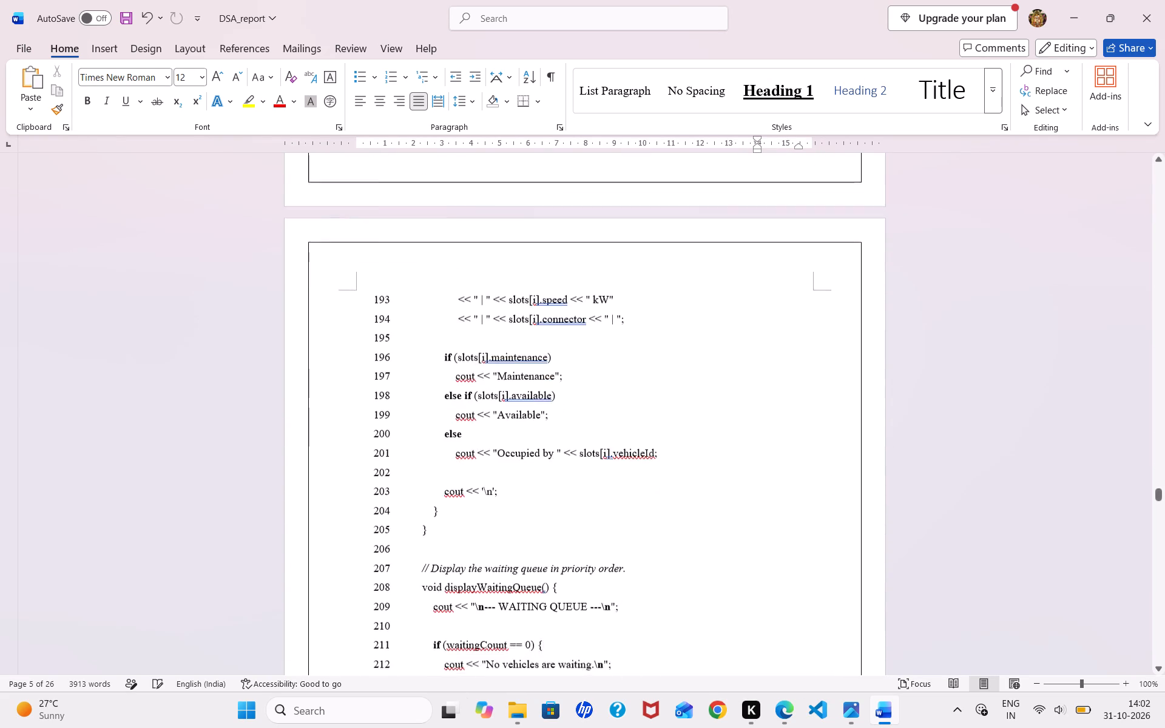
pyautogui.scroll(-6, 385, 227)
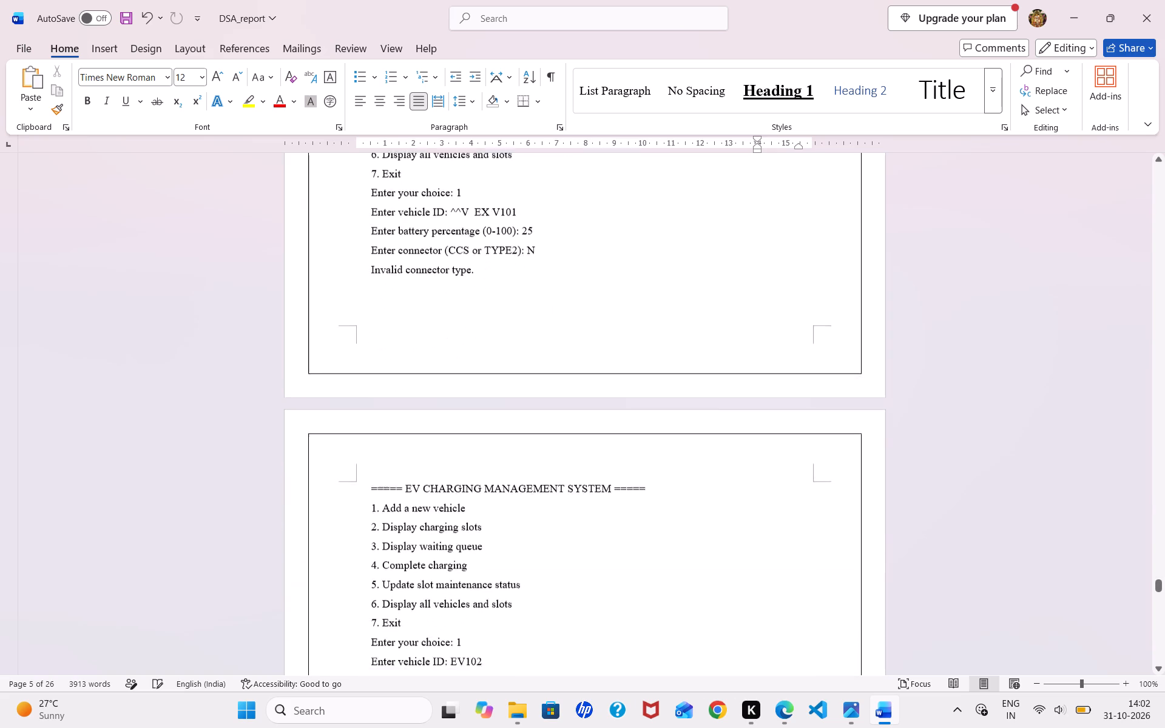
# Delete the Note heading and its bulleted formatting guidelines after the report's closing paragraph, along with the blank lines above them.
pyautogui.scroll(-6, 385, 227)
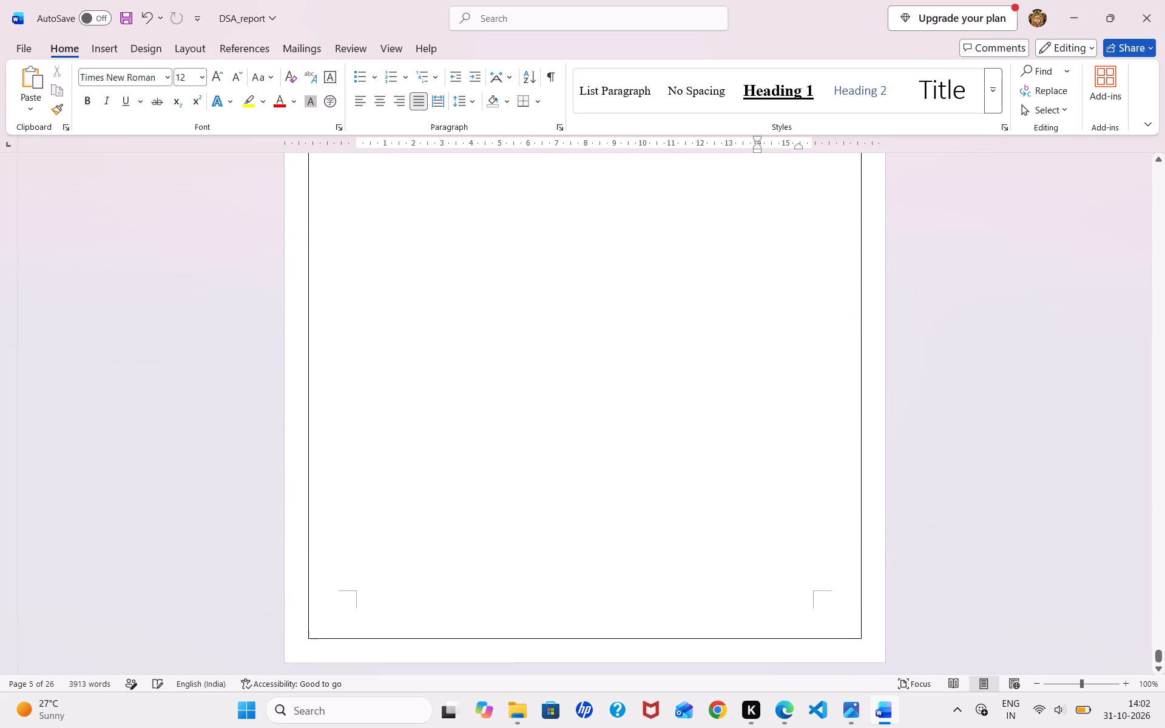
pyautogui.scroll(1, 385, 227)
pyautogui.scroll(-1, 385, 227)
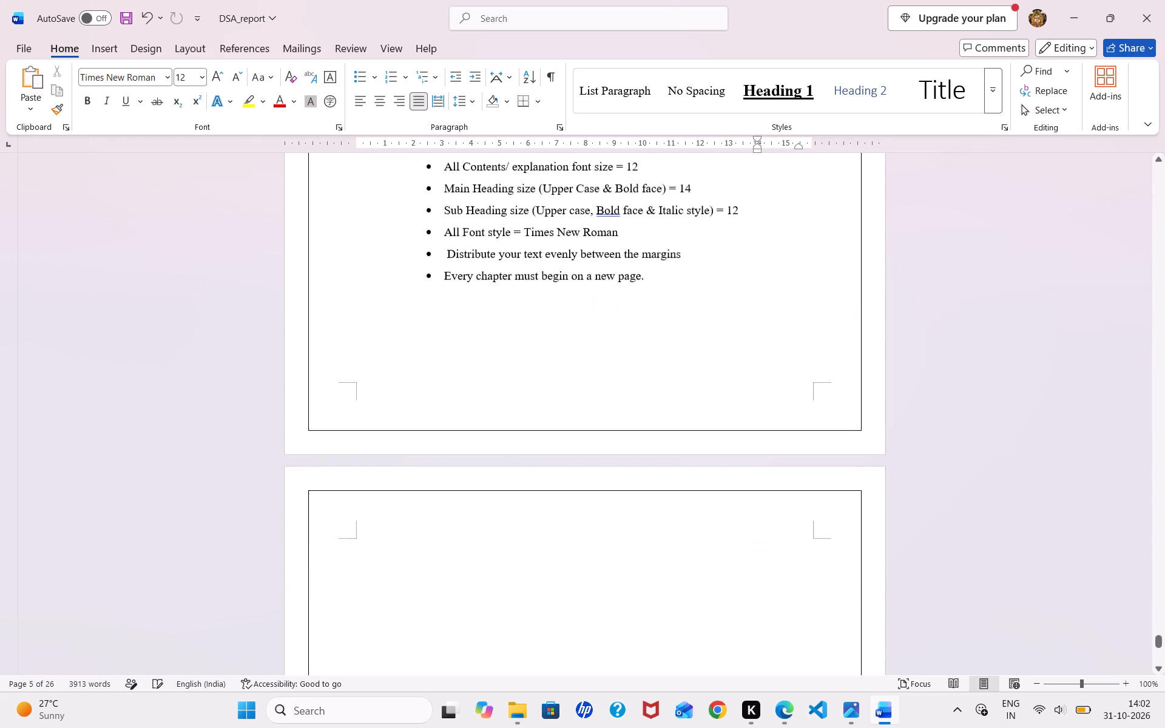
pyautogui.scroll(-1, 385, 227)
pyautogui.scroll(2, 385, 227)
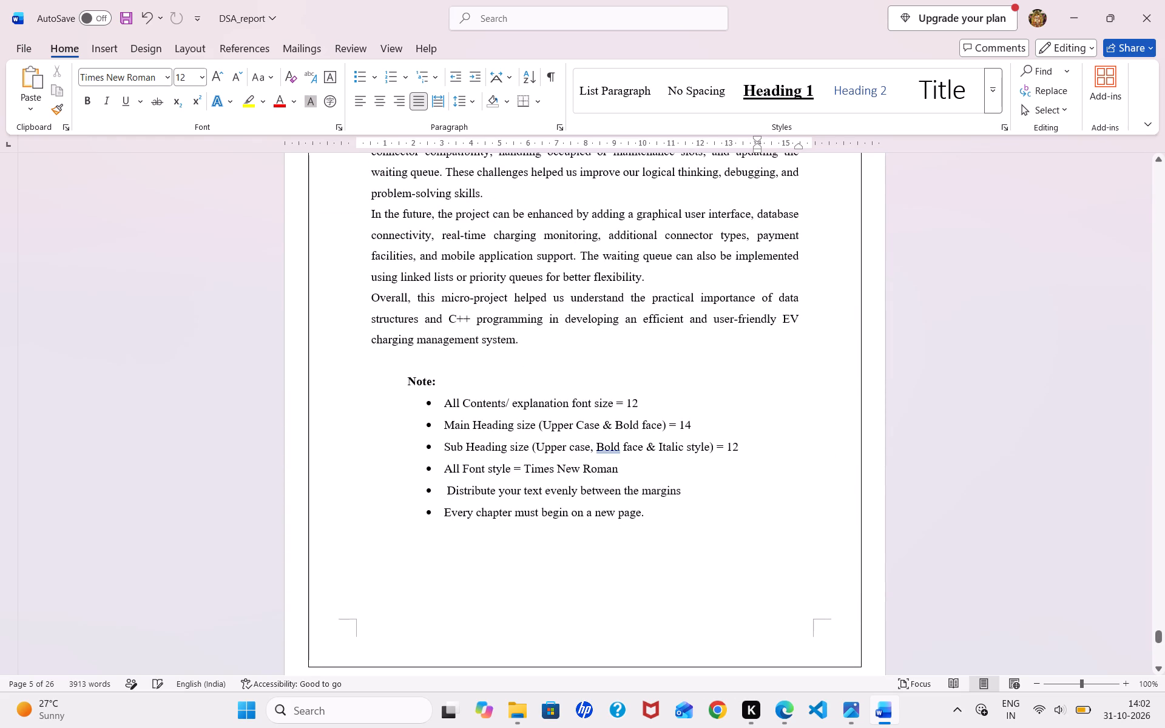
pyautogui.moveTo(647, 521); pyautogui.dragTo(399, 389)
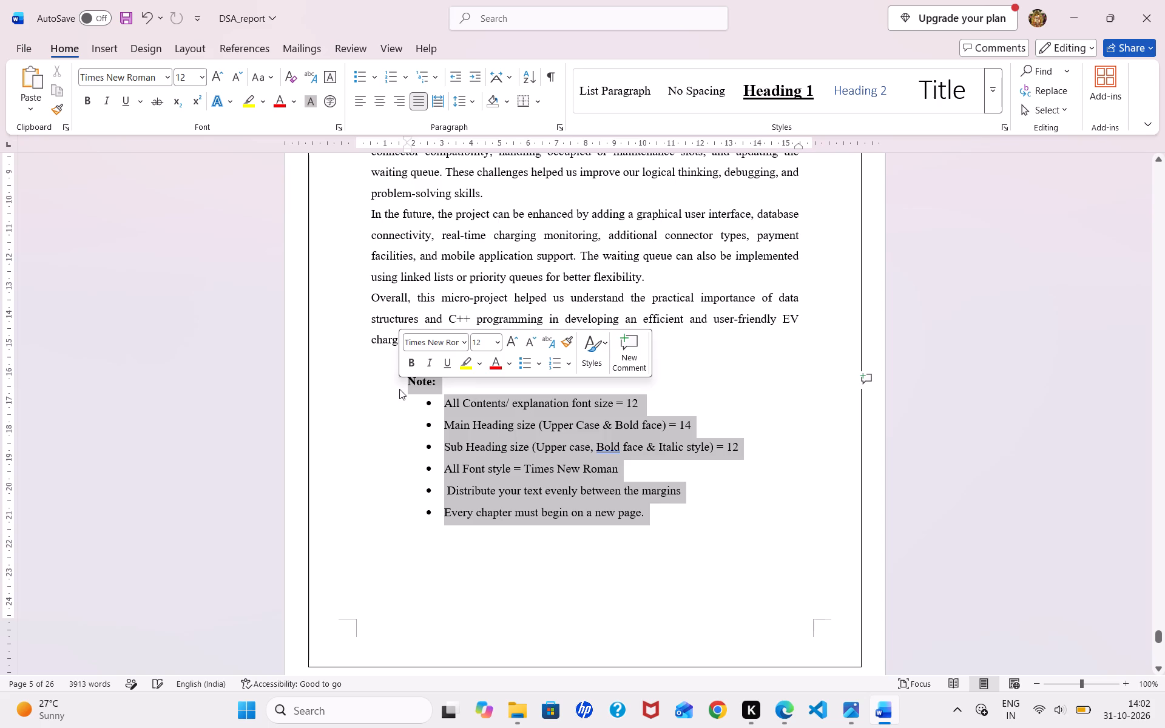
pyautogui.press('BackSpace')
pyautogui.press('BackSpace')
pyautogui.press('BackSpace')
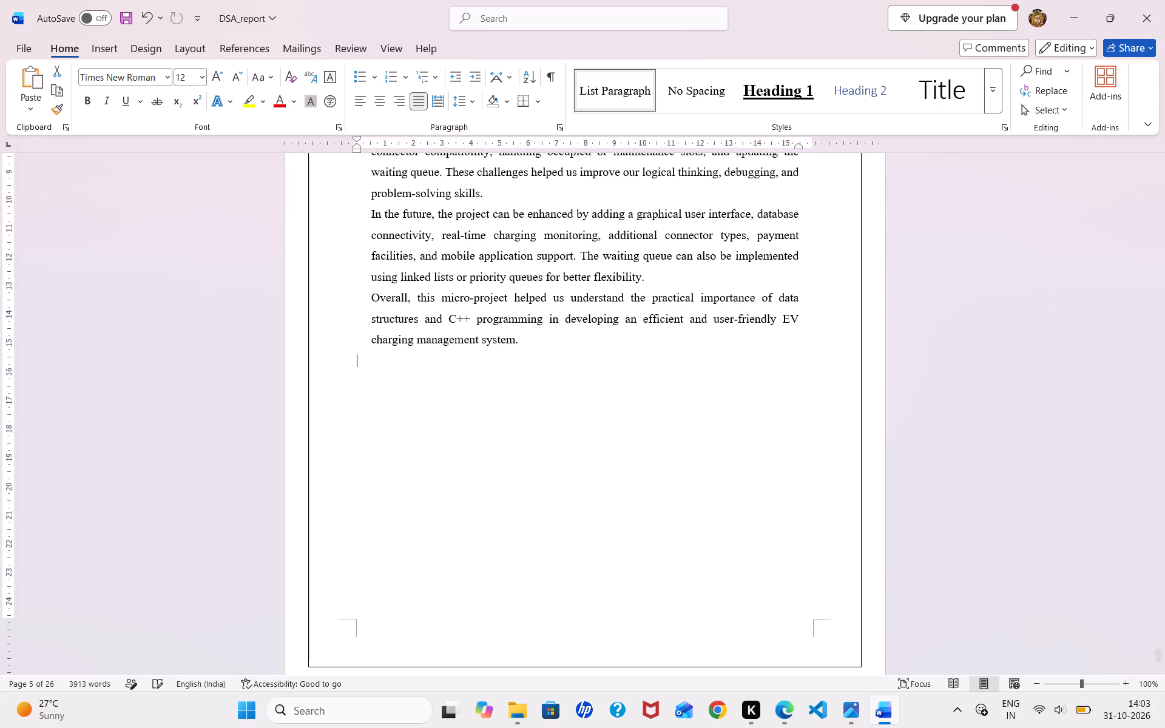
pyautogui.press('BackSpace')
pyautogui.scroll(-3, 399, 389)
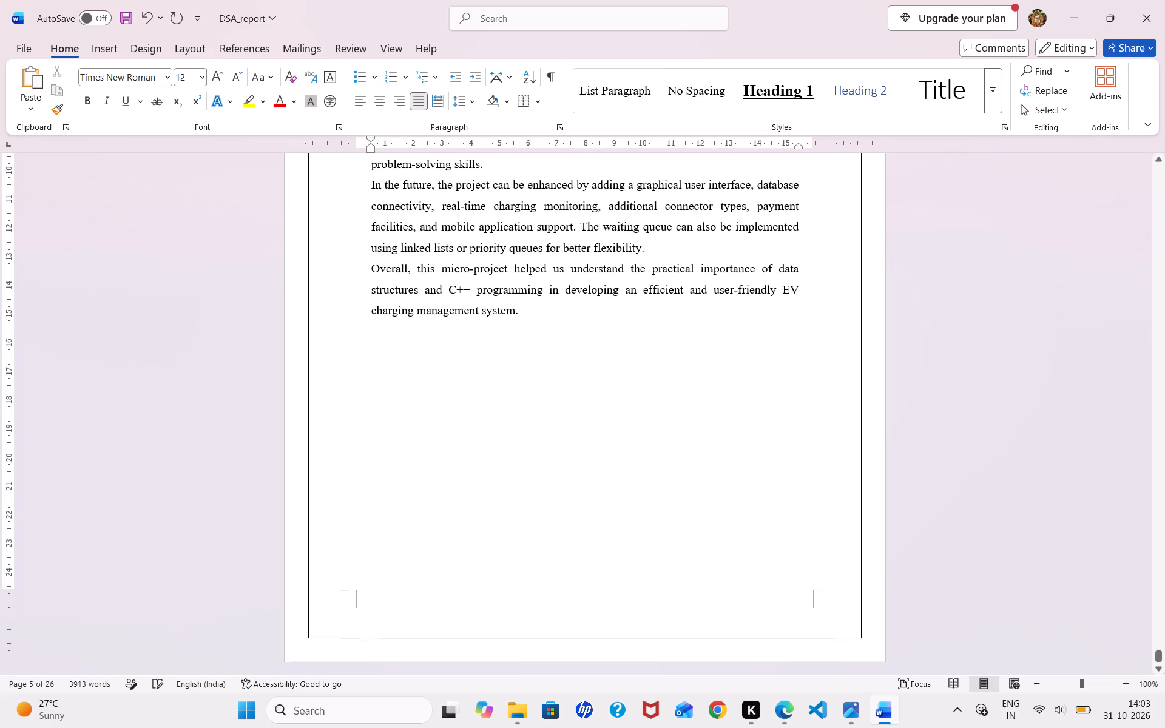
pyautogui.press('Return')
# Delete the extra blank lines between the last ACKNOWLEDGEMENT paragraph and the Students Name line, leaving a single gap.
pyautogui.scroll(20, 532, 337)
pyautogui.scroll(4, 532, 337)
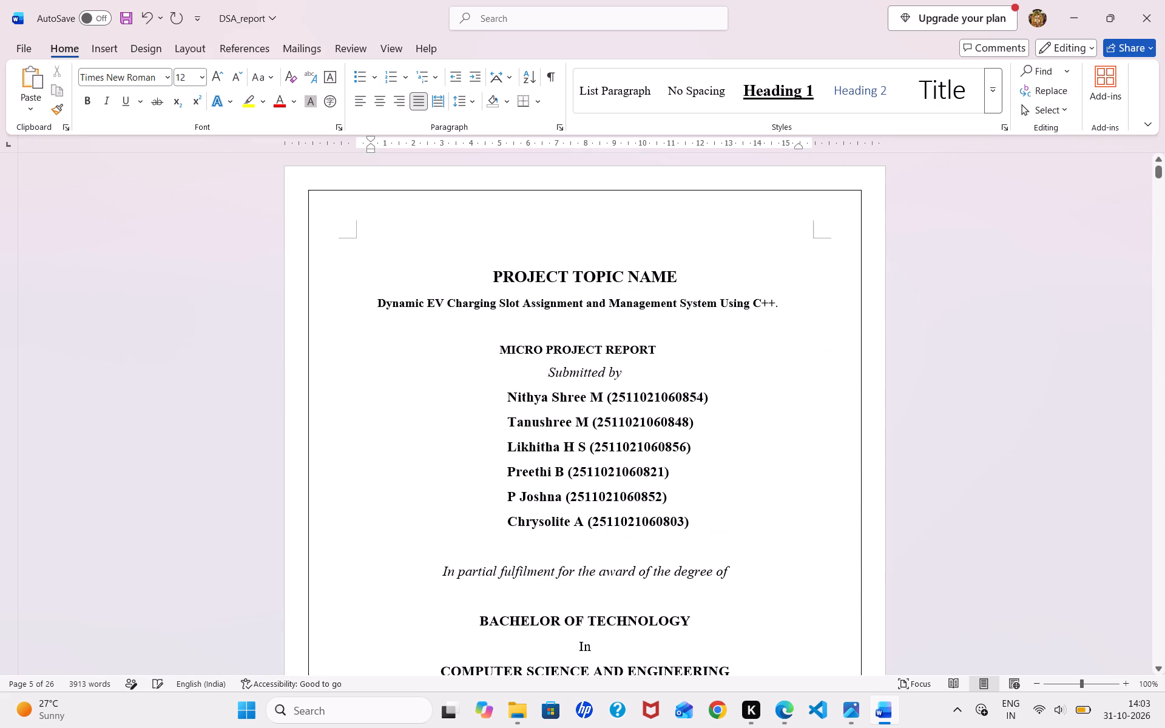
pyautogui.scroll(3, 532, 337)
pyautogui.scroll(-5, 532, 337)
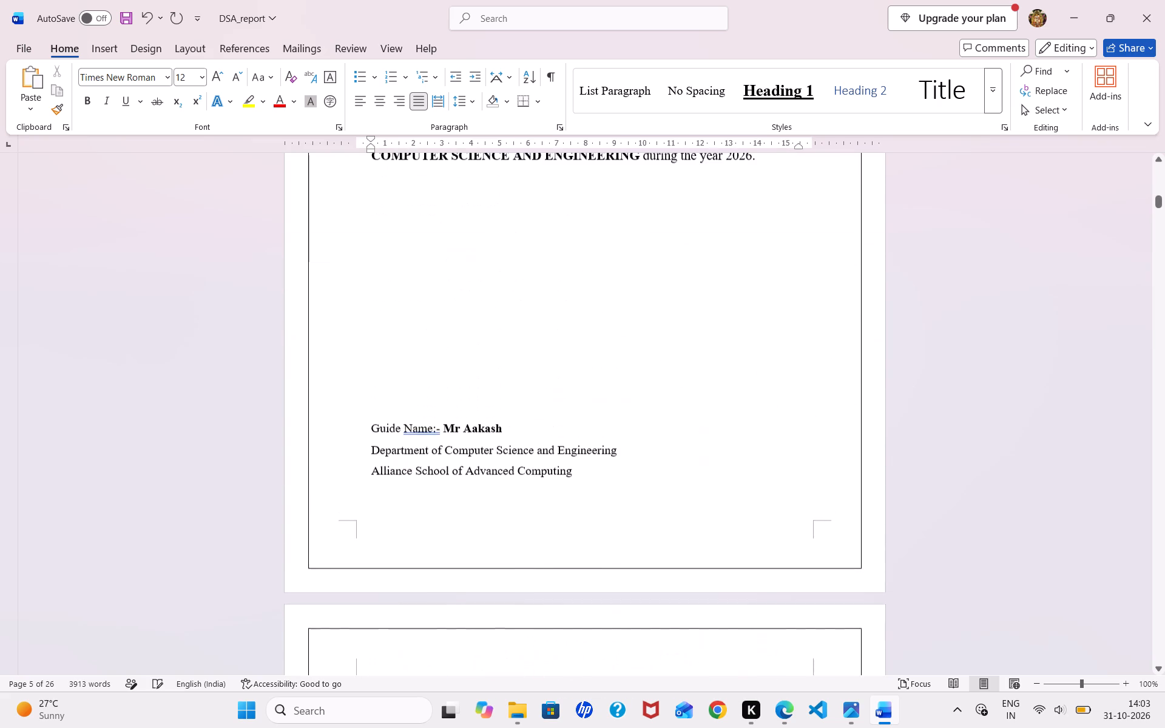
pyautogui.scroll(1, 532, 337)
pyautogui.scroll(-3, 532, 337)
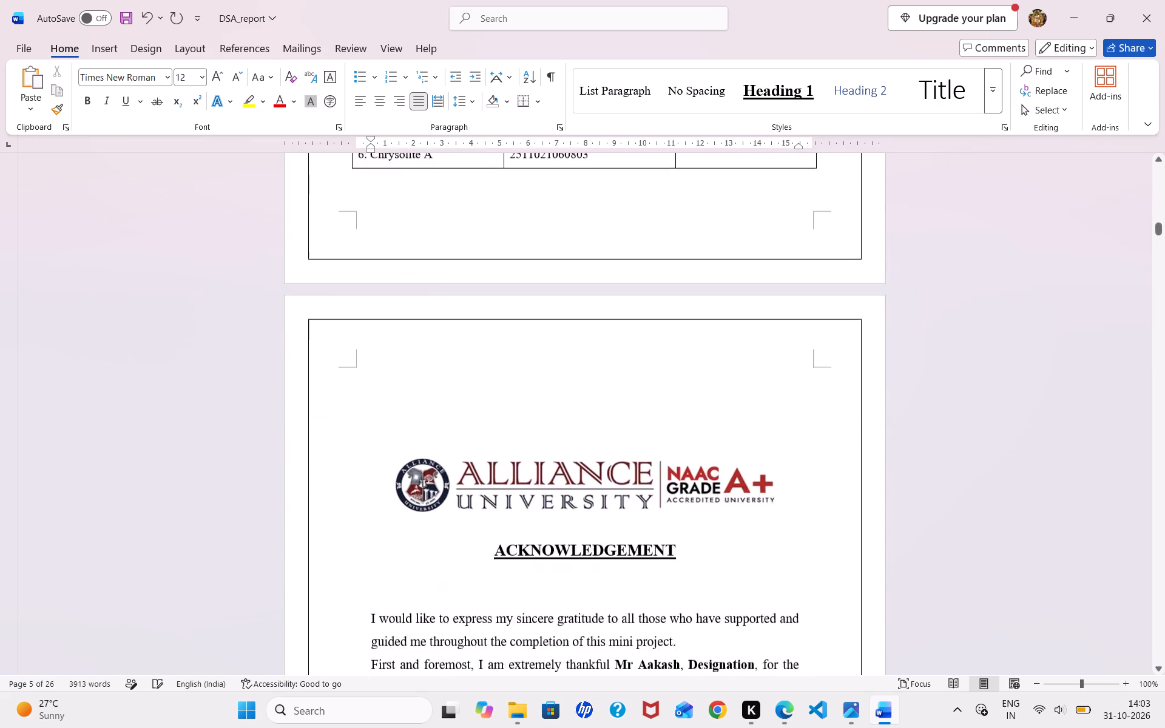
pyautogui.scroll(-4, 532, 337)
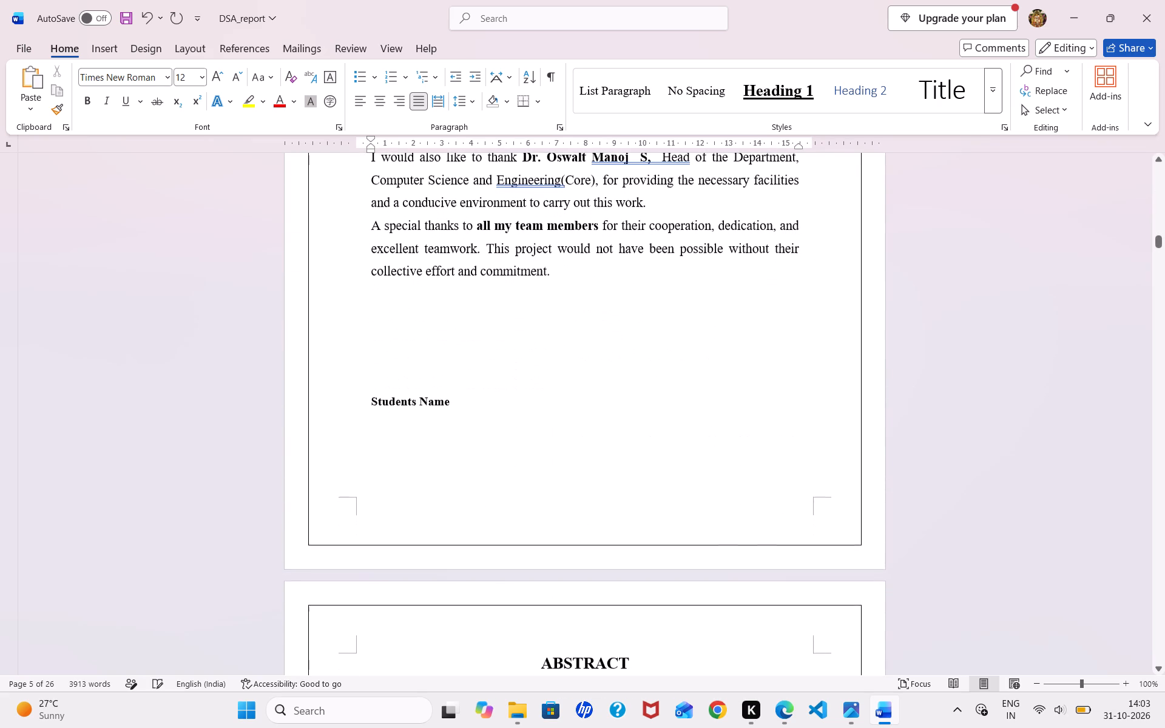
pyautogui.click(384, 371)
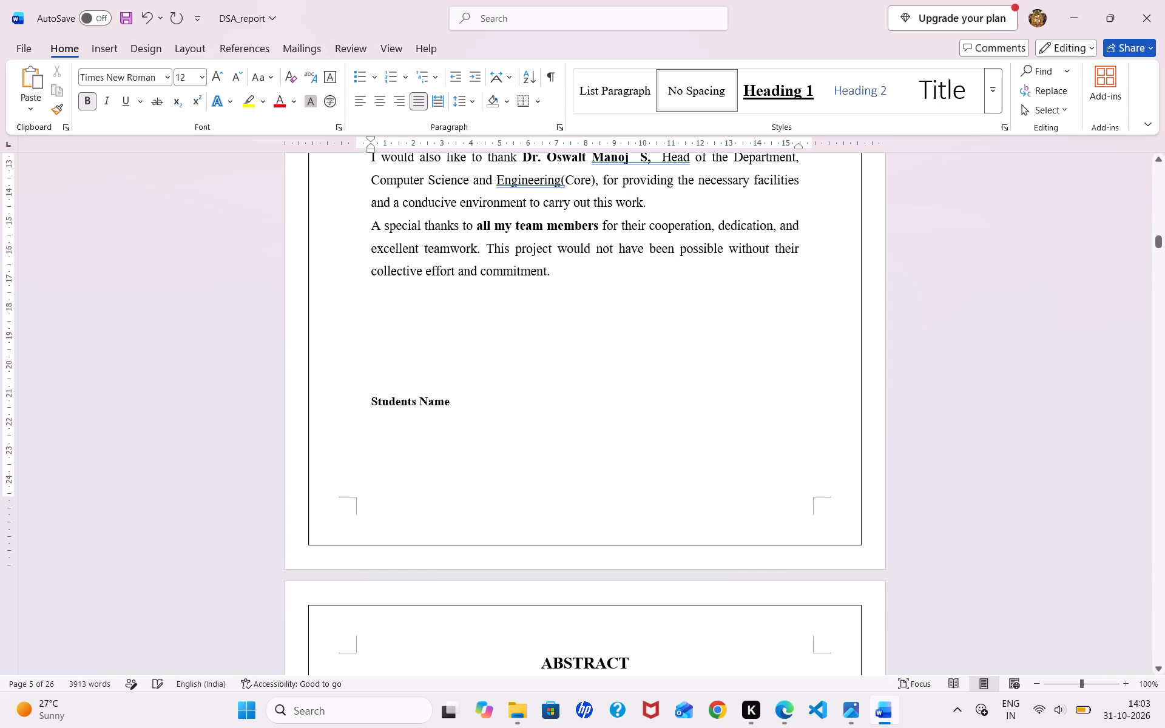
pyautogui.press('BackSpace')
pyautogui.press('BackSpace')
pyautogui.press('BackSpace')
pyautogui.press('BackSpace')
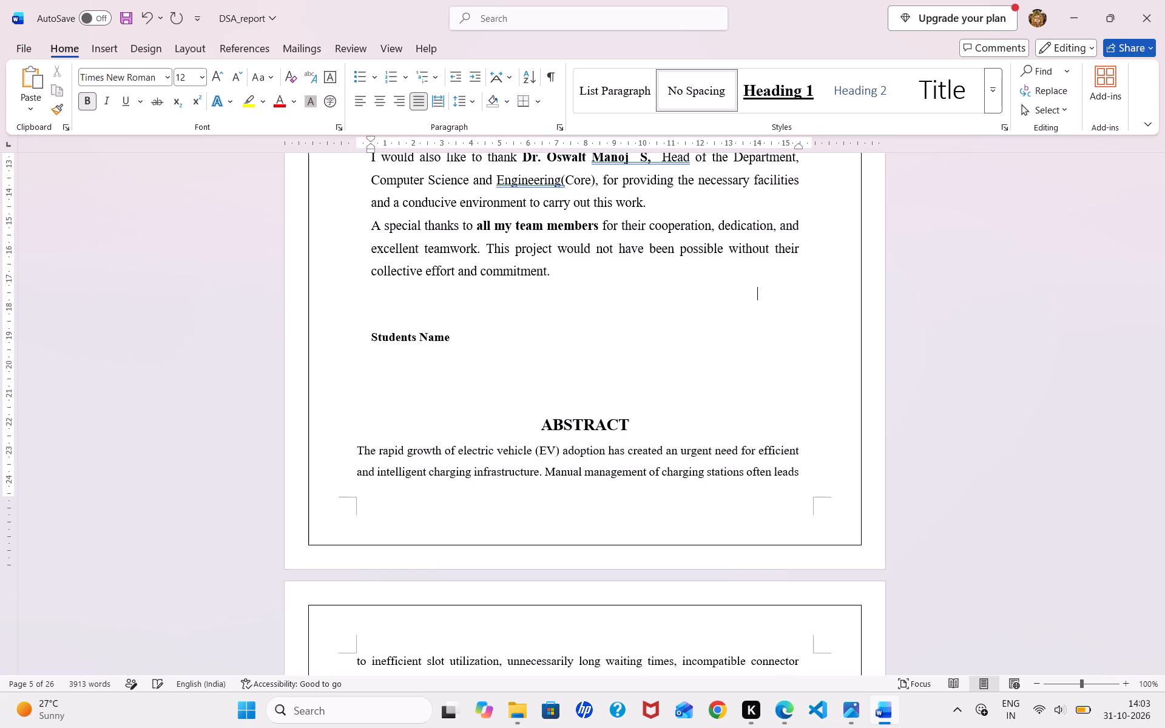
pyautogui.press('BackSpace')
pyautogui.press('Left')
pyautogui.press('Left')
pyautogui.press('Down')
pyautogui.press('BackSpace')
pyautogui.press('BackSpace')
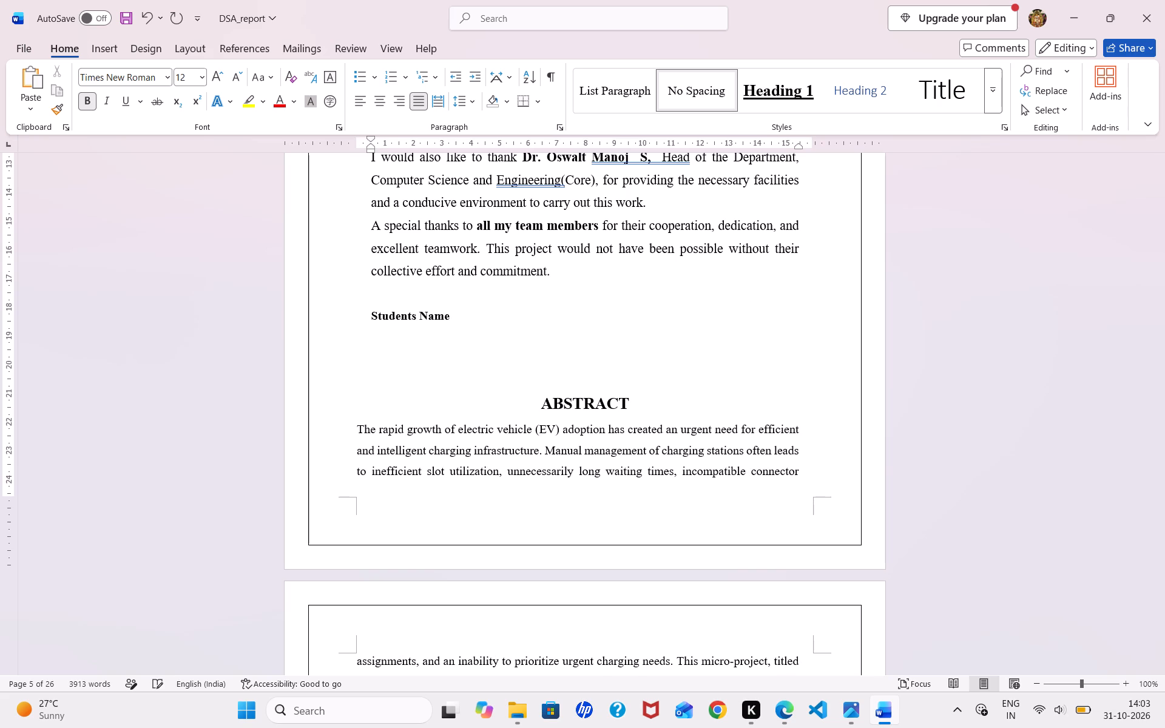
# Insert four blank lines above the ABSTRACT heading so that it starts on a new page.
pyautogui.press('Down')
pyautogui.click(536, 376)
pyautogui.press('Return')
pyautogui.press('Return')
pyautogui.press('Return')
pyautogui.press('Return')
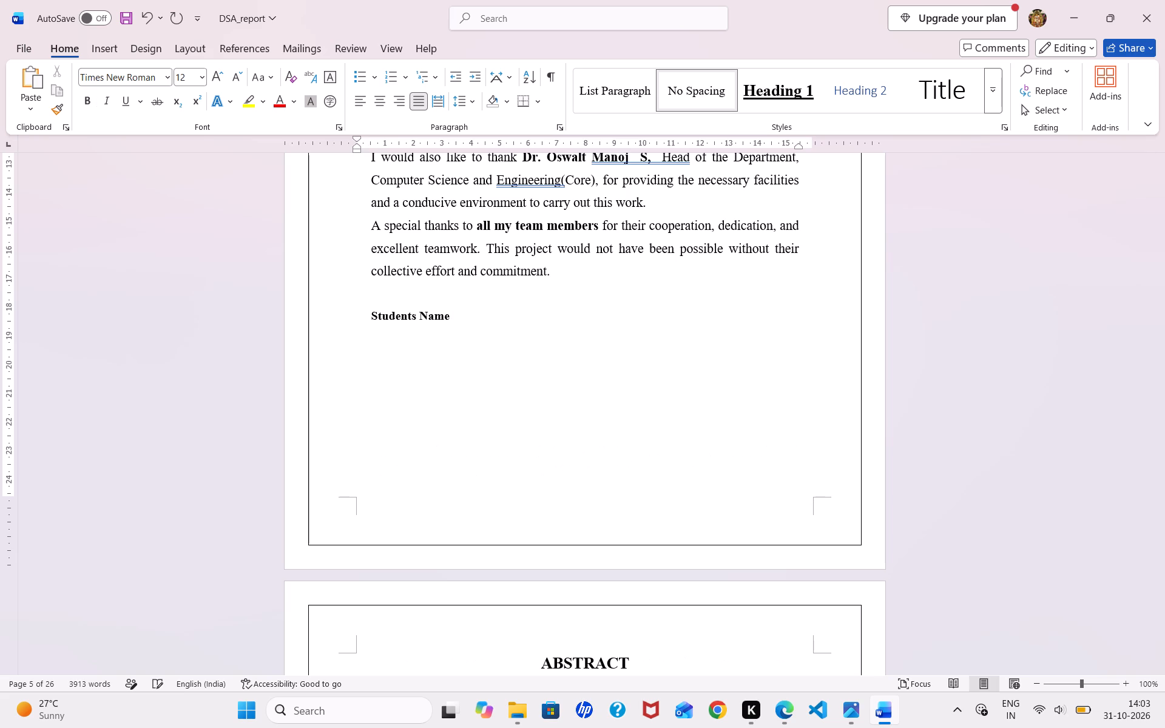
# Copy the six student names with their registration numbers from the title page to below Students Name on the ACKNOWLEDGEMENT page.
pyautogui.scroll(2, 536, 376)
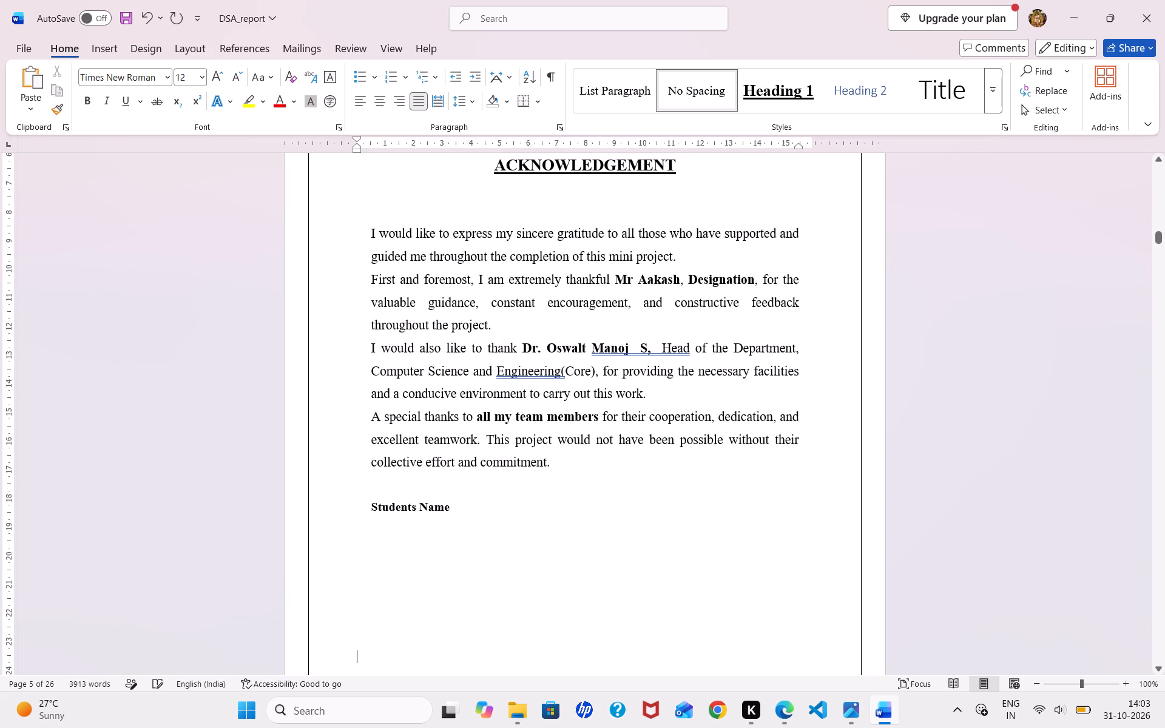
pyautogui.scroll(2, 536, 376)
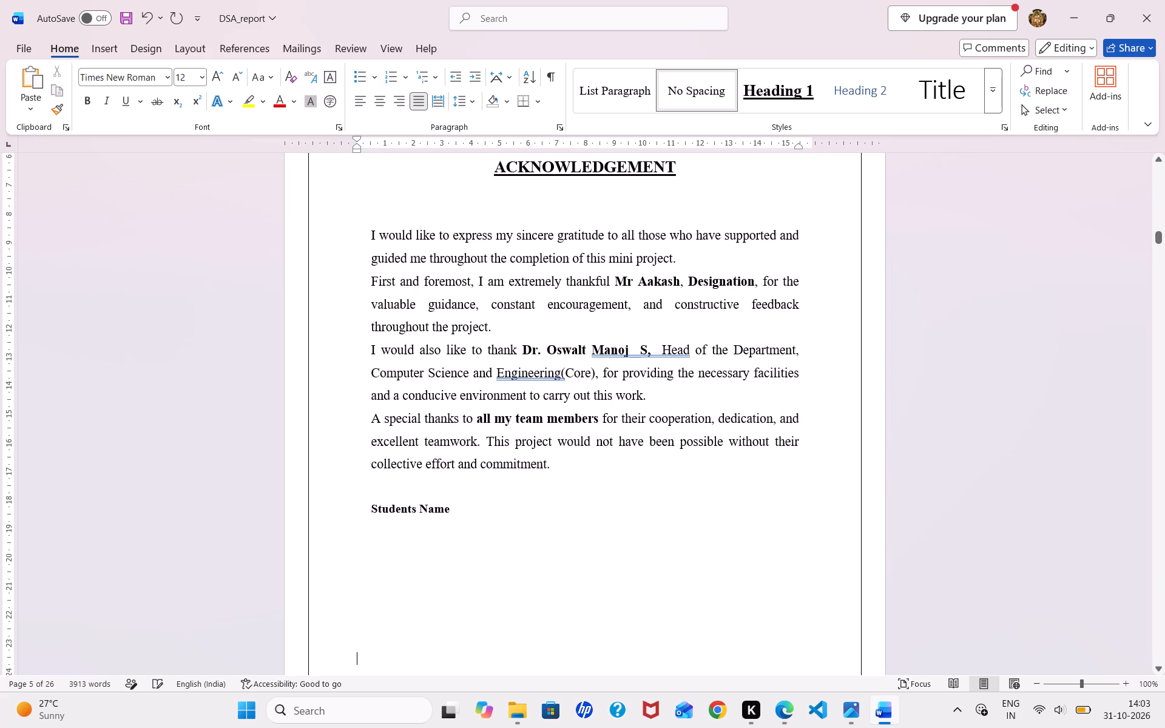
pyautogui.scroll(2, 536, 376)
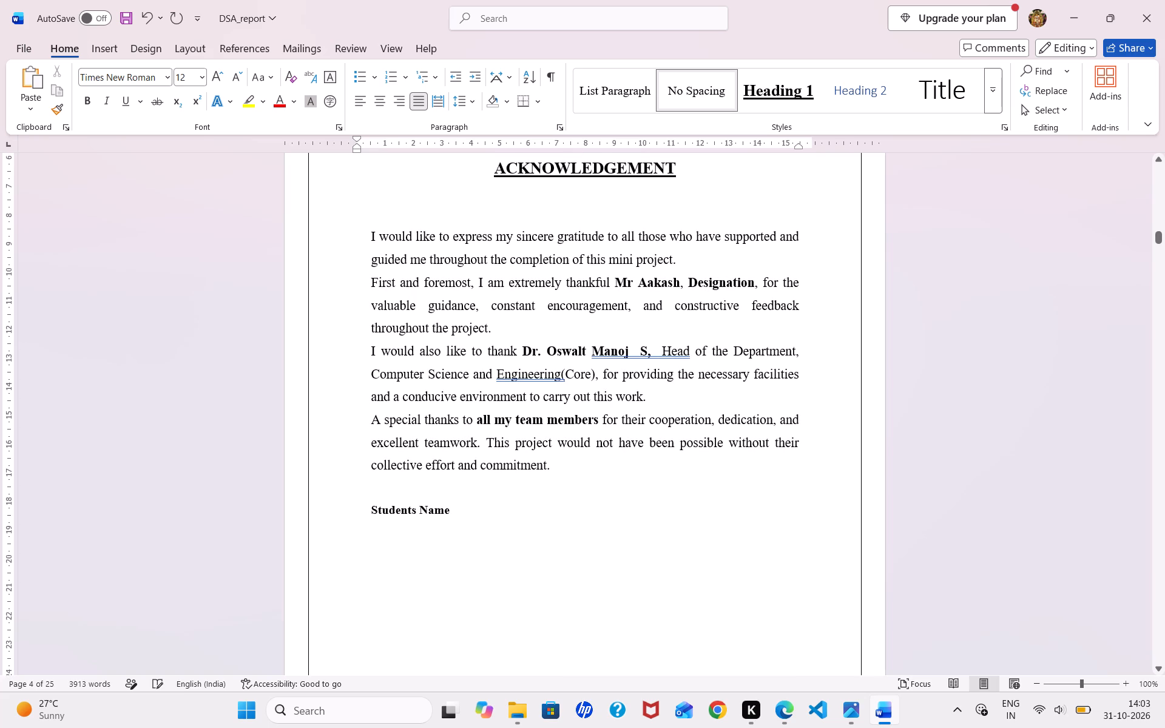
pyautogui.scroll(2, 536, 376)
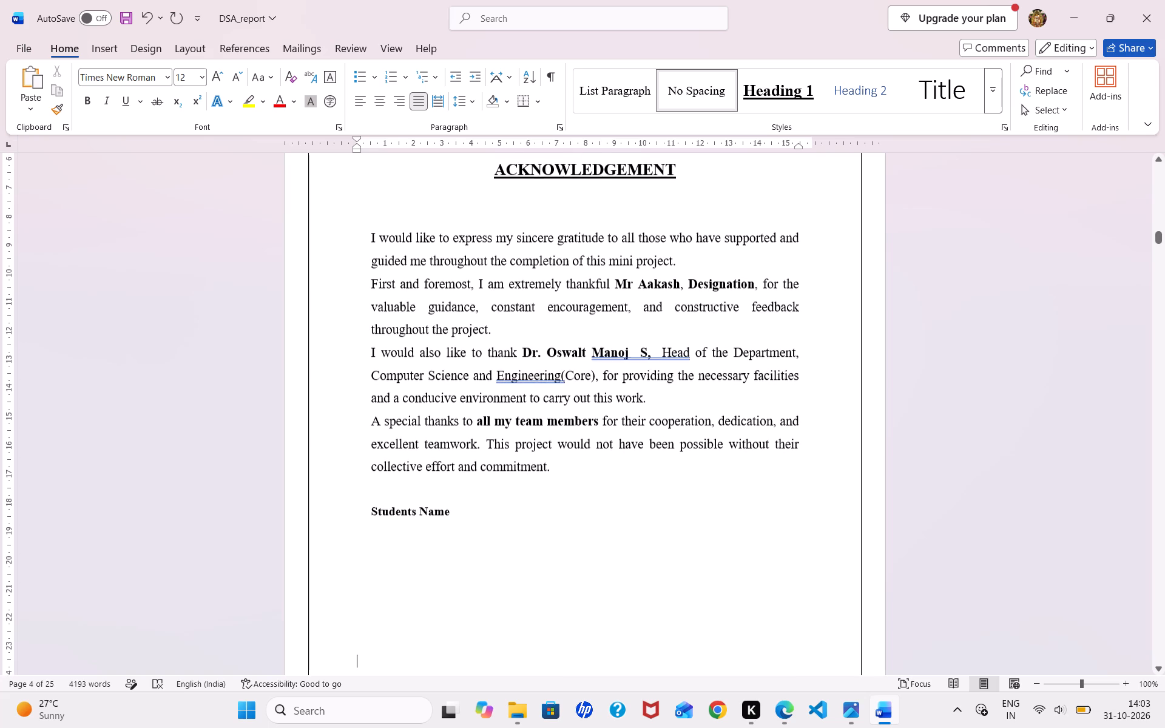
pyautogui.scroll(2, 536, 376)
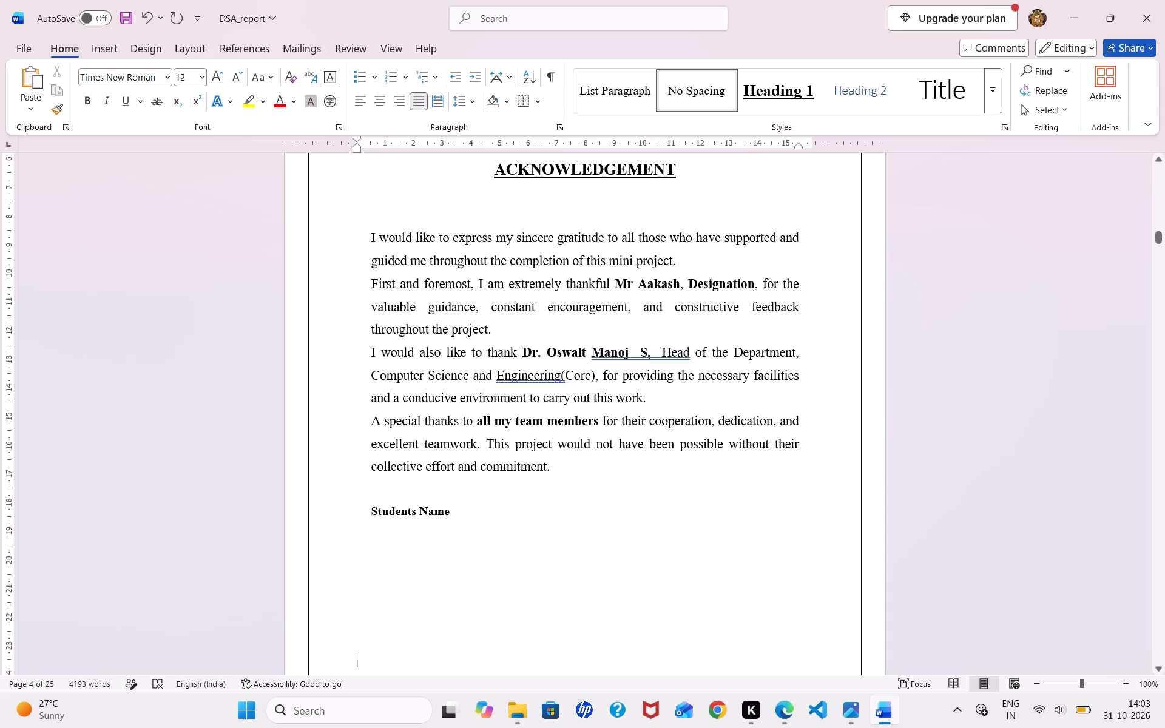
pyautogui.scroll(8, 536, 376)
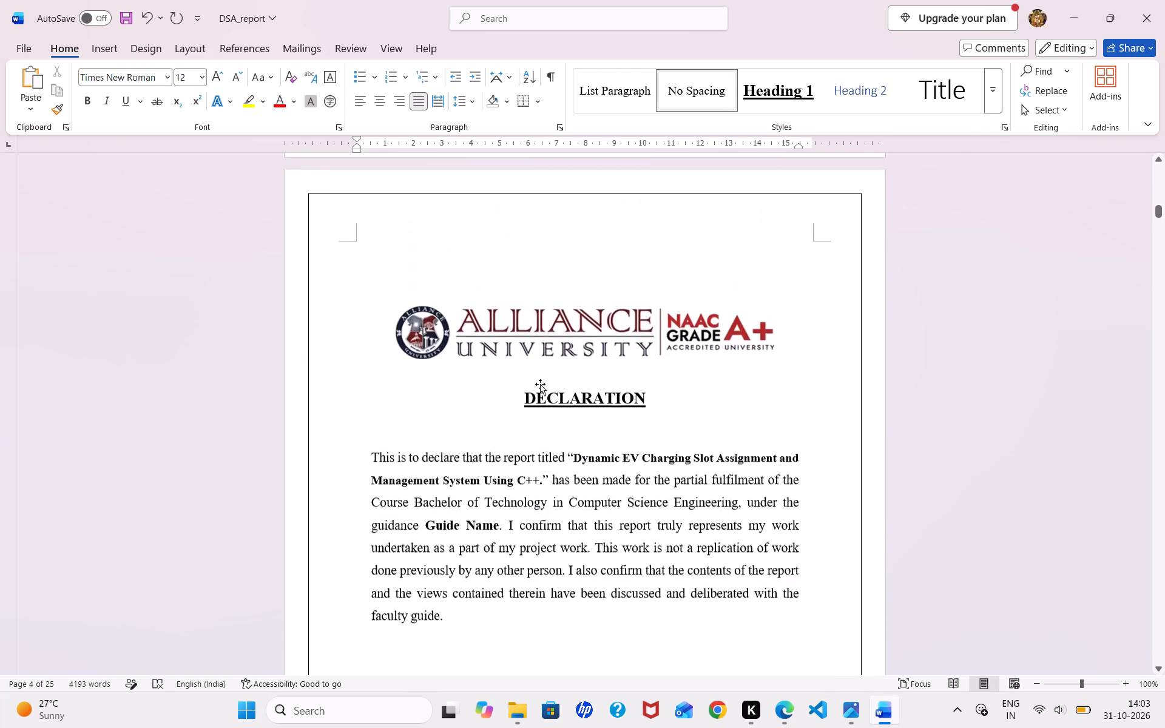
pyautogui.scroll(4, 540, 384)
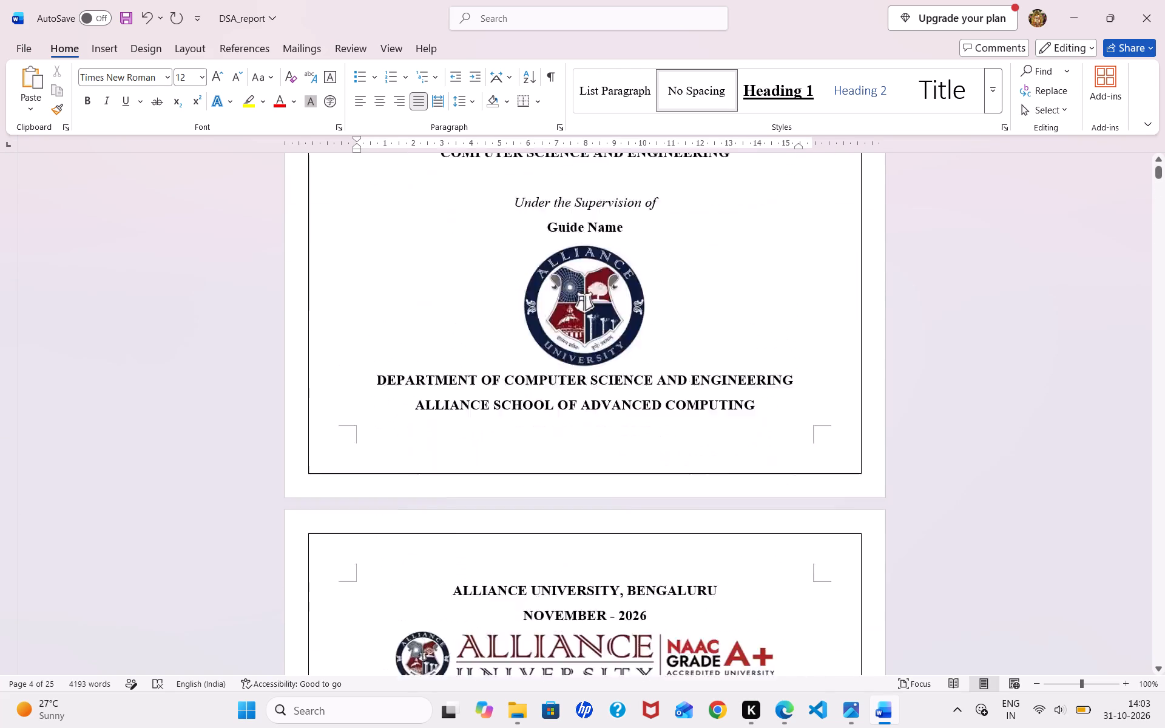
pyautogui.scroll(1, 540, 384)
pyautogui.rightClick(540, 384)
pyautogui.click(512, 395)
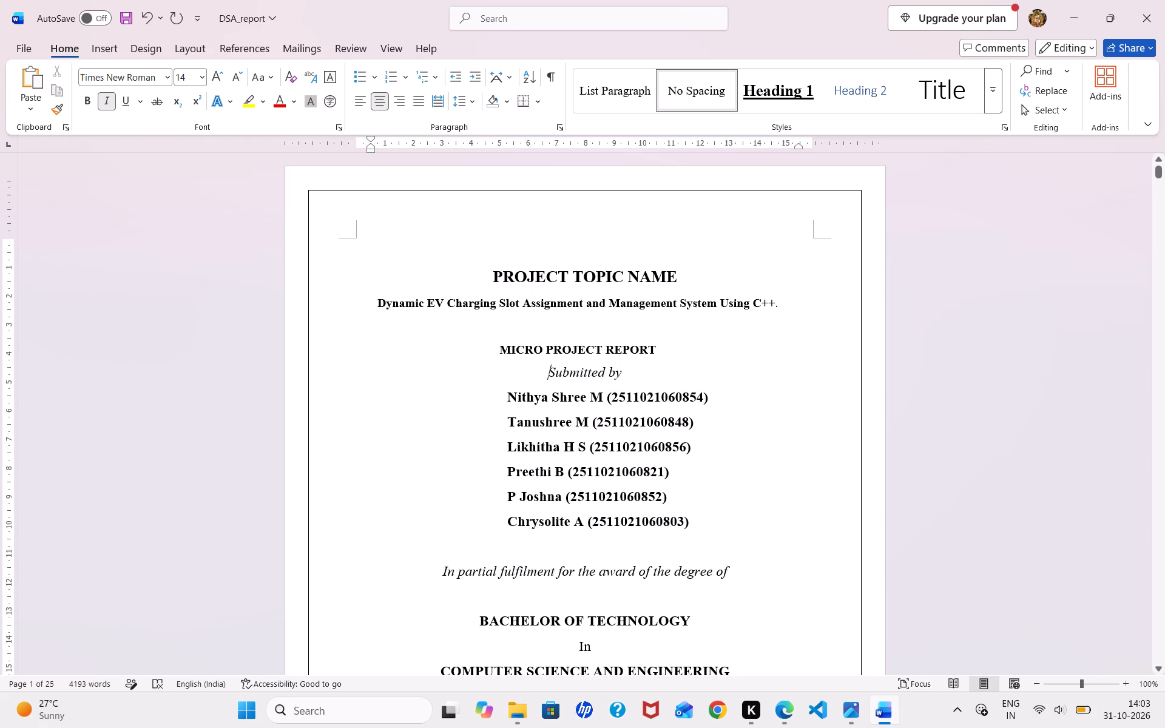
pyautogui.moveTo(504, 394); pyautogui.dragTo(692, 520)
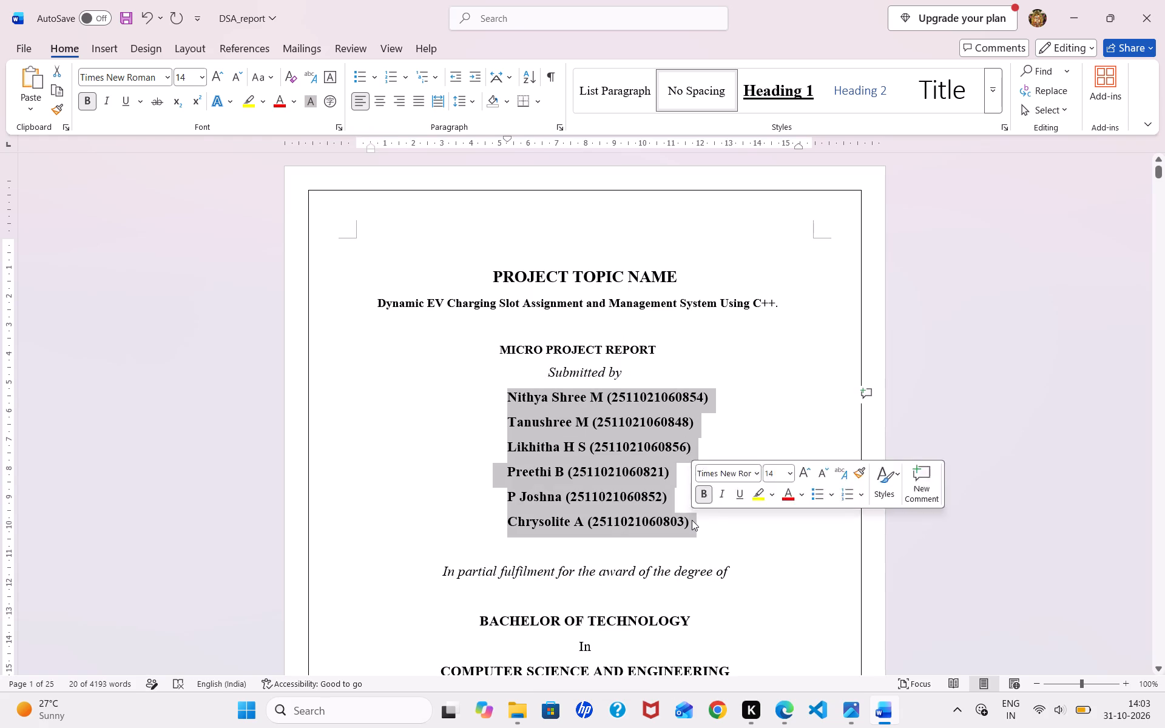
pyautogui.hotkey('ctrl', 'c')
pyautogui.scroll(-5, 692, 520)
pyautogui.scroll(1, 692, 520)
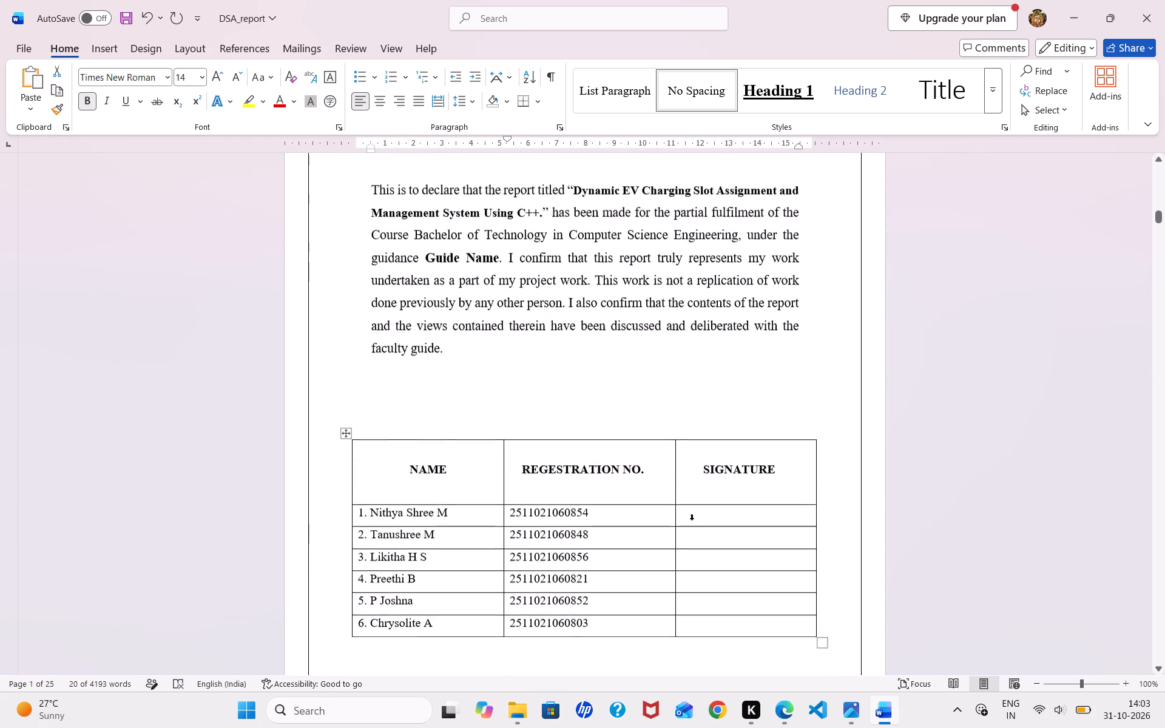
pyautogui.scroll(2, 692, 520)
pyautogui.scroll(-4, 518, 397)
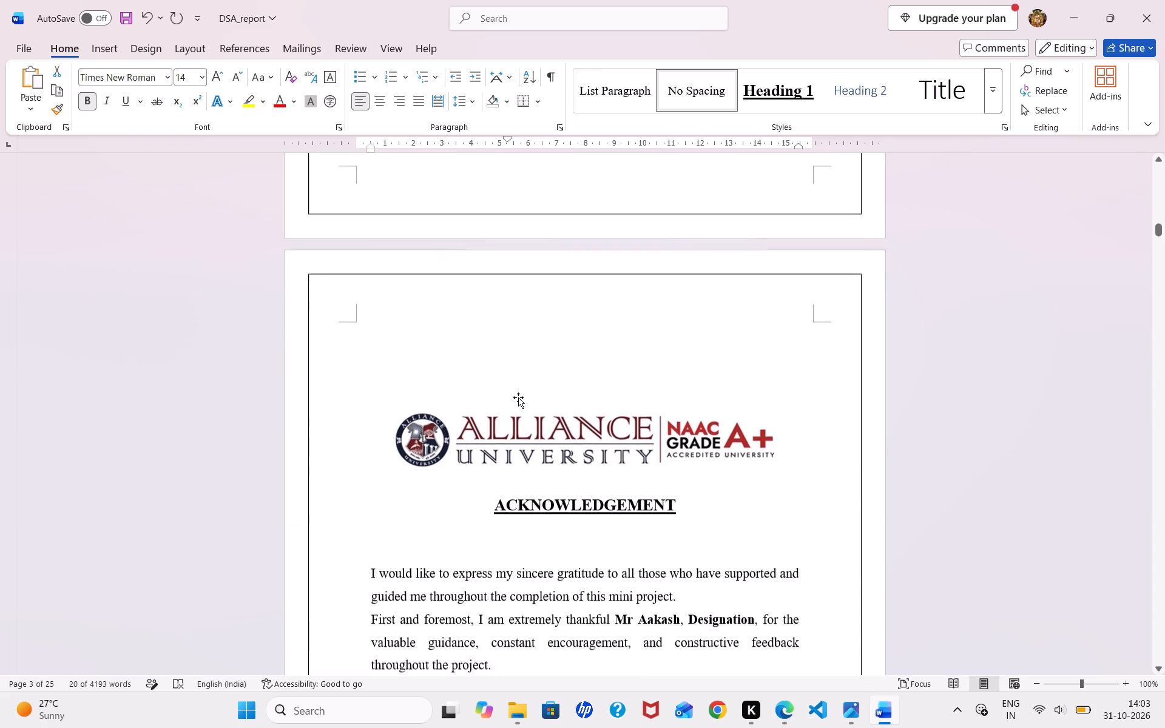
pyautogui.scroll(-2, 518, 397)
pyautogui.click(397, 375)
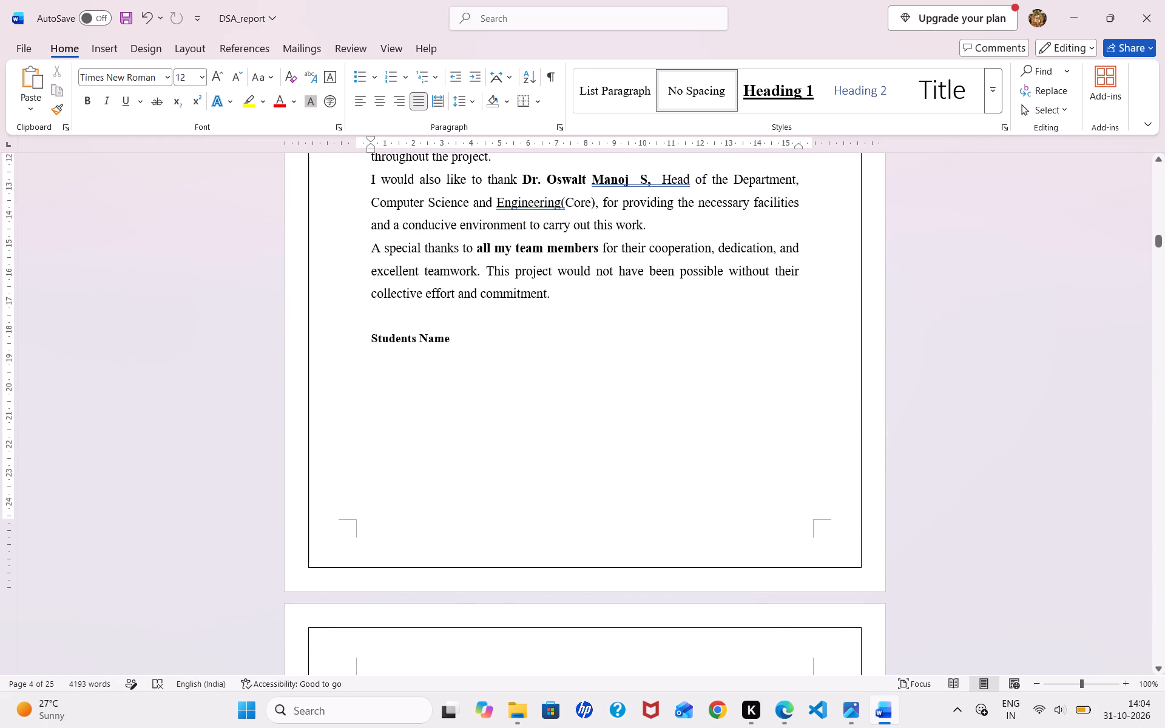
pyautogui.press('Up')
pyautogui.hotkey('ctrl', 'v')
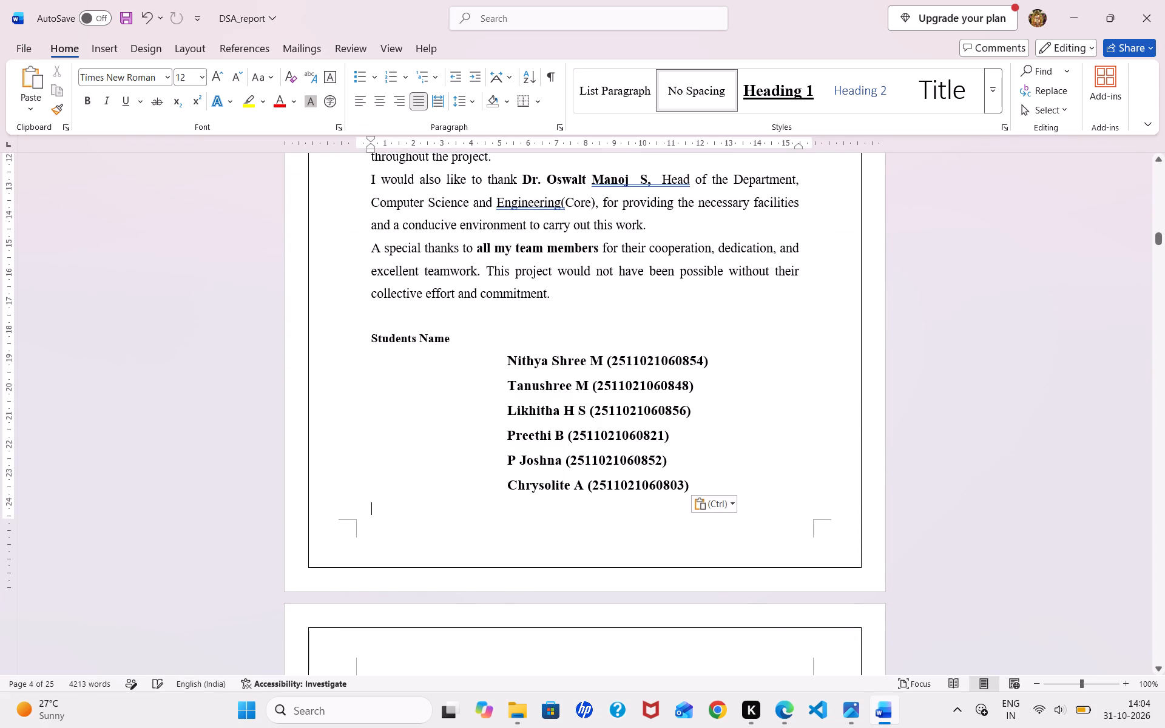
# Remove the bold formatting from the student list below Students Name on the ACKNOWLEDGEMENT page.
pyautogui.moveTo(505, 361); pyautogui.dragTo(697, 483)
pyautogui.click(709, 451)
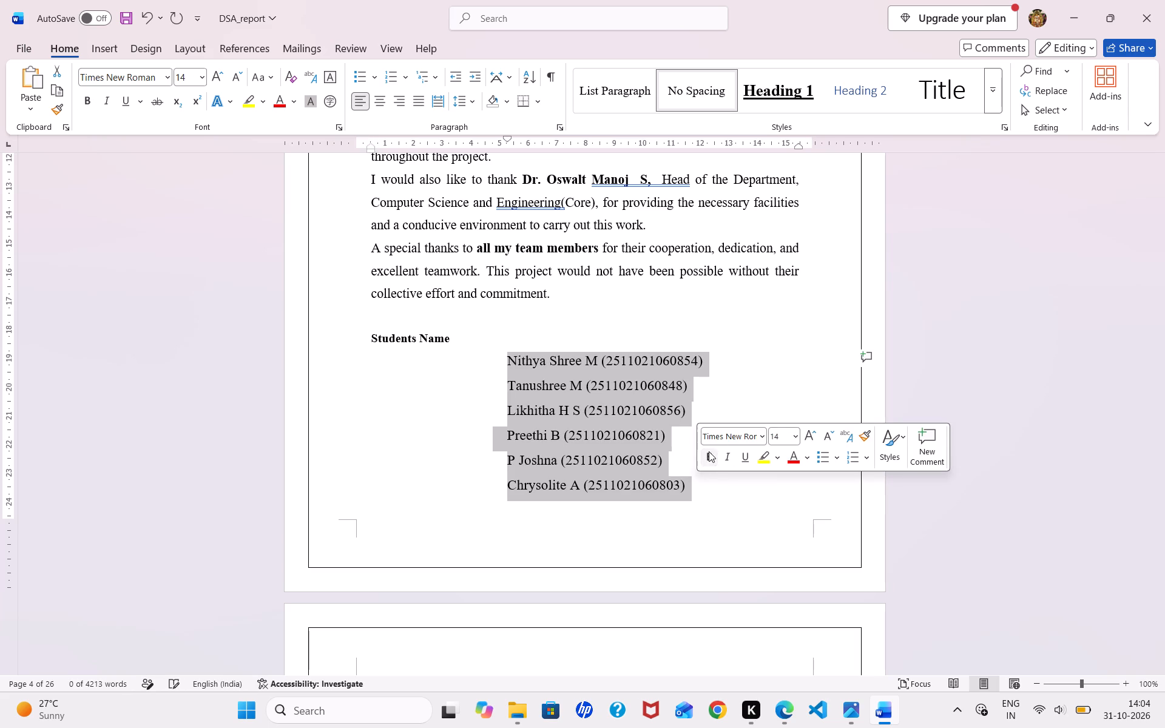
# Reduce the left indent of the six student lines so they line up with the Students Name heading on the ACKNOWLEDGEMENT page.
pyautogui.moveTo(505, 139); pyautogui.dragTo(374, 126)
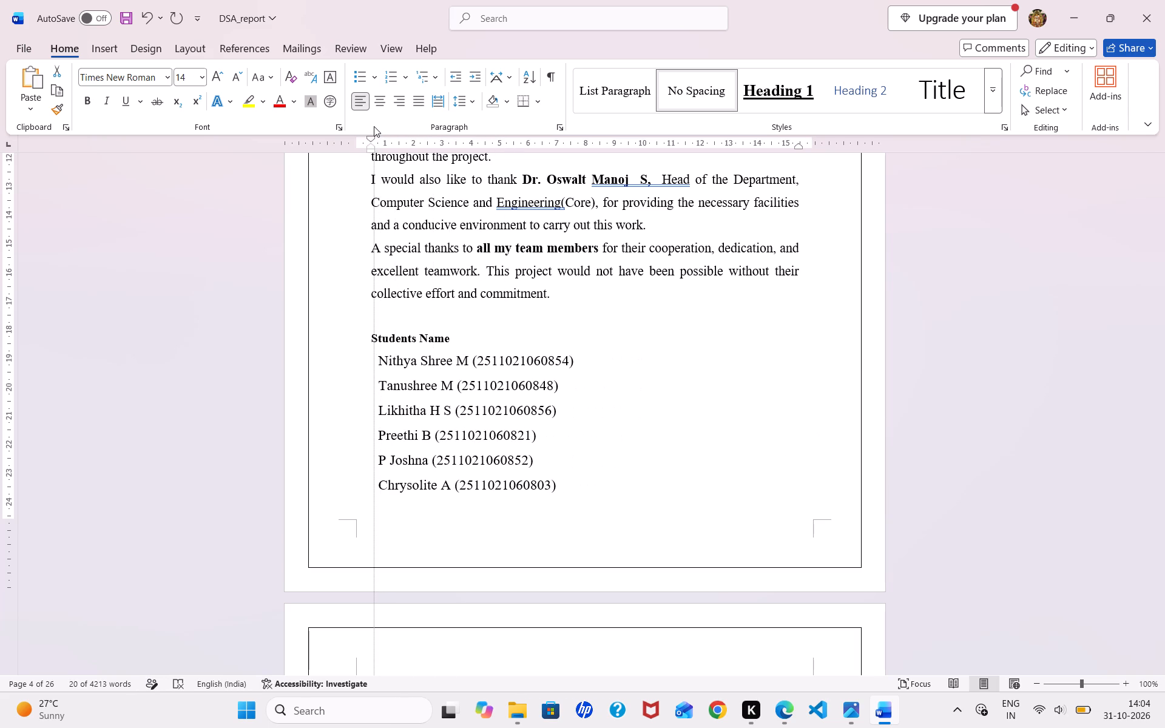
pyautogui.moveTo(374, 126); pyautogui.dragTo(379, 126)
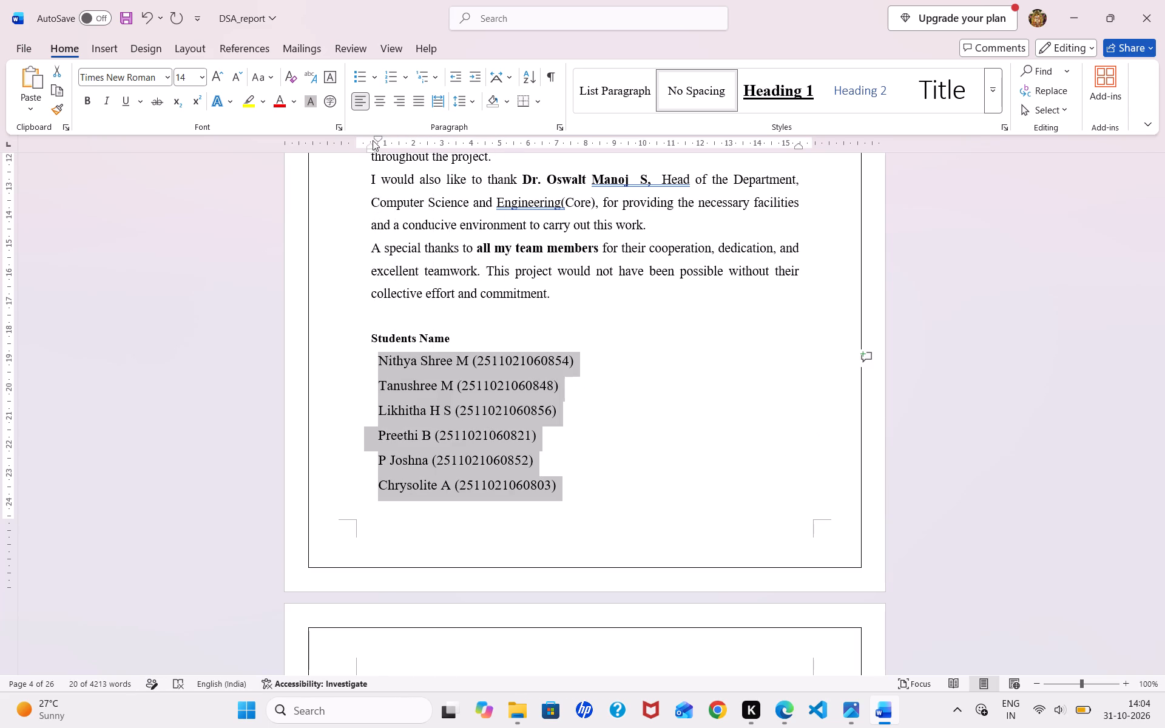
pyautogui.click(374, 138)
pyautogui.click(377, 138)
pyautogui.click(570, 491)
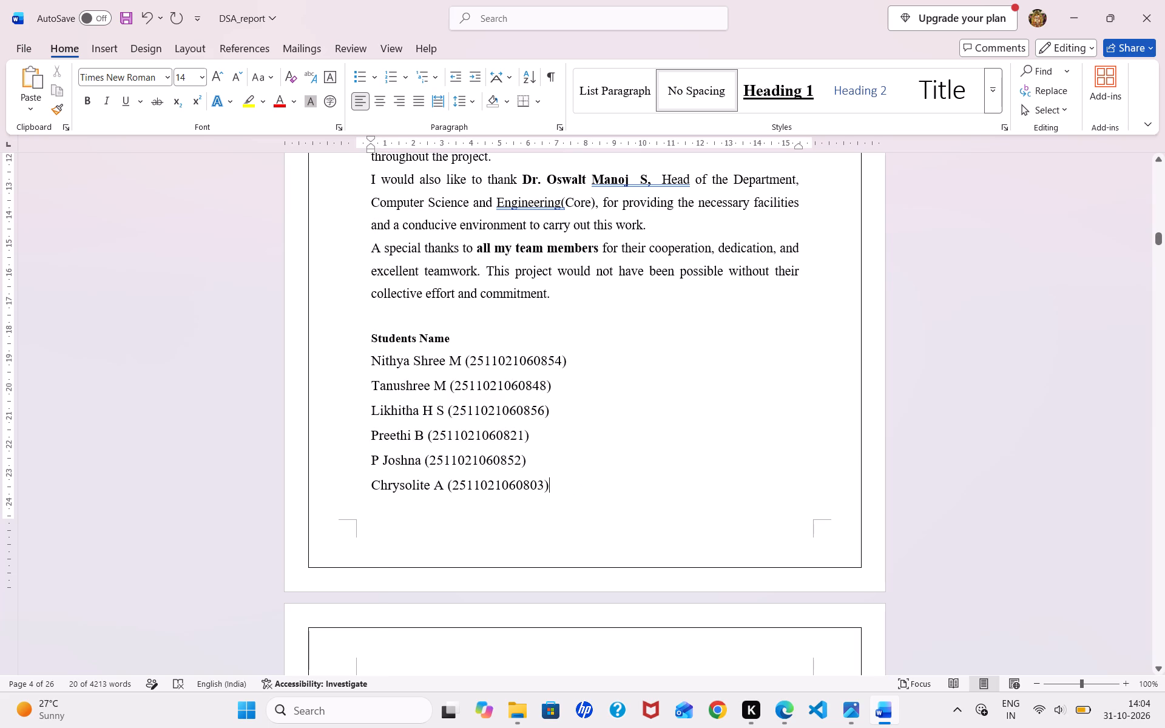
# Set the font size of the Students Name heading and the six student lines below it to 12.
pyautogui.moveTo(556, 489); pyautogui.dragTo(369, 343)
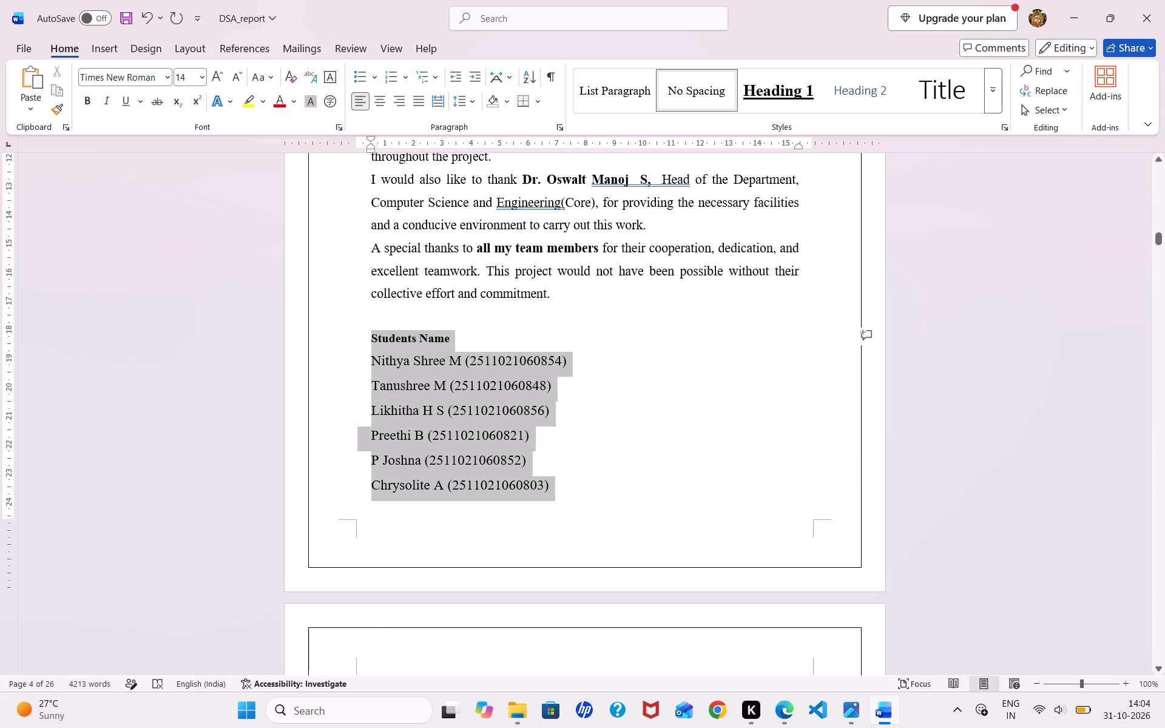
pyautogui.moveTo(369, 343); pyautogui.dragTo(369, 344)
pyautogui.click(202, 74)
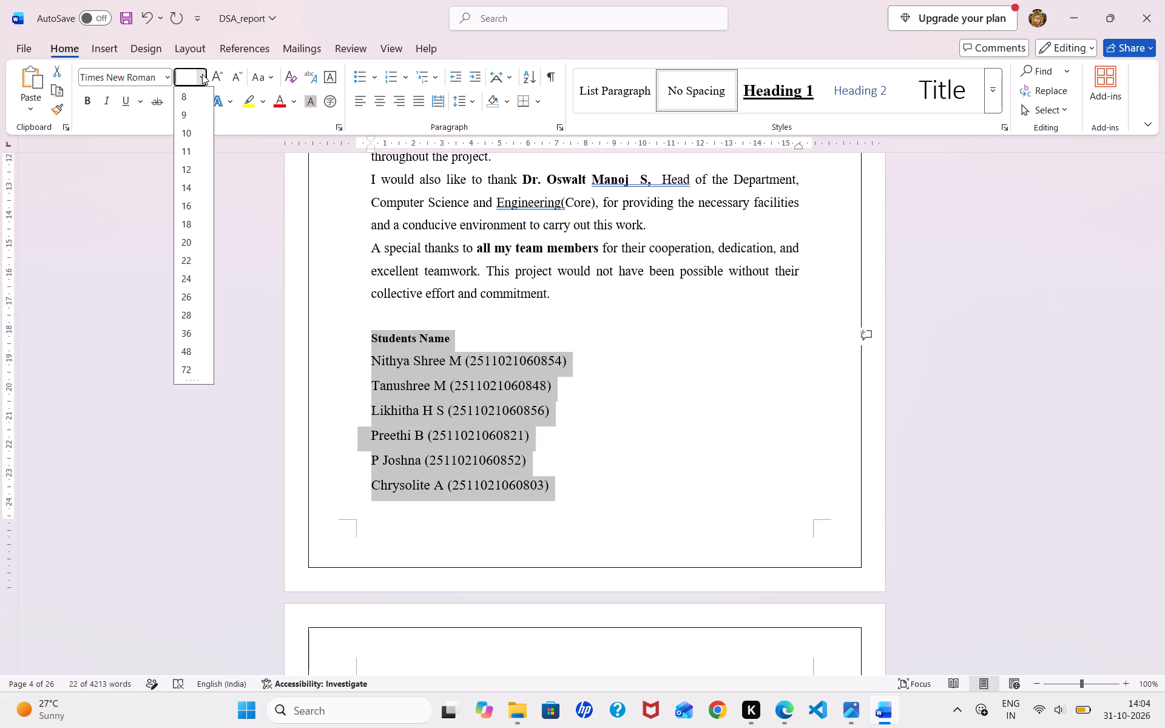
pyautogui.click(187, 167)
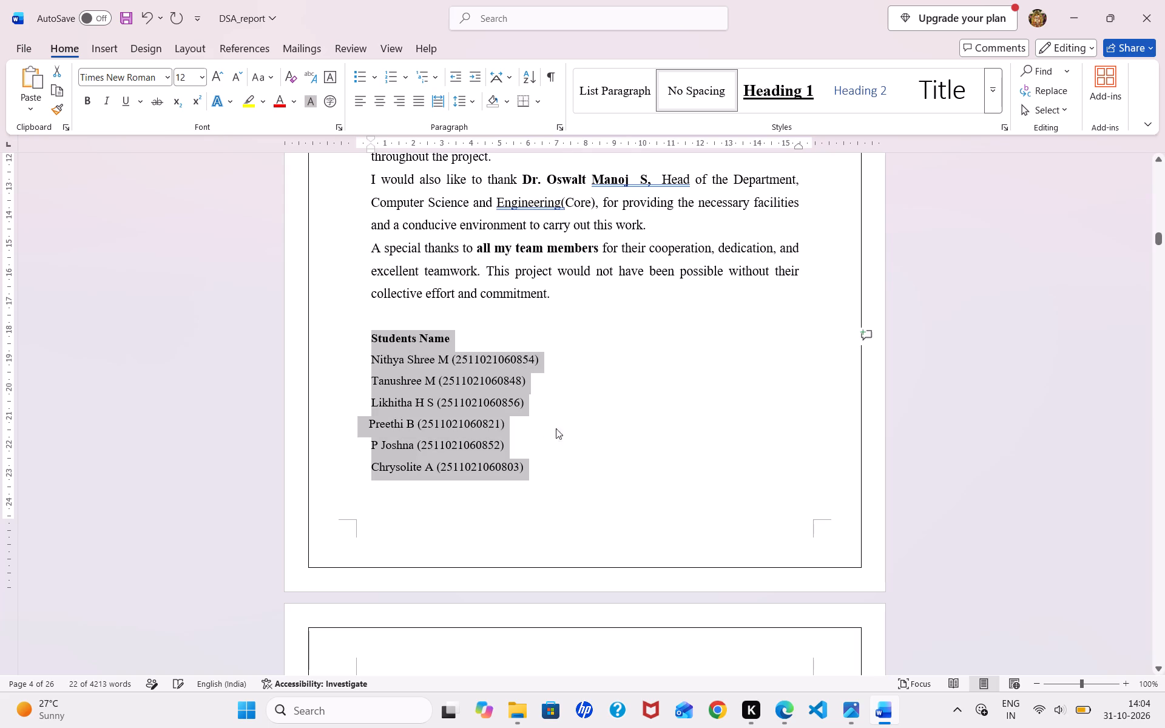
pyautogui.click(568, 431)
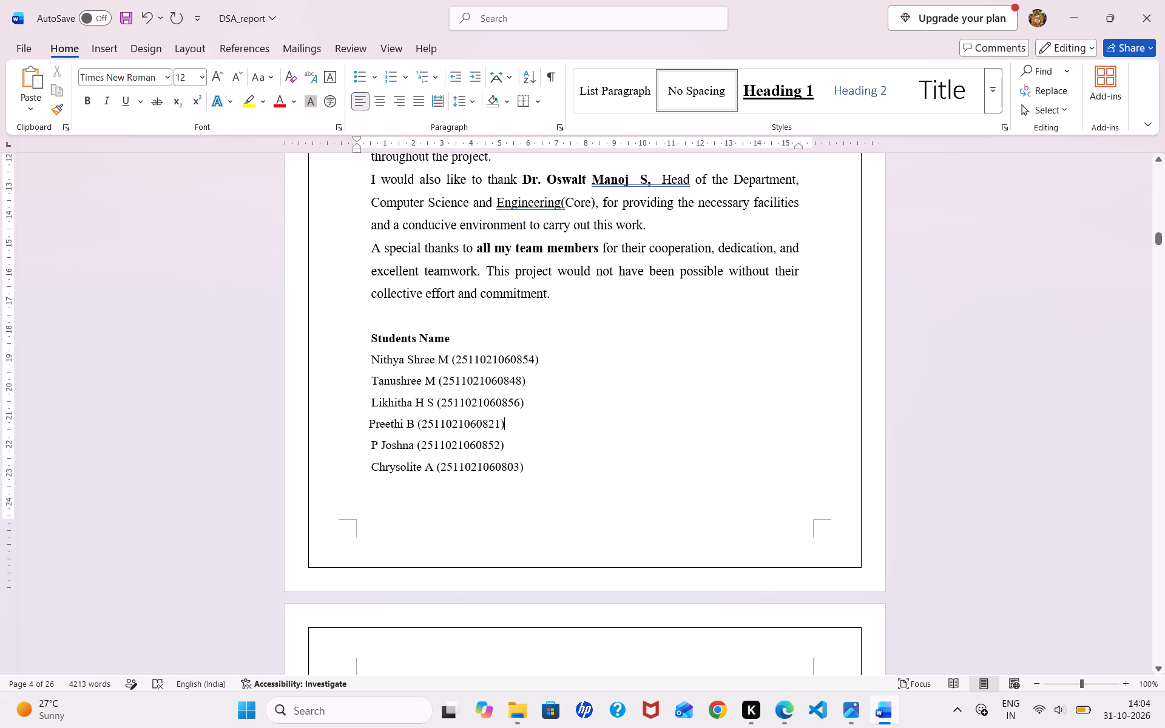
# Insert a space before the fourth student's name to align it with the other names.
pyautogui.click(364, 423)
pyautogui.press('space')
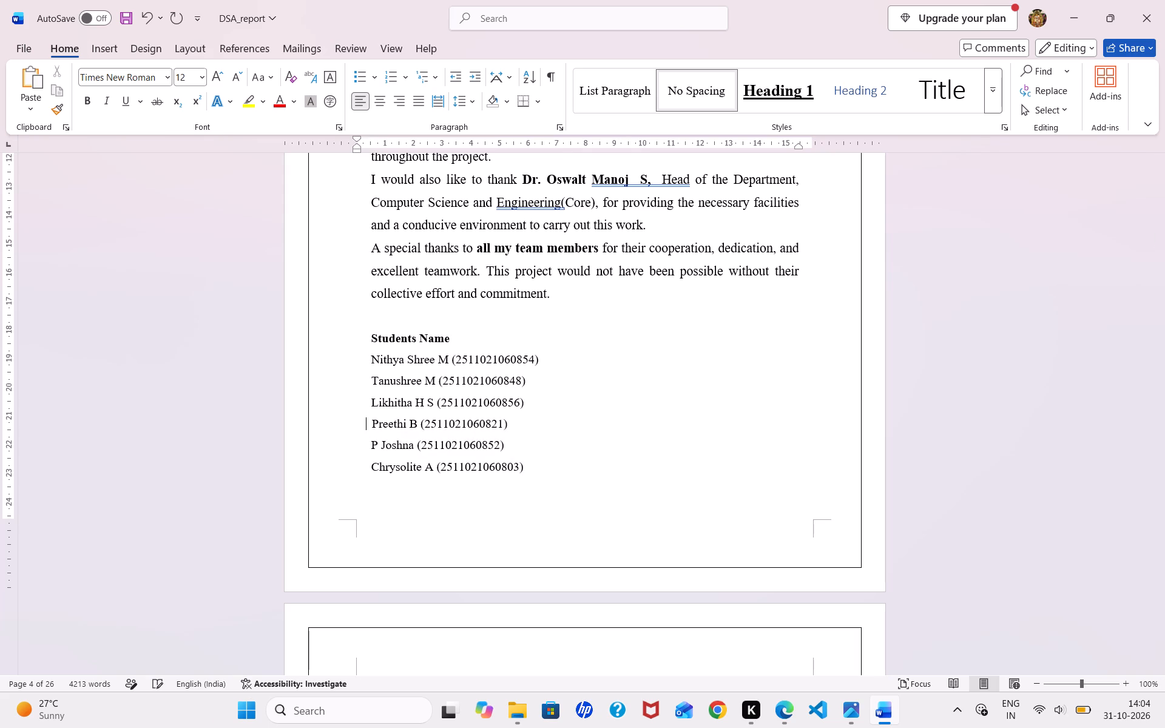
# Justify the six student lines below Students Name.
pyautogui.moveTo(532, 465); pyautogui.dragTo(356, 363)
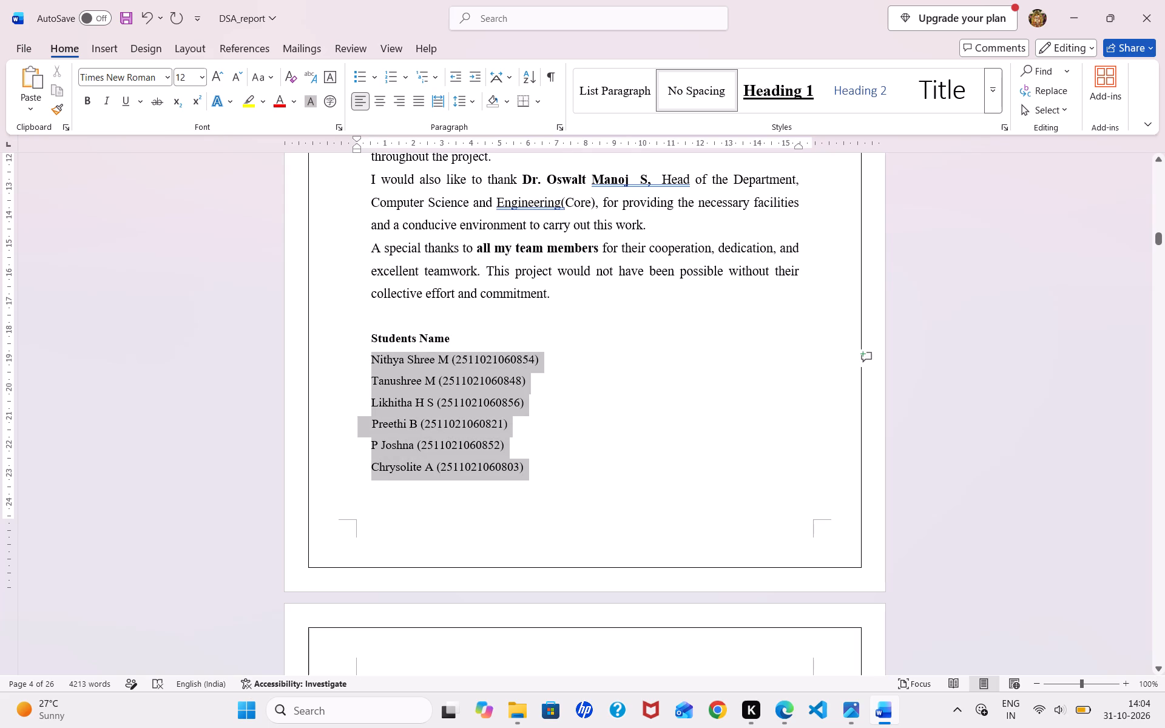
pyautogui.moveTo(356, 363); pyautogui.dragTo(371, 426)
pyautogui.click(371, 426)
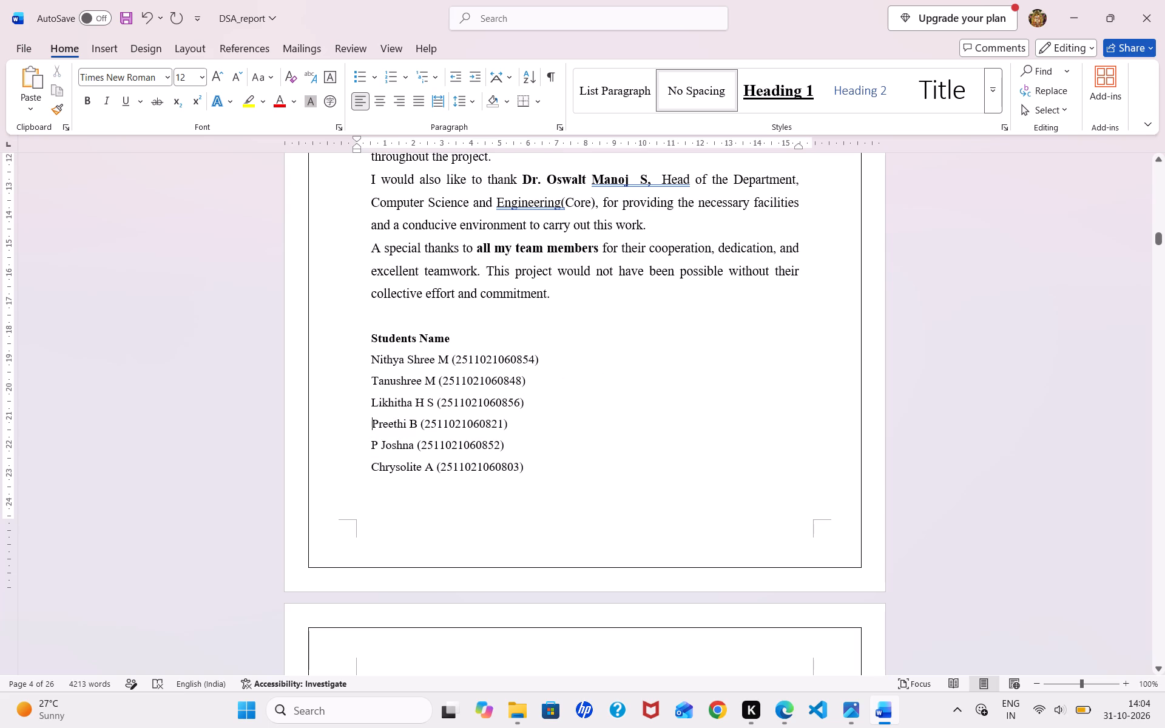
pyautogui.moveTo(371, 426); pyautogui.dragTo(368, 360)
pyautogui.click(368, 360)
pyautogui.moveTo(370, 356); pyautogui.dragTo(514, 469)
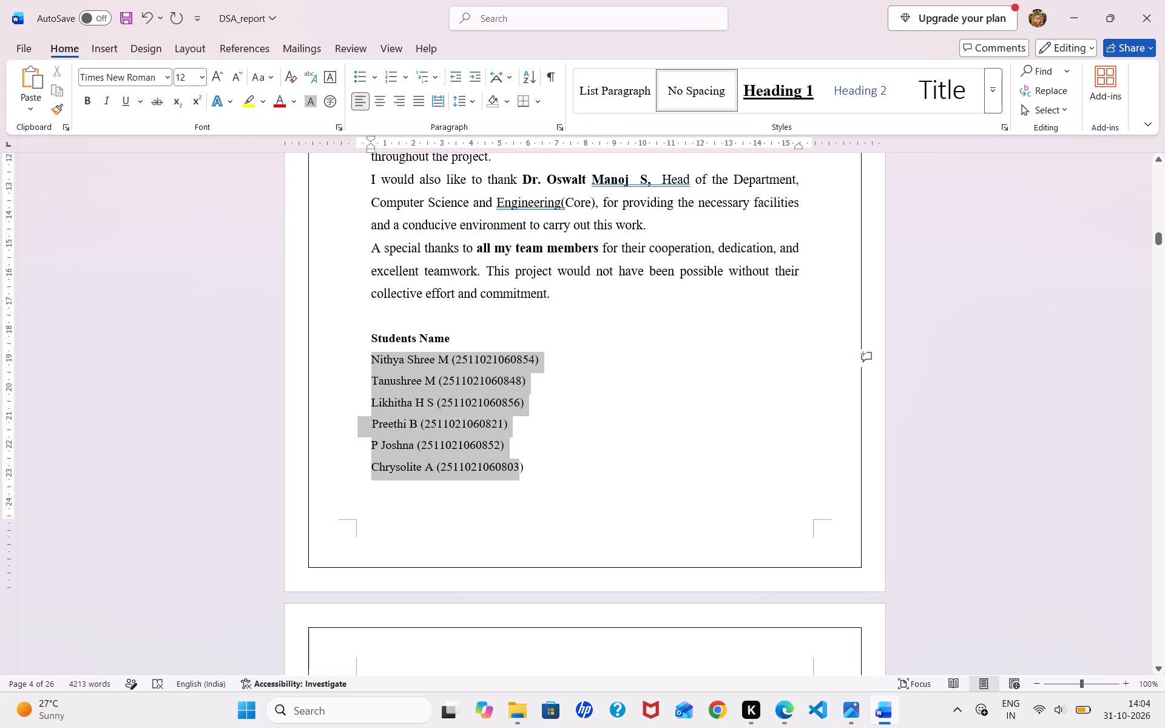
pyautogui.moveTo(514, 469); pyautogui.dragTo(527, 468)
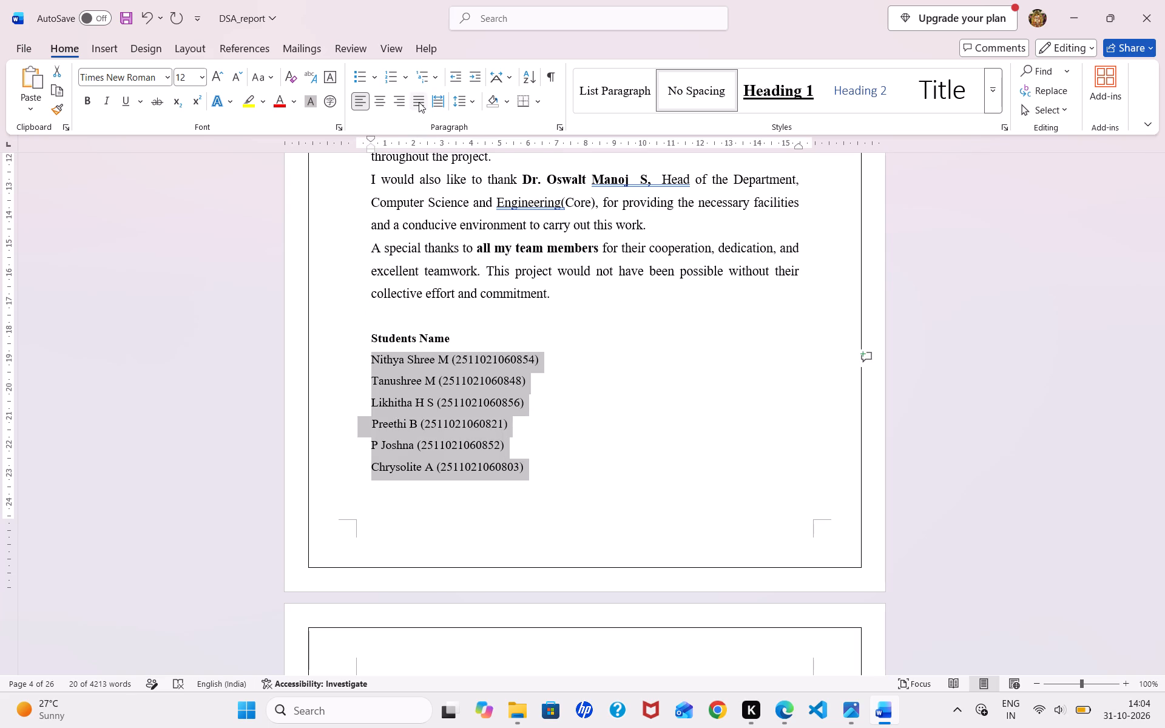
pyautogui.click(419, 102)
pyautogui.doubleClick(419, 102)
pyautogui.click(485, 392)
# Delete the blank lines above the ABSTRACT heading so that it sits at the top of its page.
pyautogui.scroll(-1, 623, 468)
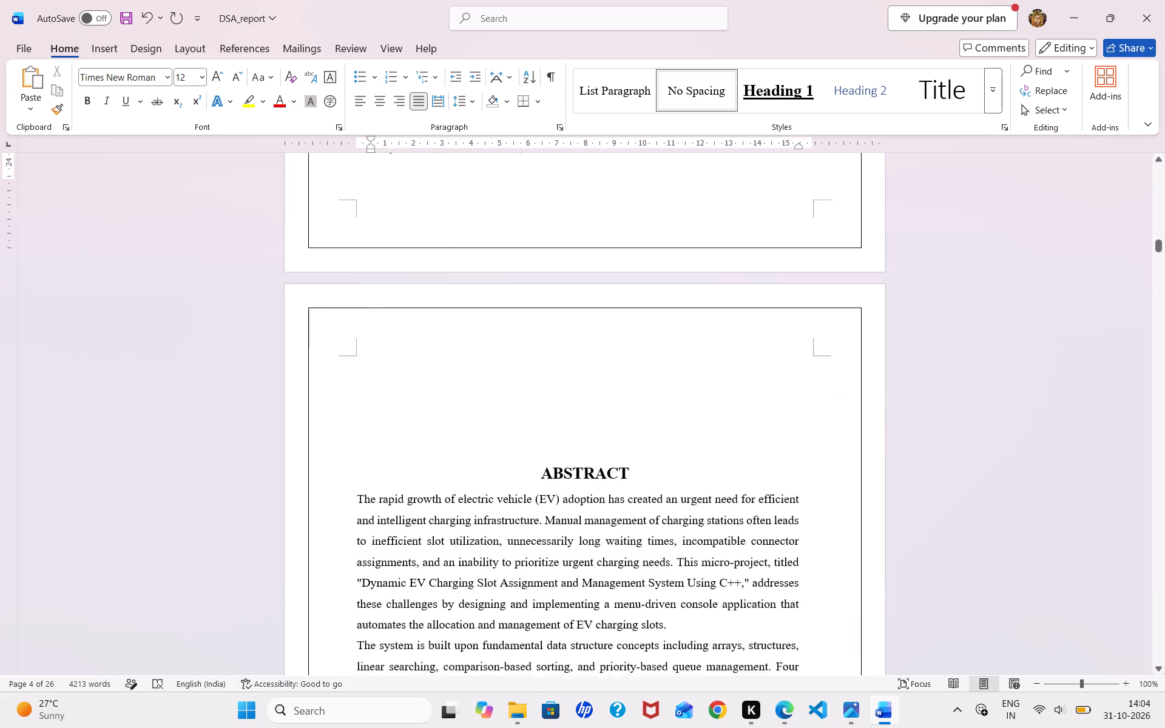
pyautogui.scroll(-1, 623, 468)
pyautogui.click(555, 356)
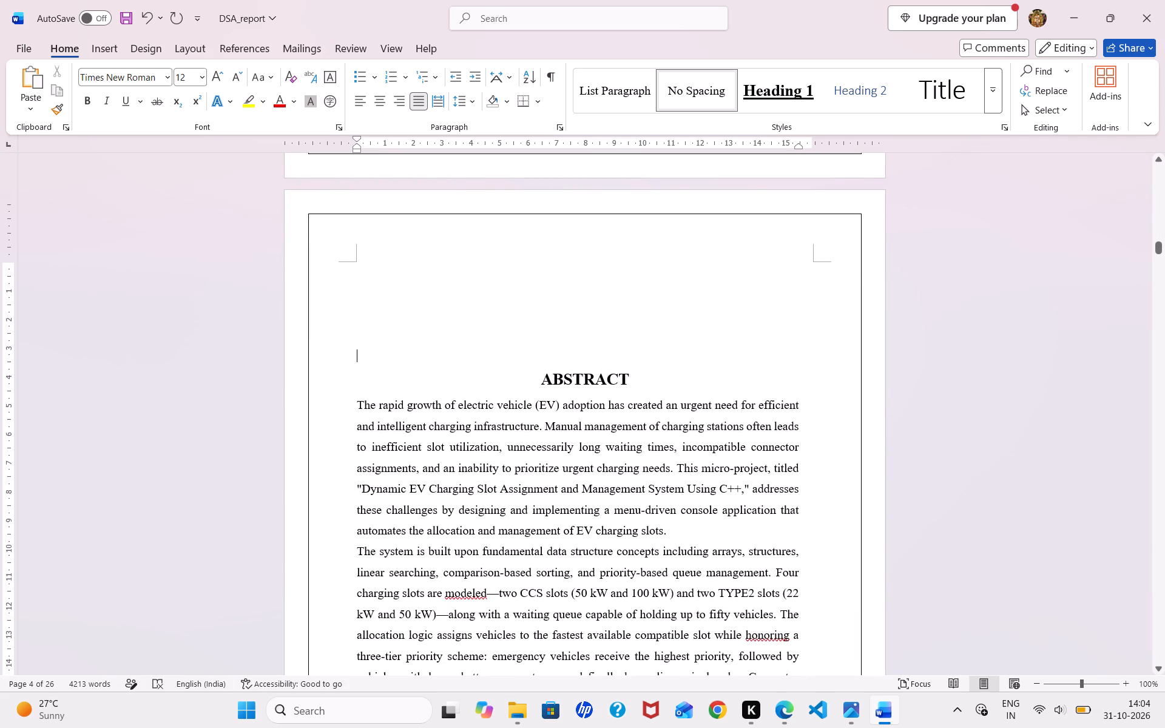
pyautogui.press('BackSpace')
pyautogui.press('BackSpace')
pyautogui.press('BackSpace')
pyautogui.press('BackSpace')
pyautogui.press('BackSpace')
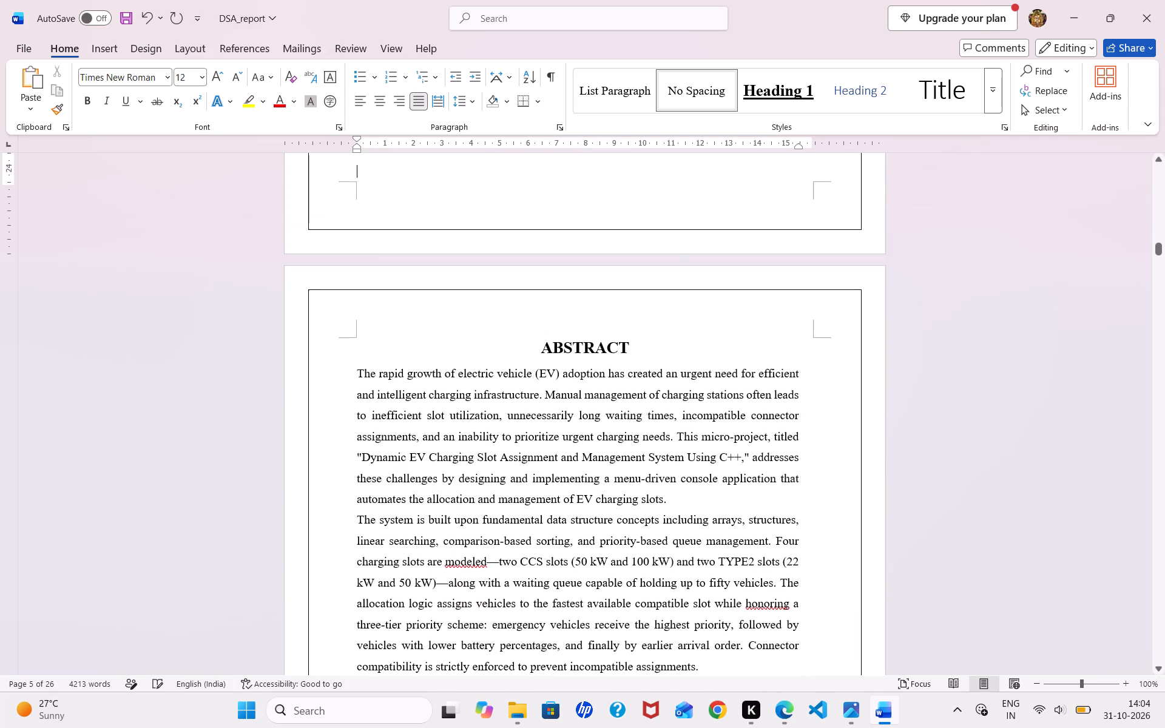
# Look through the report from the title page to the conclusion to check page layout and remaining gaps.
pyautogui.scroll(2, 555, 356)
pyautogui.scroll(-2, 555, 356)
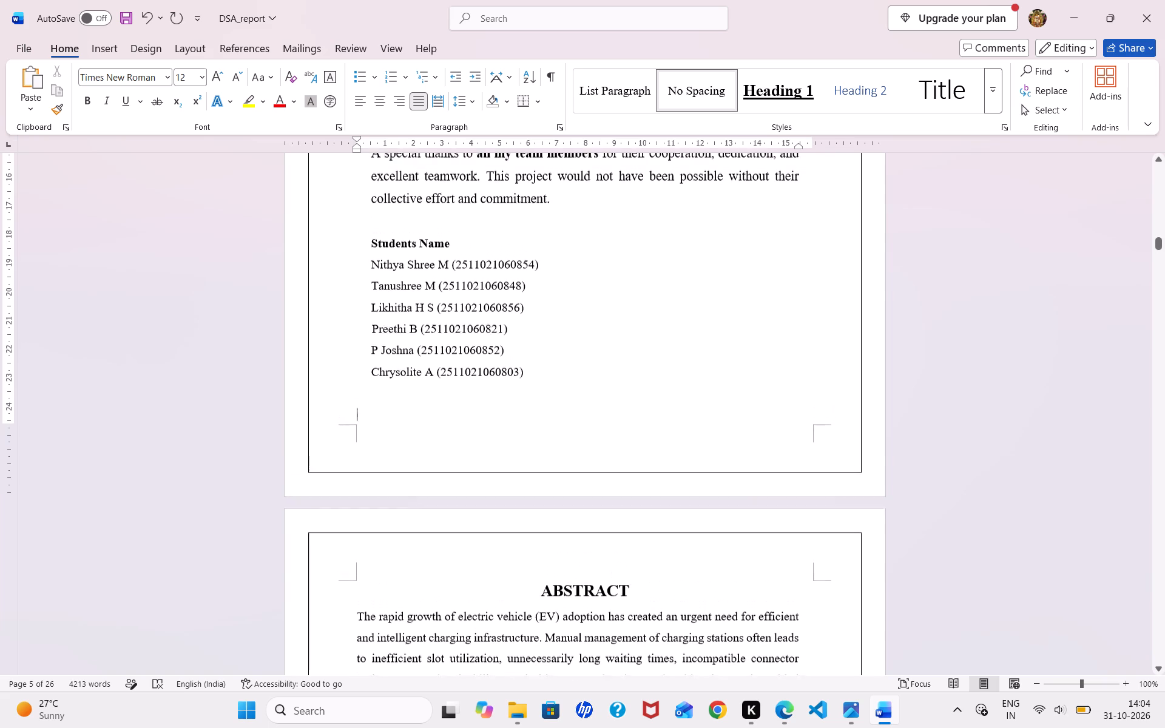
pyautogui.scroll(-1, 555, 356)
pyautogui.scroll(2, 555, 356)
pyautogui.scroll(-2, 555, 356)
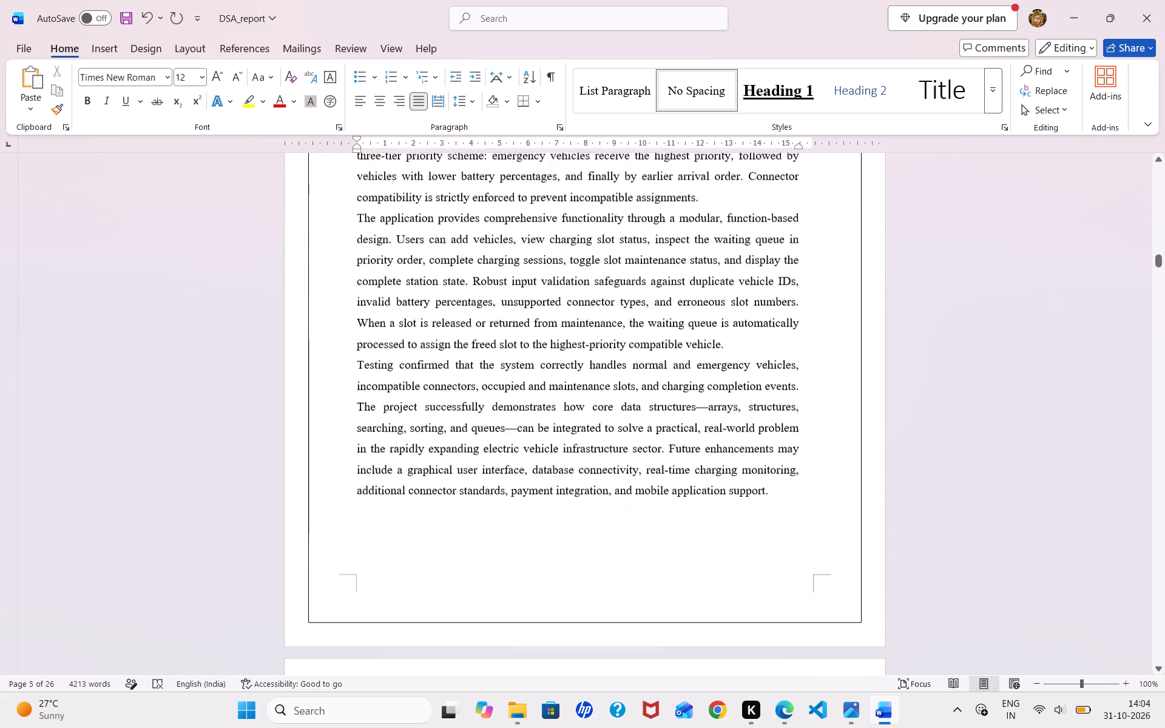
pyautogui.scroll(-11, 555, 356)
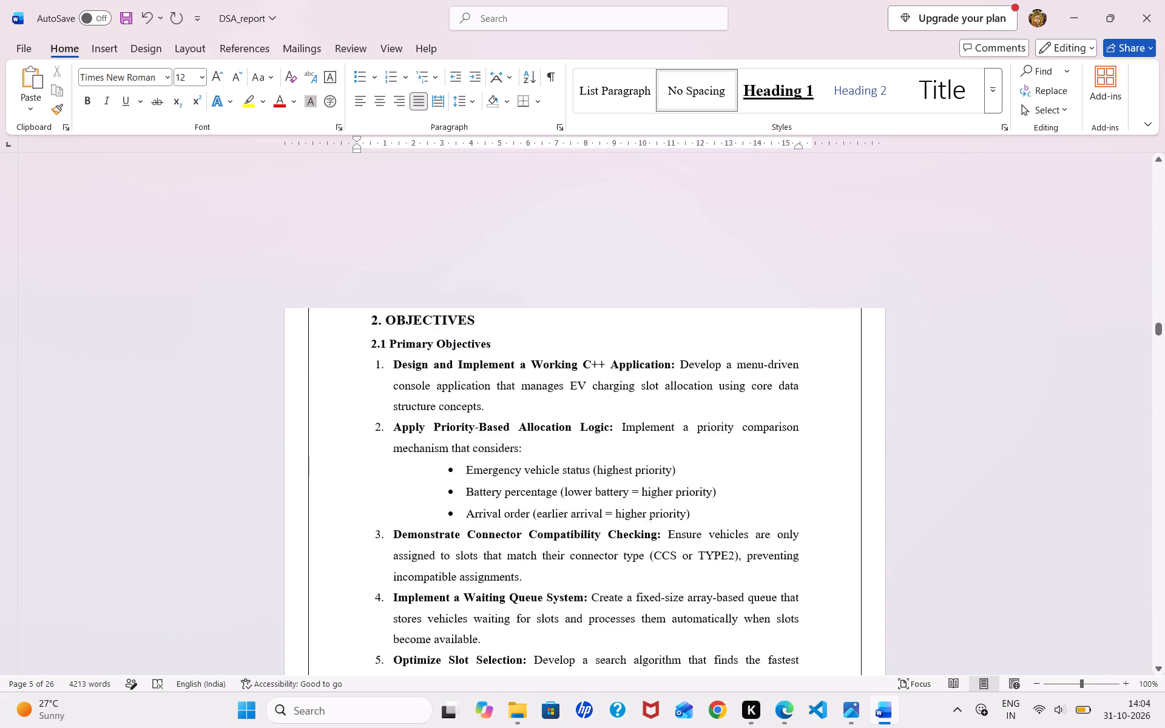
pyautogui.scroll(-14, 555, 356)
pyautogui.scroll(1, 555, 356)
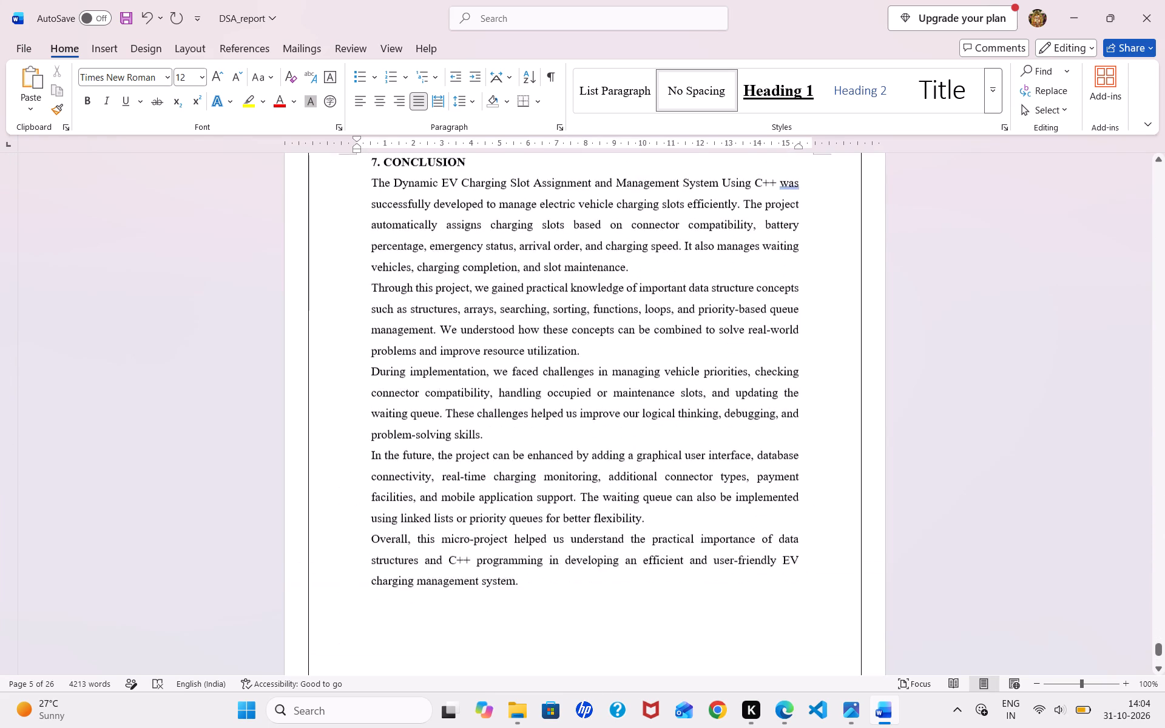
pyautogui.scroll(-5, 555, 356)
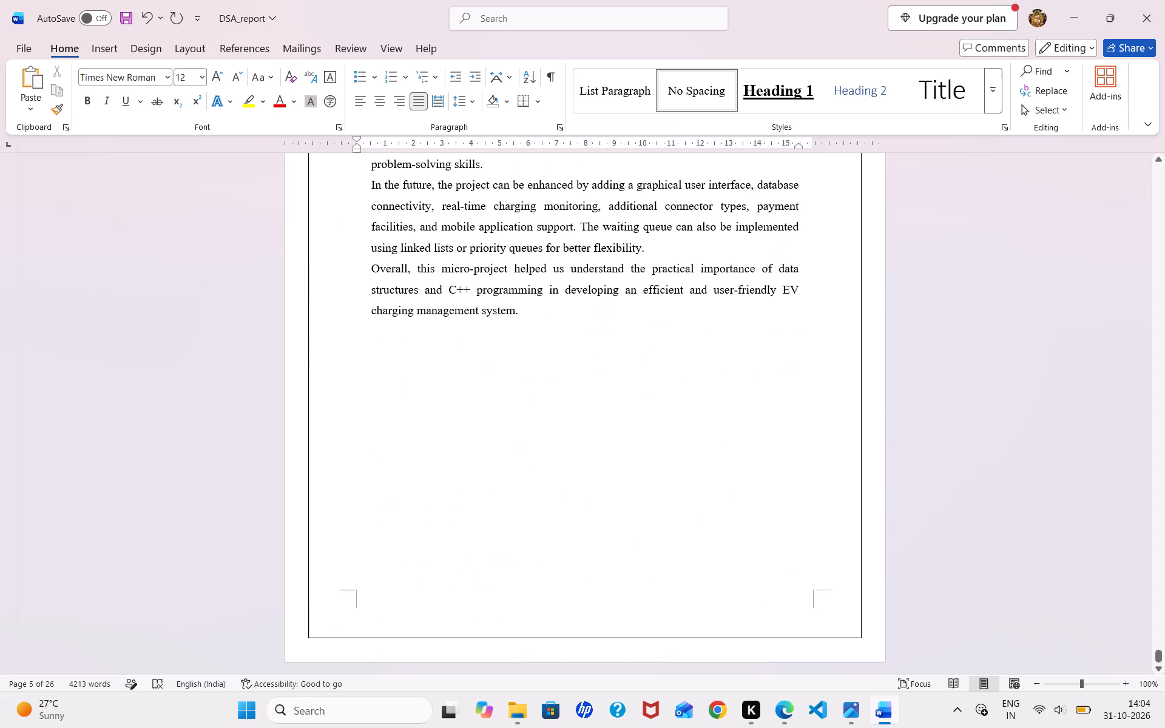
pyautogui.scroll(18, 598, 412)
pyautogui.scroll(-4, 598, 412)
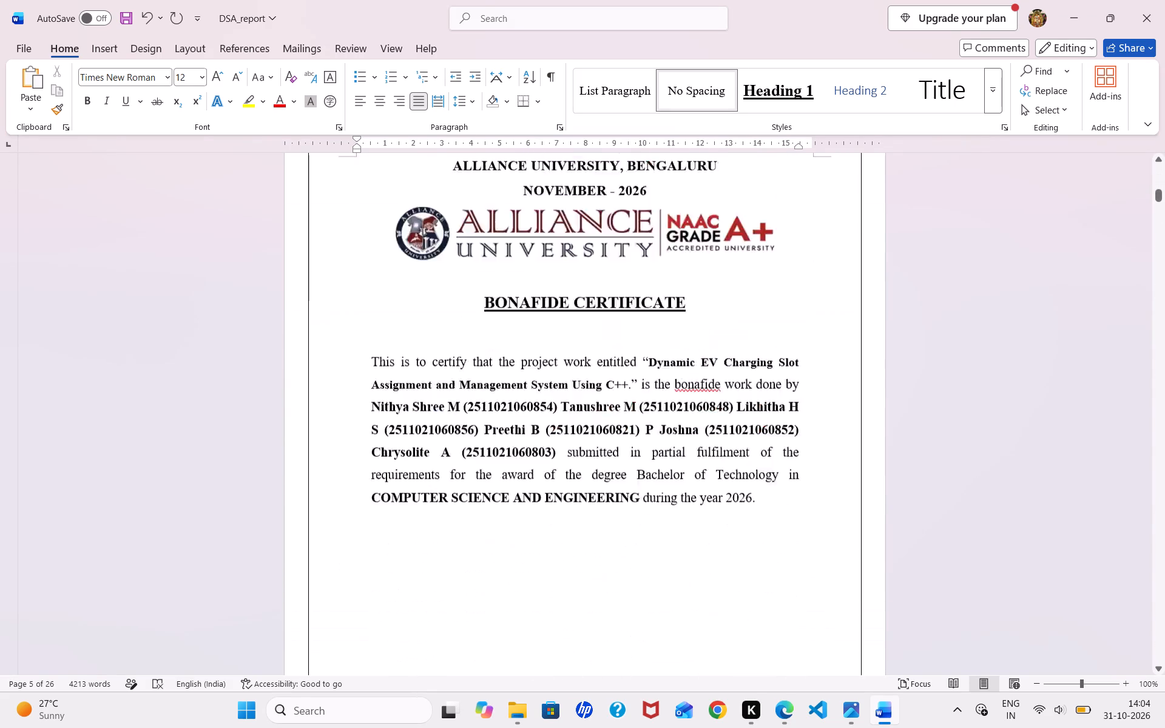
pyautogui.scroll(-3, 598, 412)
pyautogui.scroll(2, 598, 412)
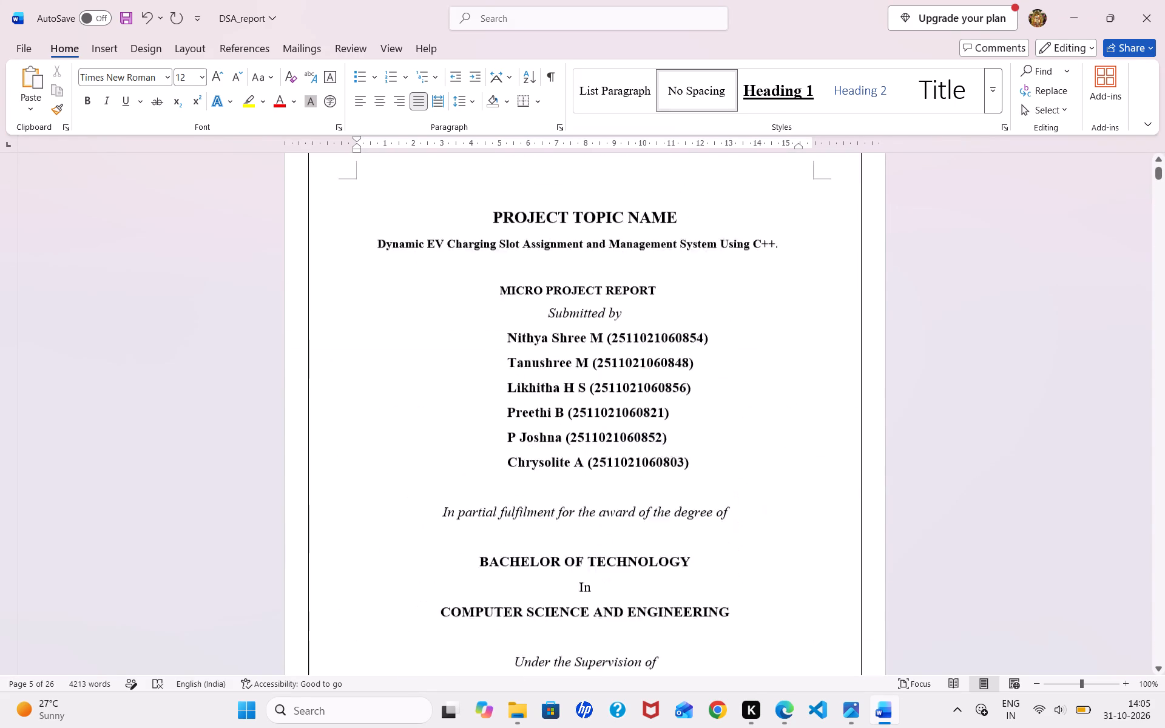
pyautogui.scroll(1, 598, 412)
pyautogui.scroll(-5, 598, 412)
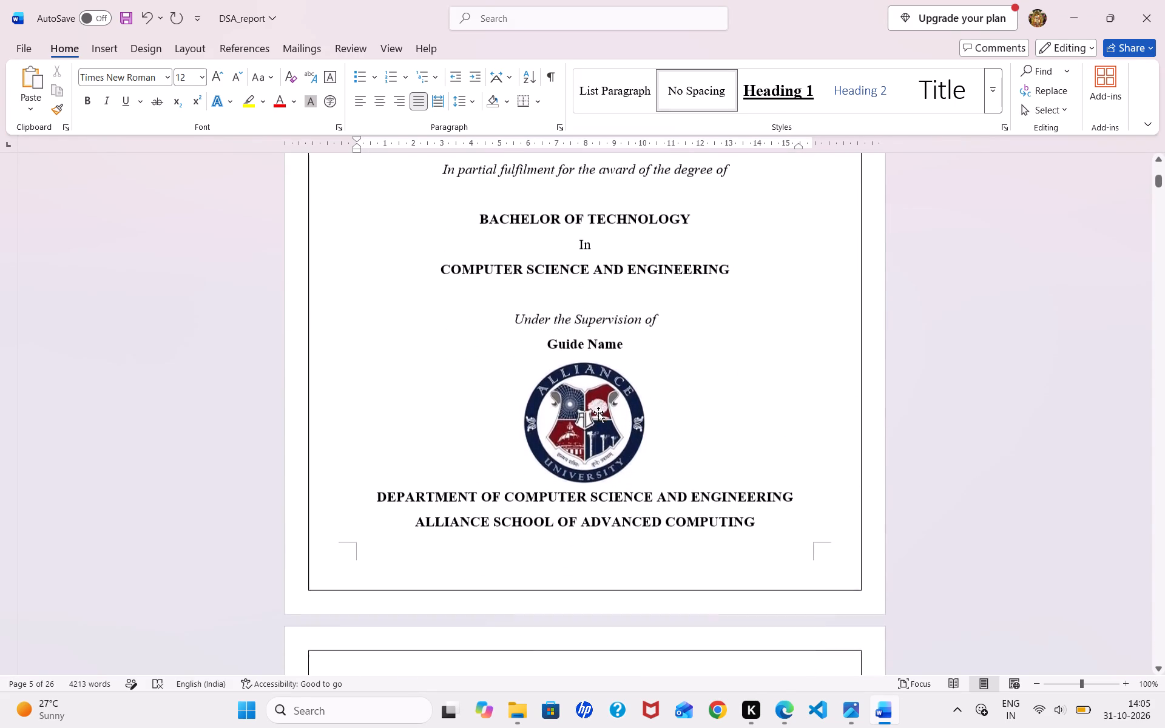
pyautogui.scroll(-4, 598, 412)
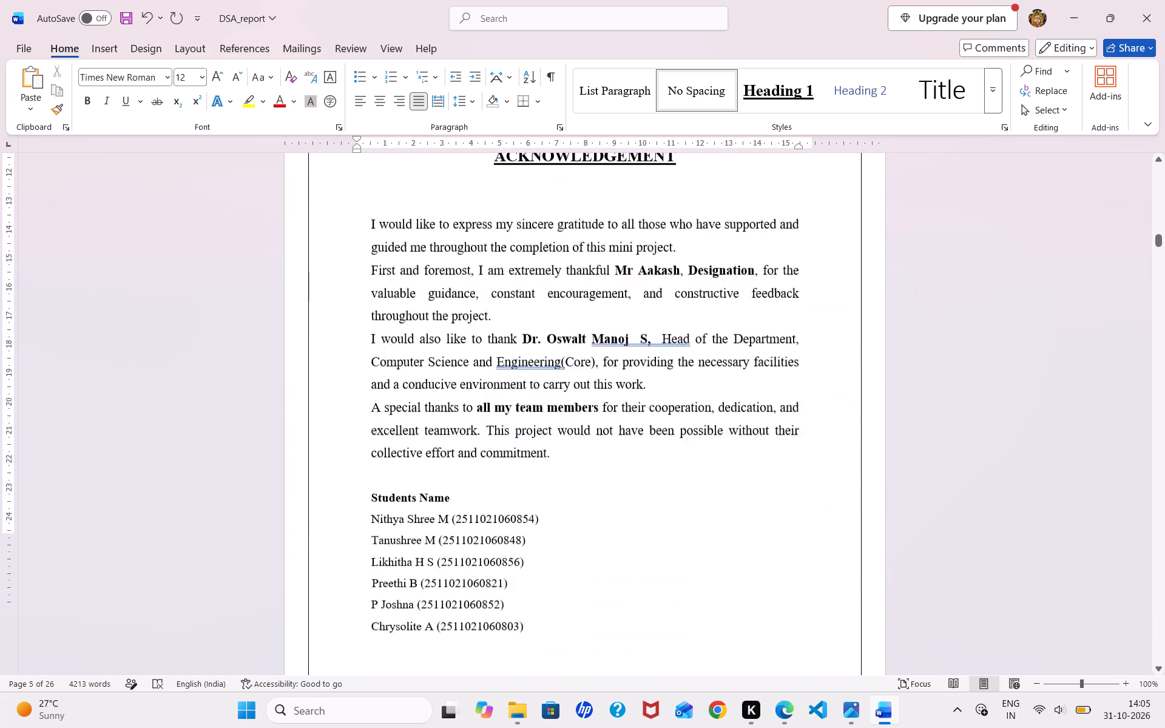
pyautogui.scroll(-6, 598, 412)
pyautogui.scroll(1, 598, 412)
# Copy the REFERENCES entry from the CONTENTS page and submit it as a prompt in the DeepSeek chat in Edge.
pyautogui.scroll(-1, 536, 488)
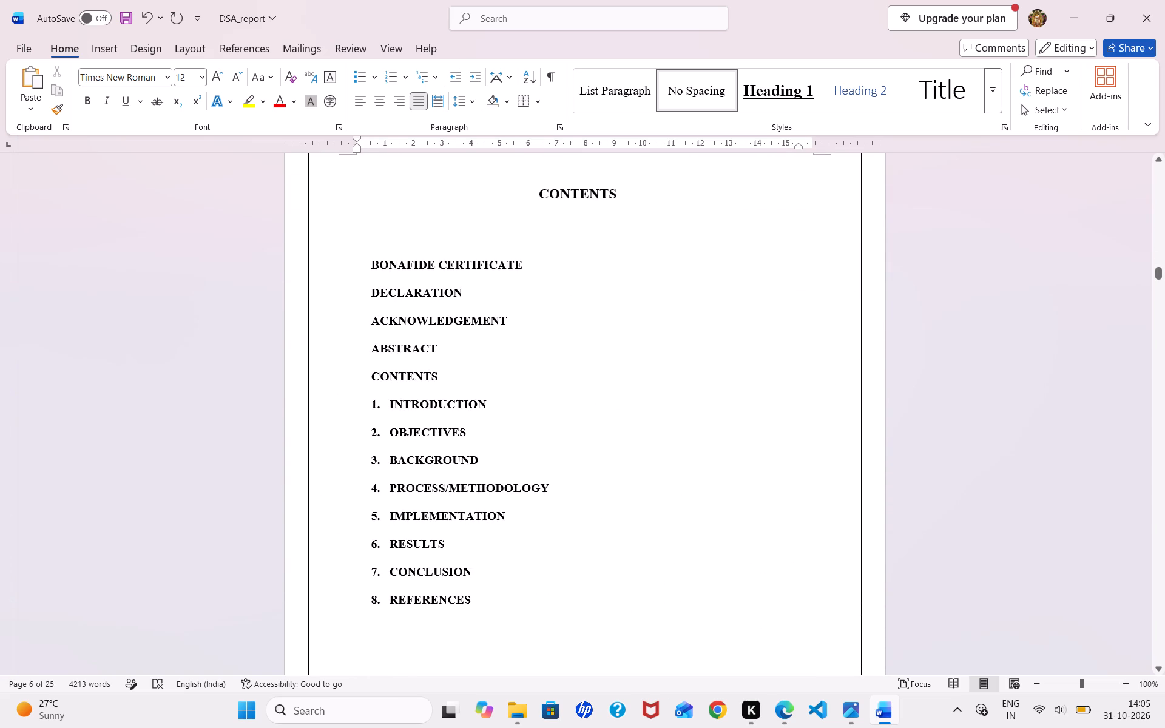
pyautogui.moveTo(390, 601); pyautogui.dragTo(476, 606)
pyautogui.hotkey('ctrl', 'c')
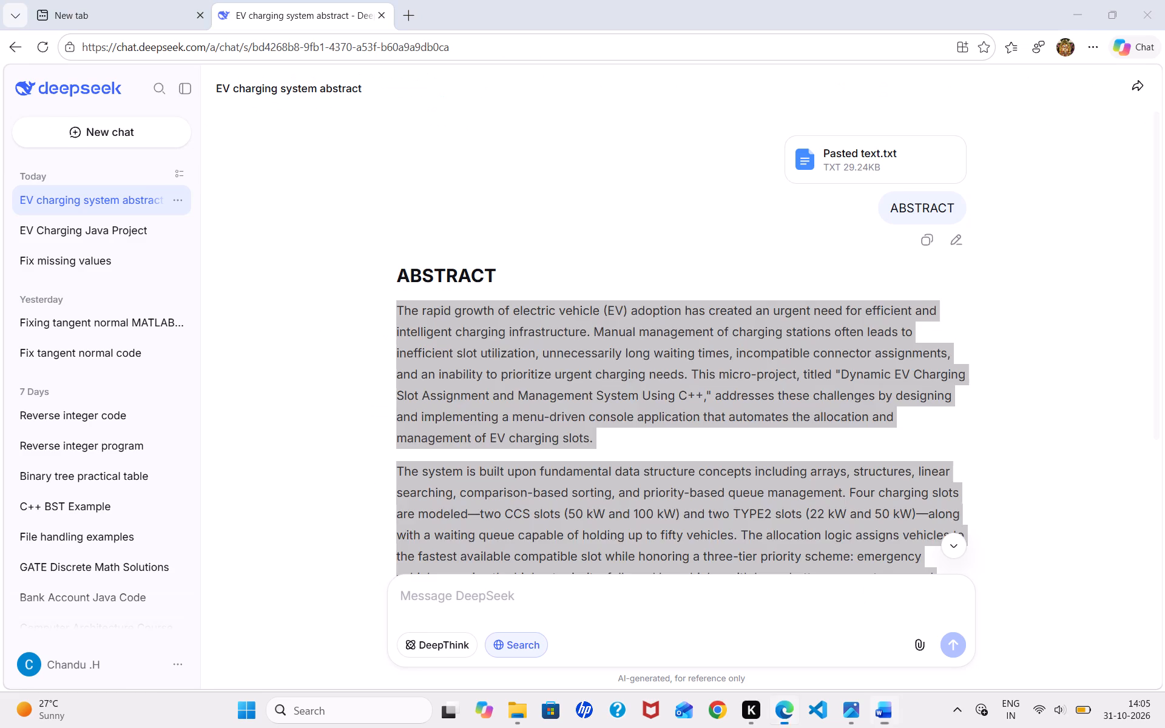
pyautogui.click(462, 608)
pyautogui.hotkey('ctrl', 'v')
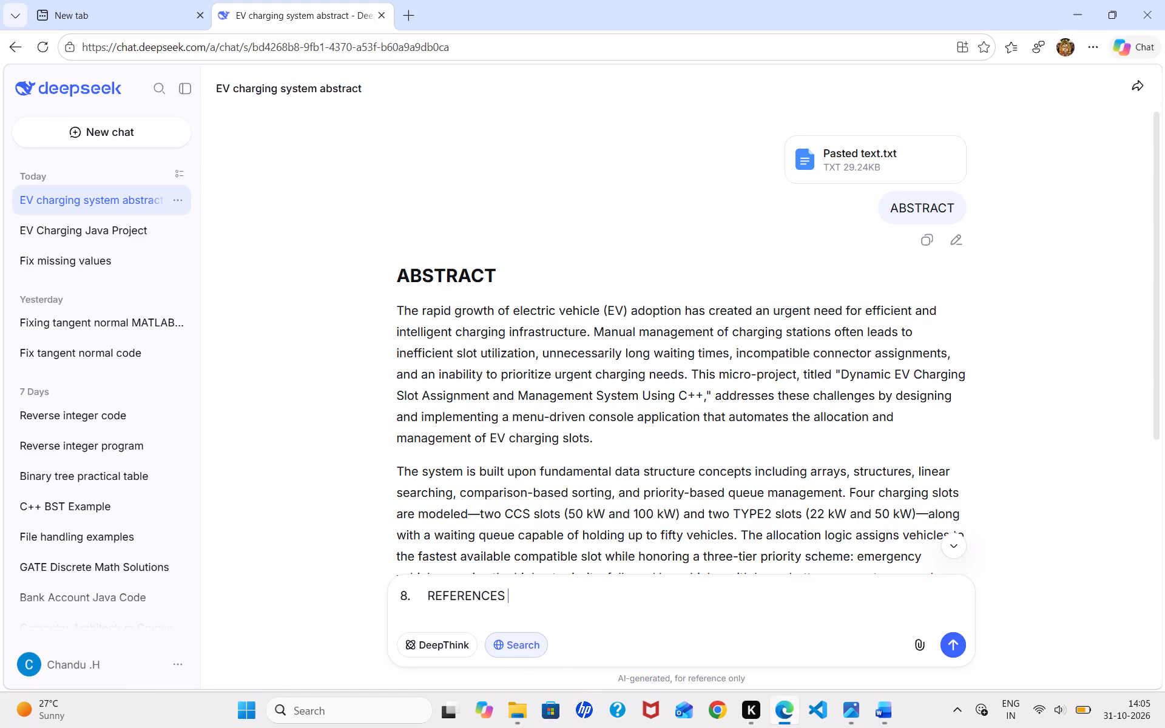
pyautogui.press('Return')
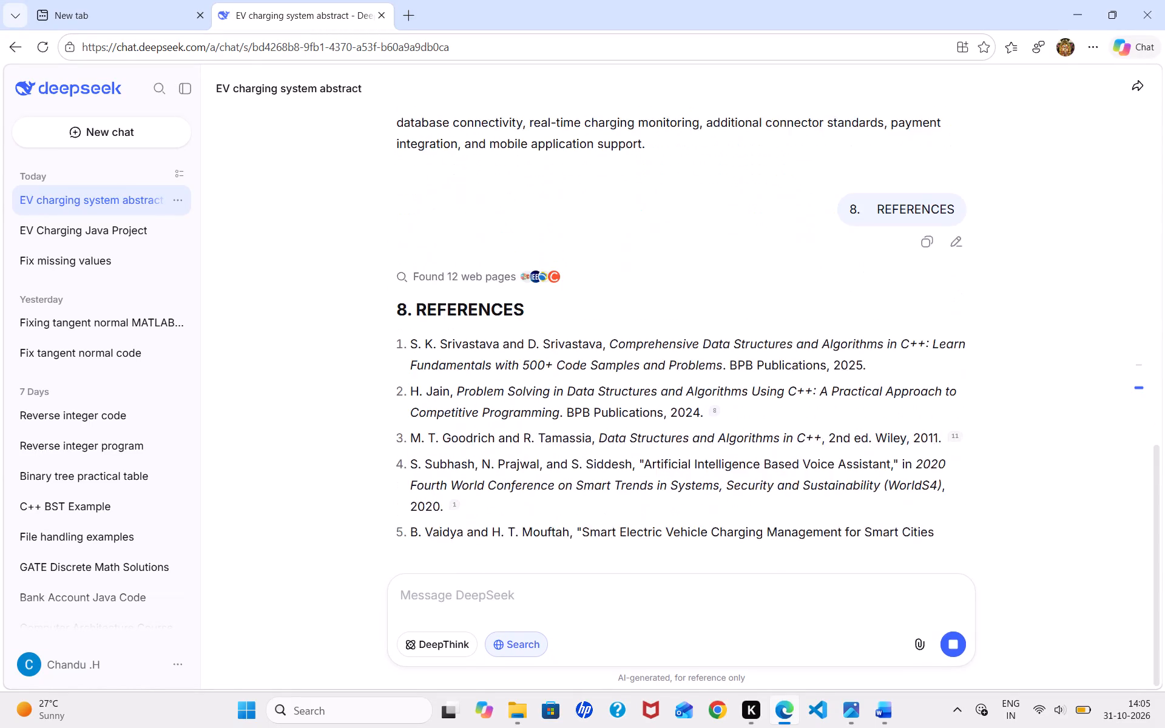
# Copy the first six references from the DeepSeek answer and paste them below the conclusion in the Word report.
pyautogui.scroll(-2, 612, 443)
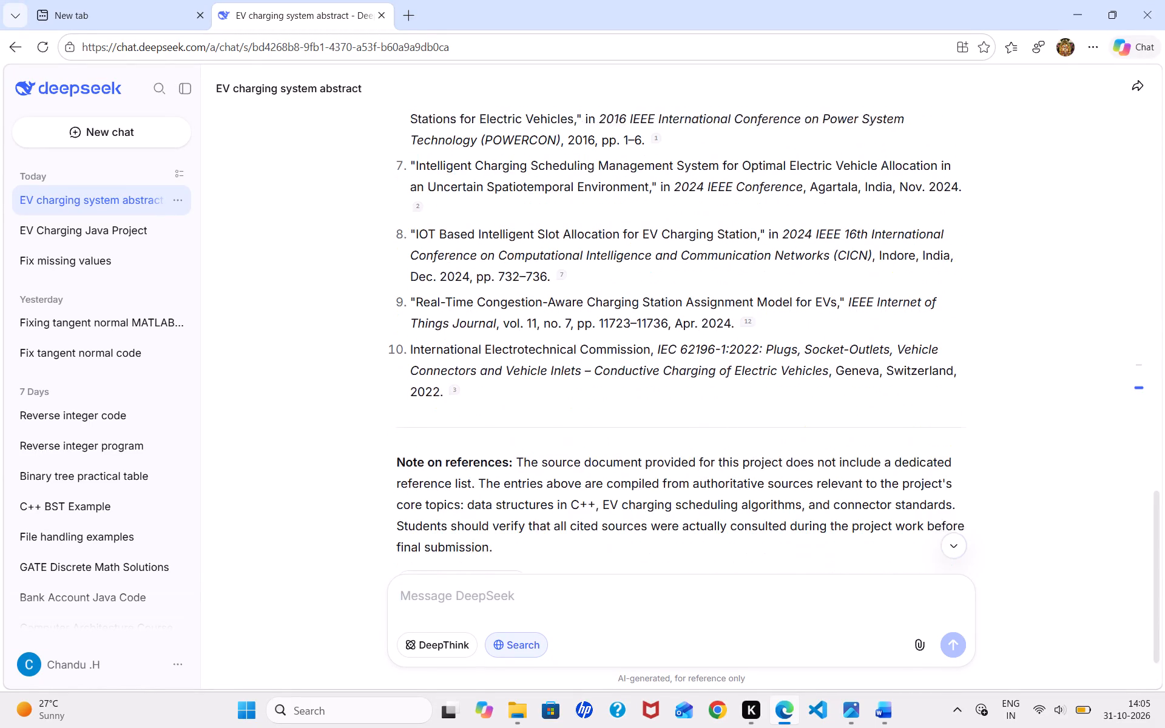
pyautogui.scroll(-1, 612, 443)
pyautogui.moveTo(464, 328); pyautogui.dragTo(473, 325)
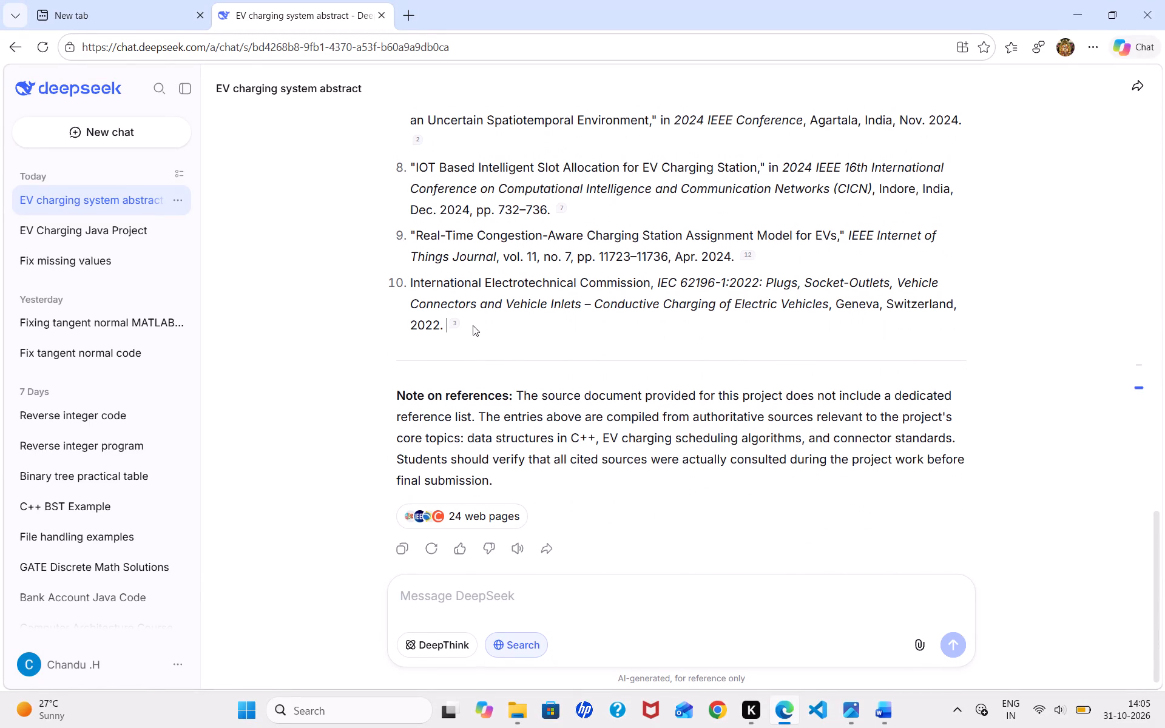
pyautogui.moveTo(473, 325); pyautogui.dragTo(519, 313)
pyautogui.scroll(3, 519, 313)
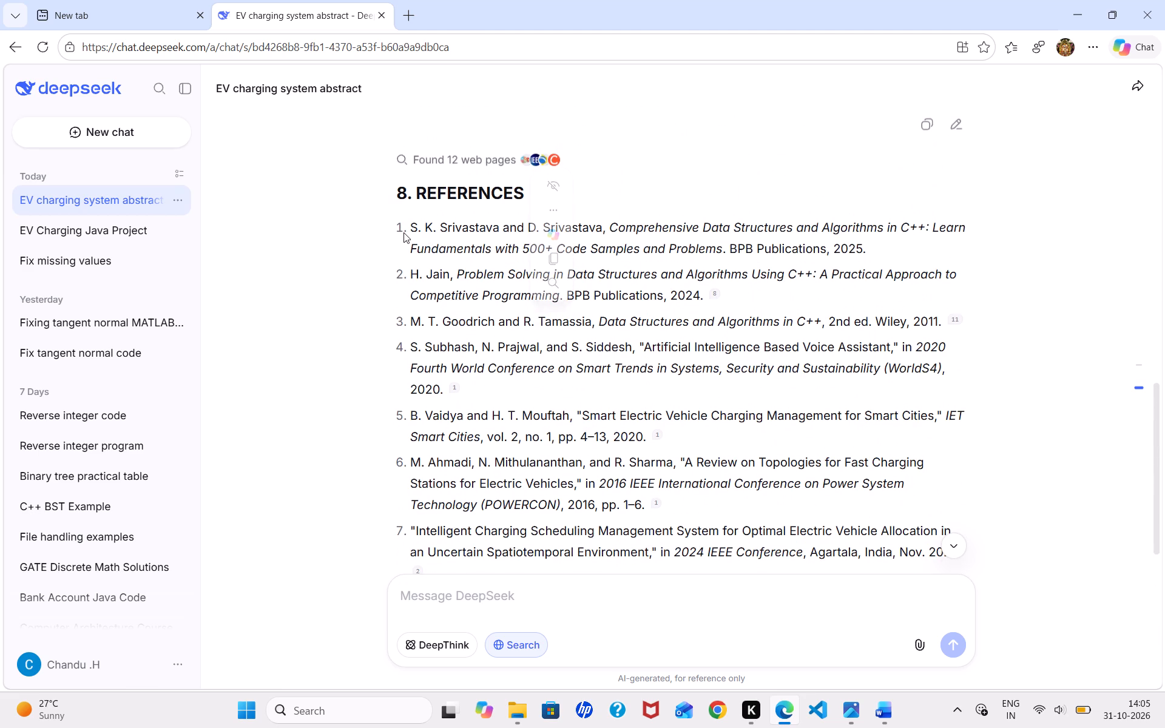
pyautogui.moveTo(404, 232); pyautogui.dragTo(391, 223)
pyautogui.click(391, 223)
pyautogui.click(407, 229)
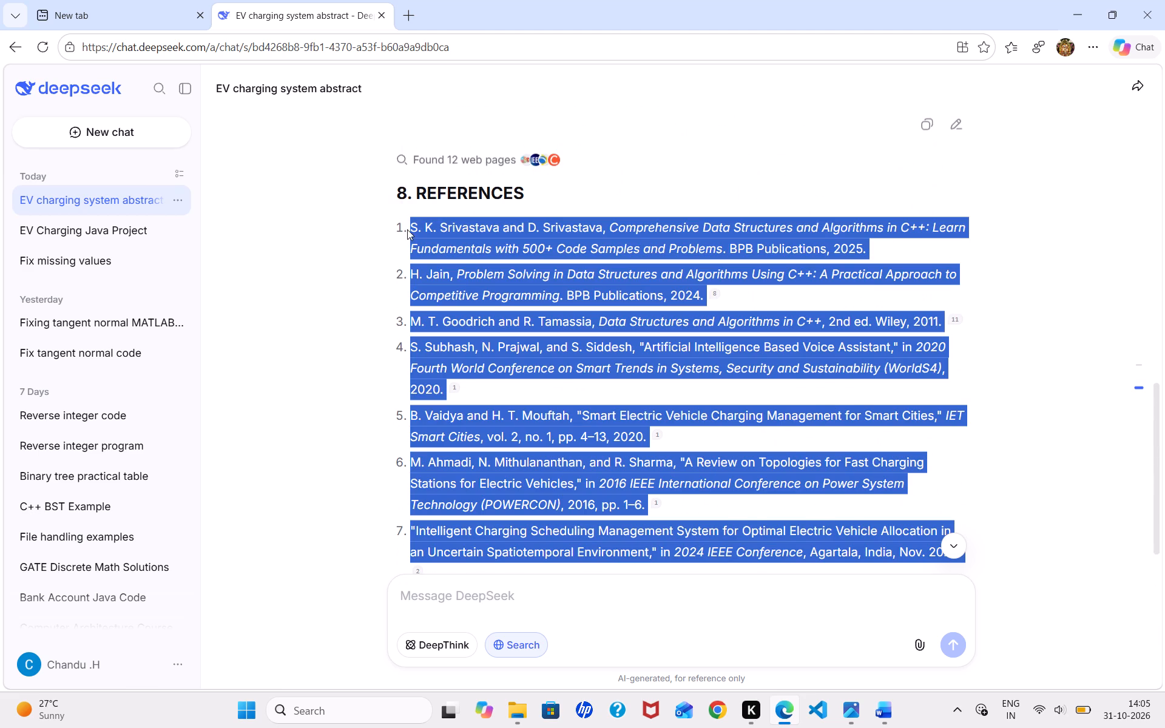
pyautogui.moveTo(396, 224); pyautogui.dragTo(601, 427)
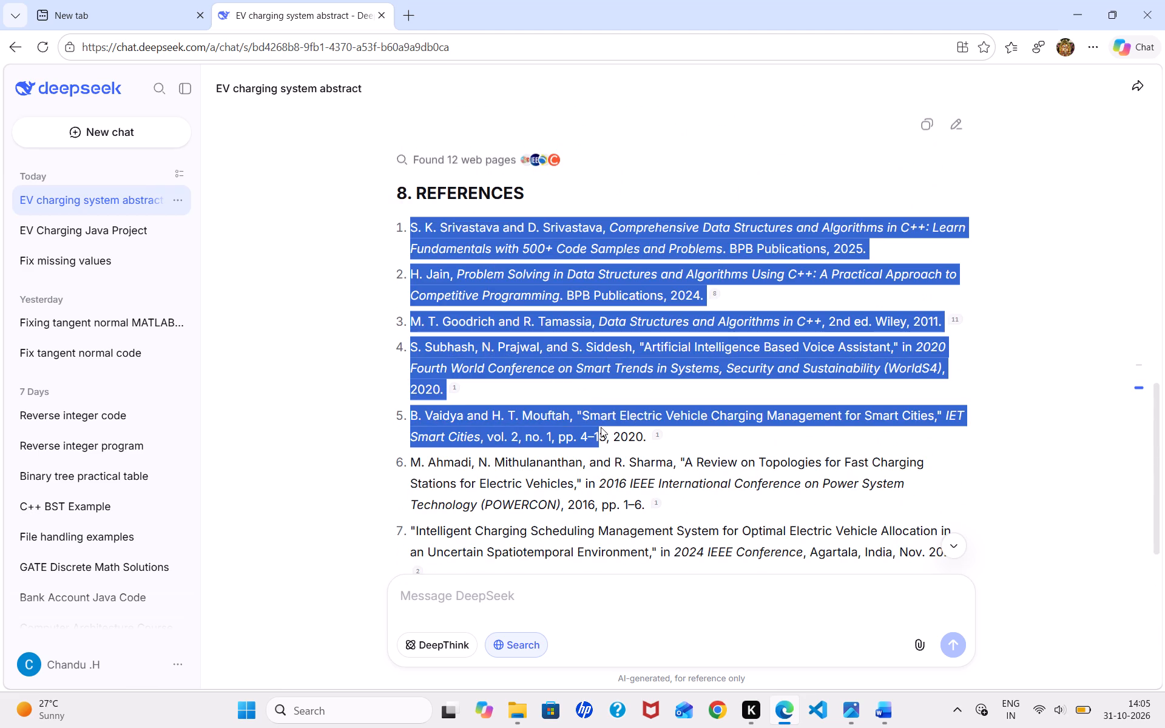
pyautogui.moveTo(601, 427); pyautogui.dragTo(653, 477)
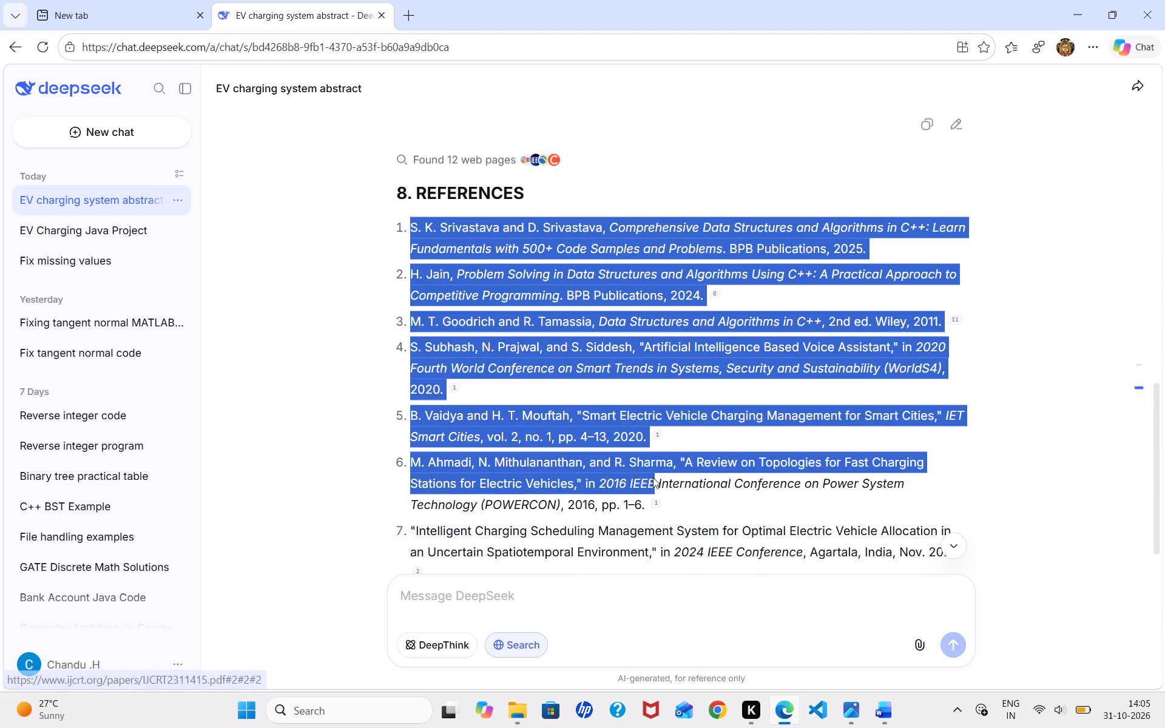
pyautogui.moveTo(653, 477); pyautogui.dragTo(603, 507)
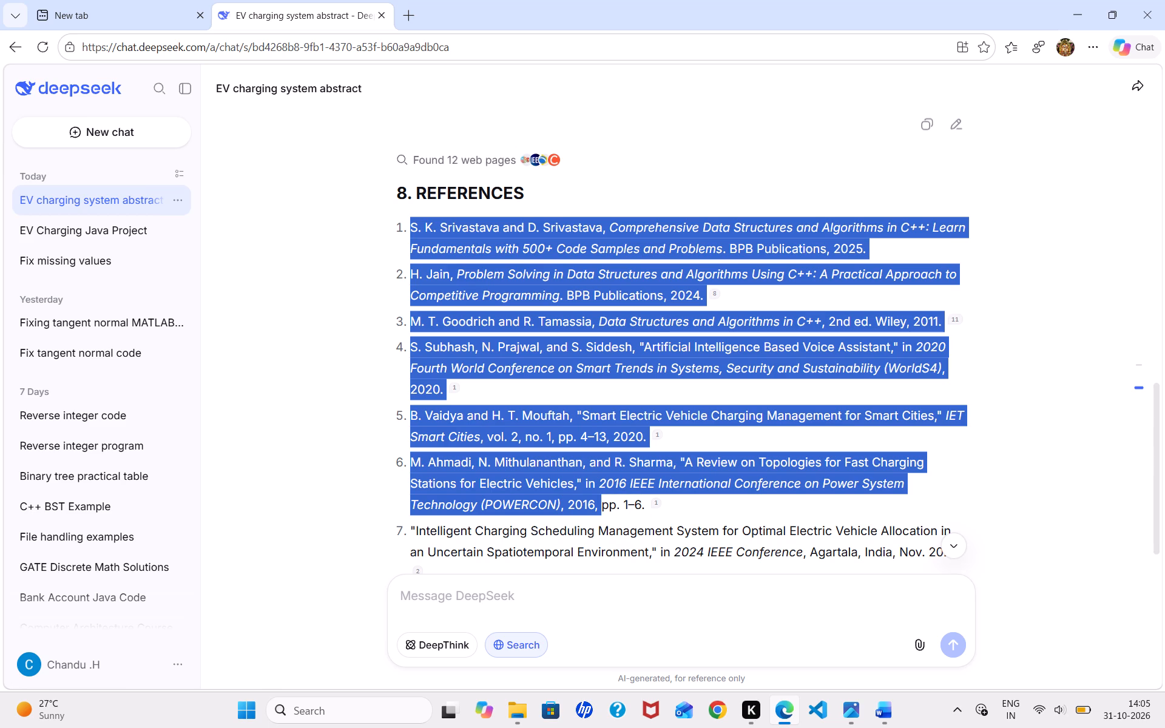
pyautogui.moveTo(603, 507); pyautogui.dragTo(655, 500)
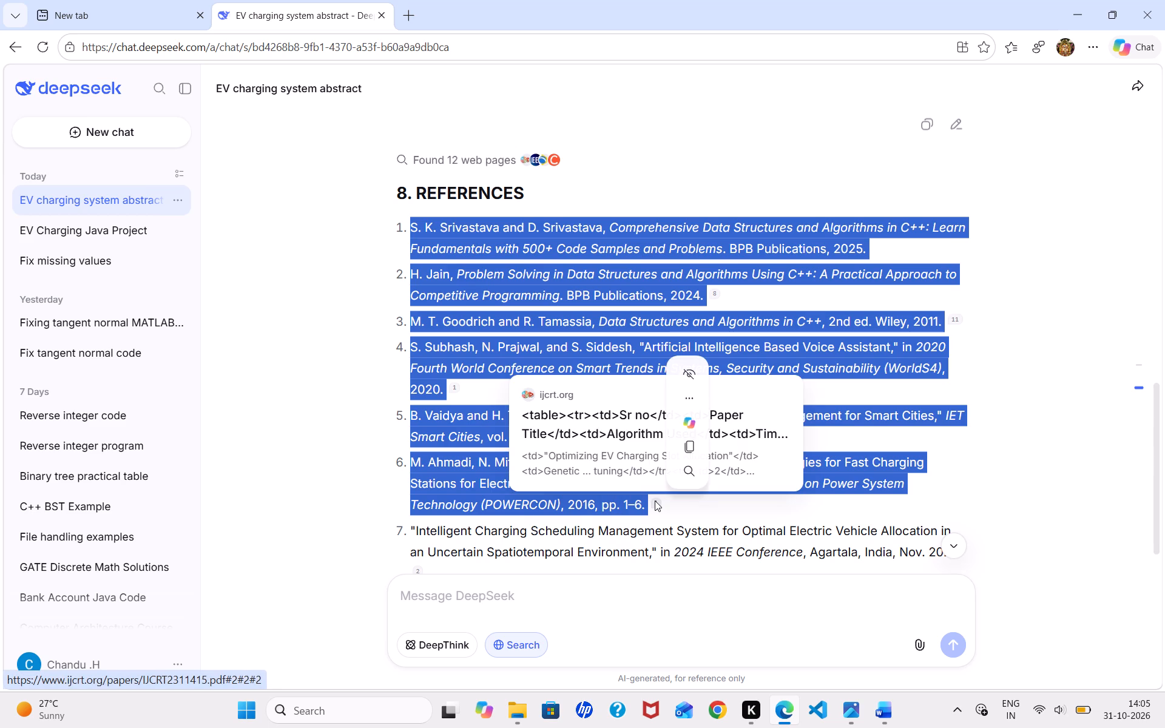
pyautogui.hotkey('ctrl', 'c')
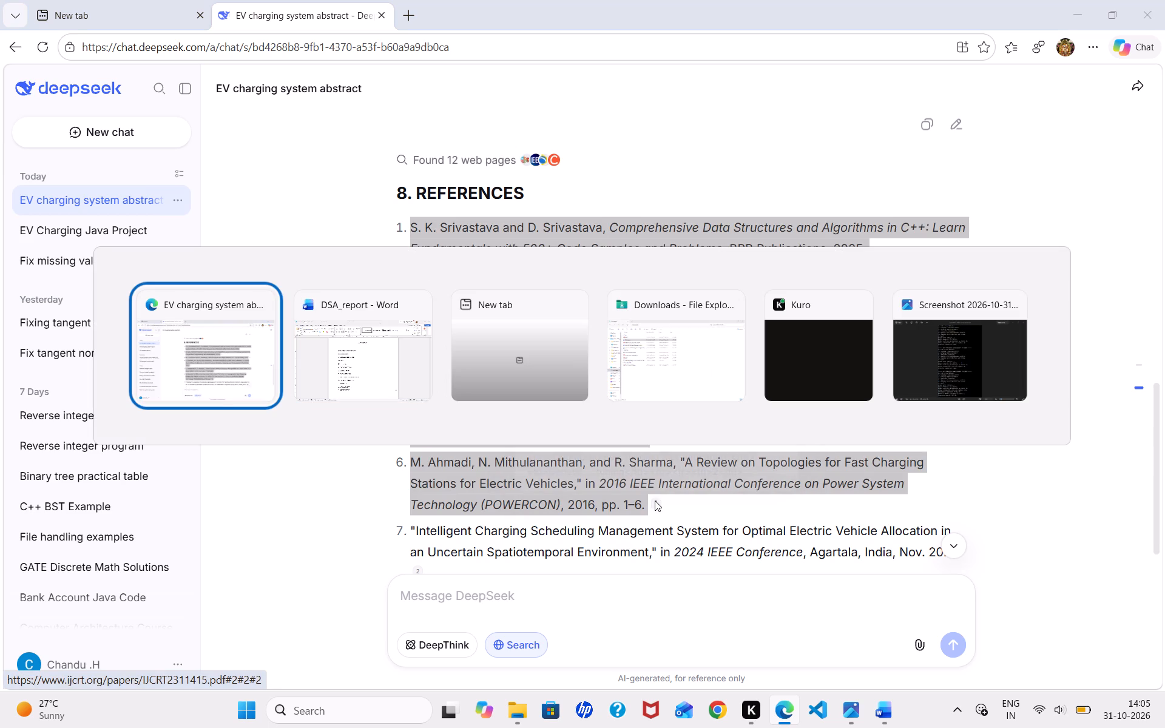
pyautogui.scroll(-20, 529, 591)
pyautogui.scroll(-19, 529, 591)
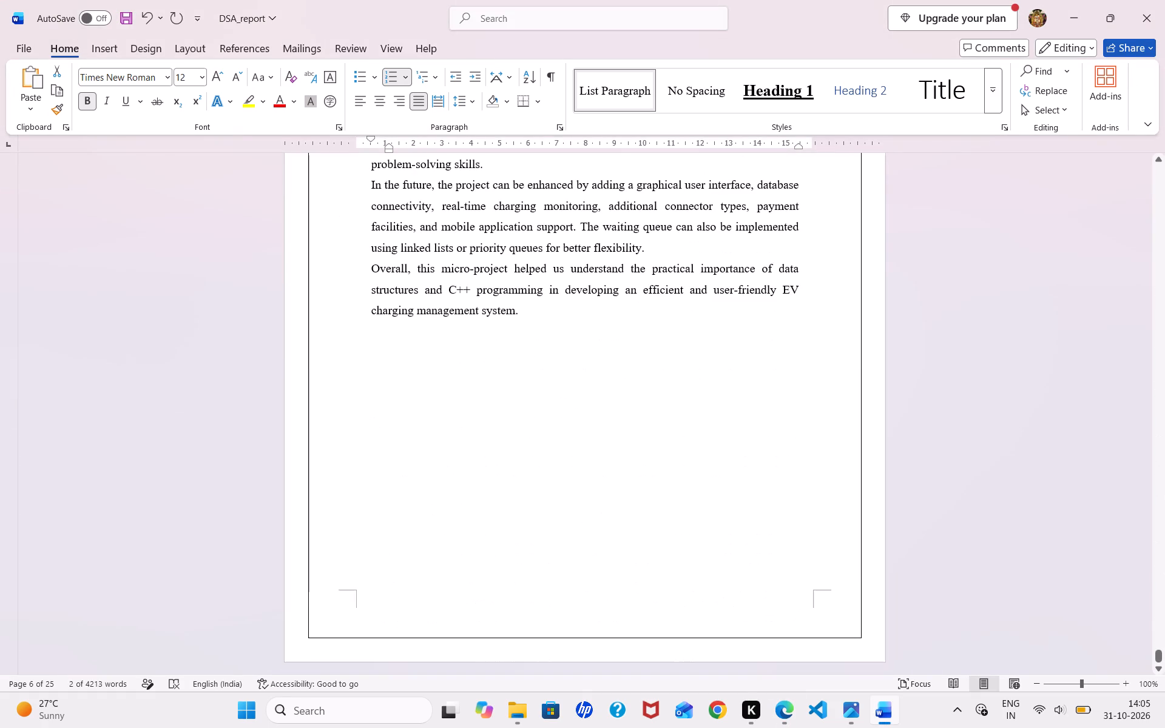
pyautogui.click(404, 385)
pyautogui.hotkey('ctrl', 'v')
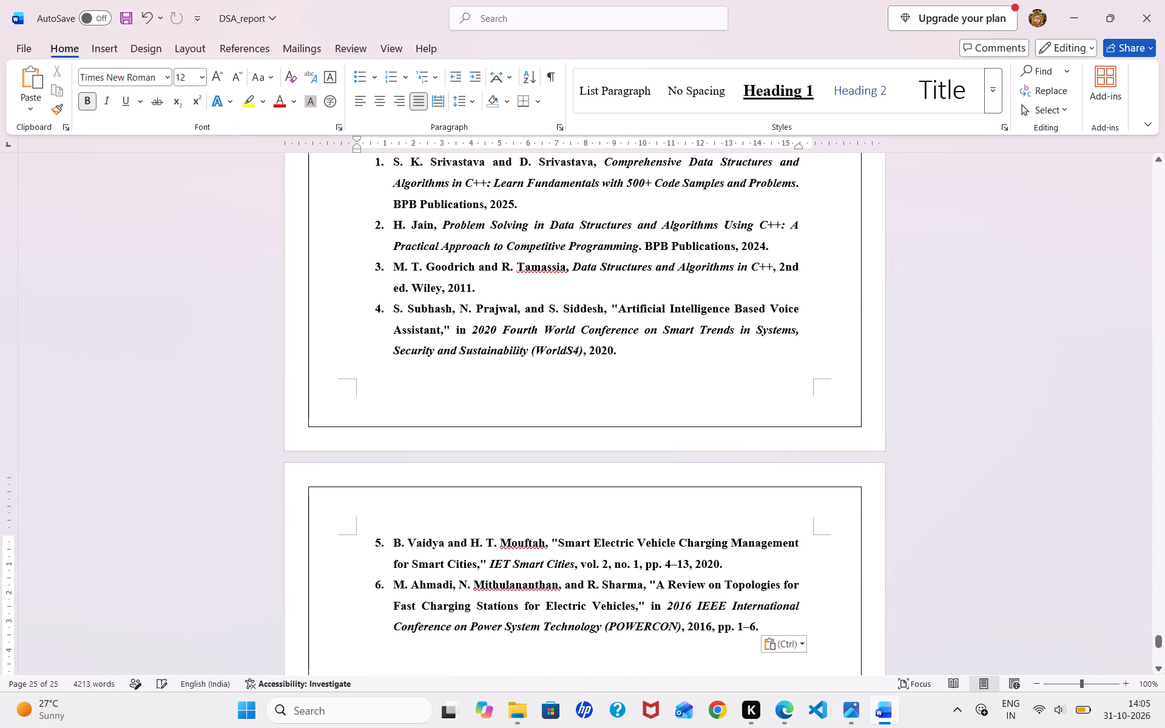
# Delete references 5 and 6 from the pasted list.
pyautogui.scroll(1, 568, 534)
pyautogui.scroll(-1, 568, 534)
pyautogui.moveTo(762, 587); pyautogui.dragTo(379, 482)
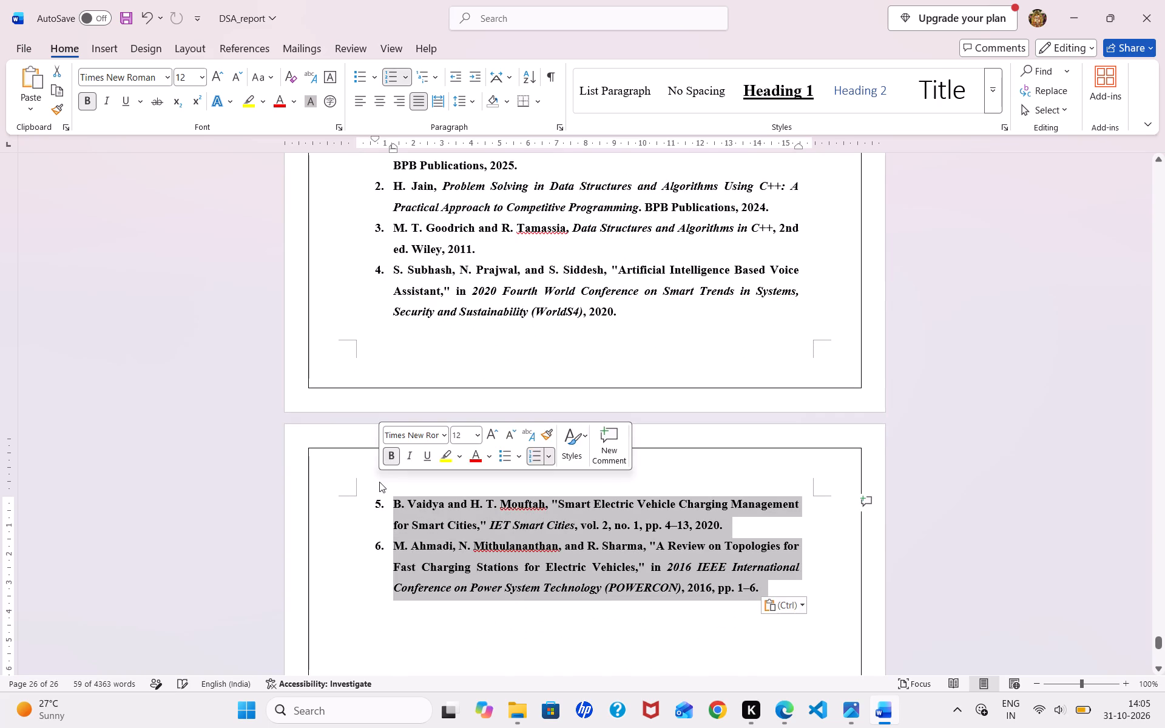
pyautogui.press('BackSpace')
# Remove the extra blank line between the conclusion and the reference list.
pyautogui.scroll(2, 379, 482)
pyautogui.click(388, 468)
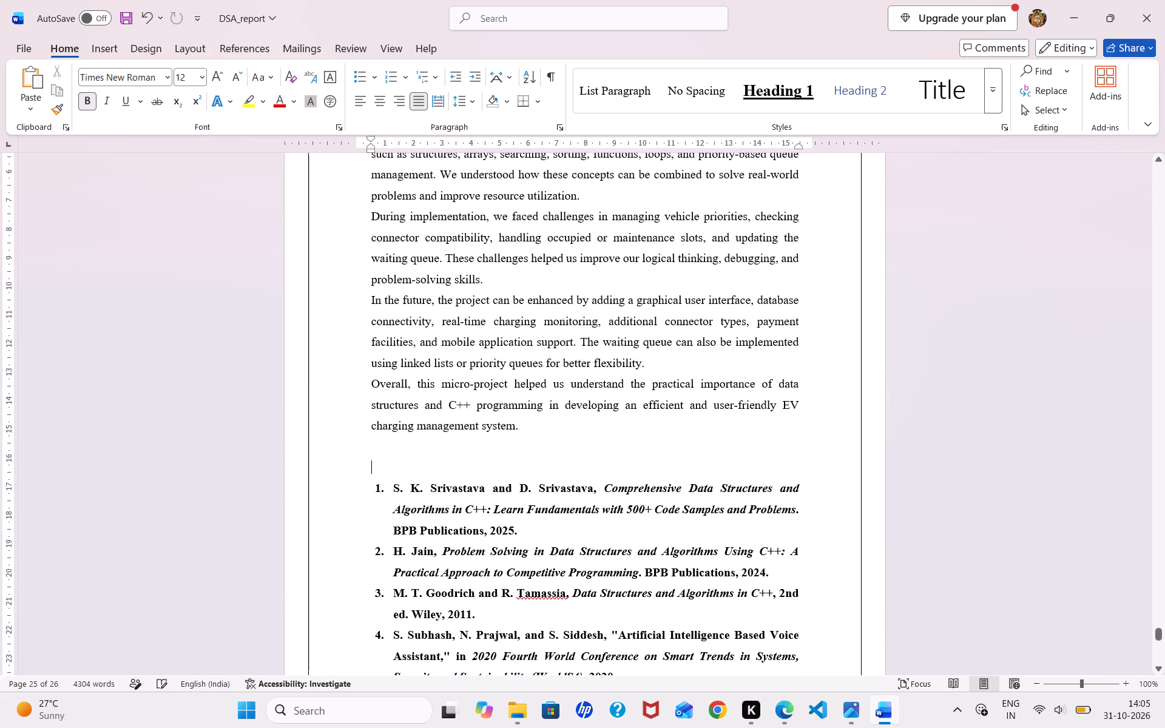
pyautogui.press('BackSpace')
pyautogui.press('BackSpace')
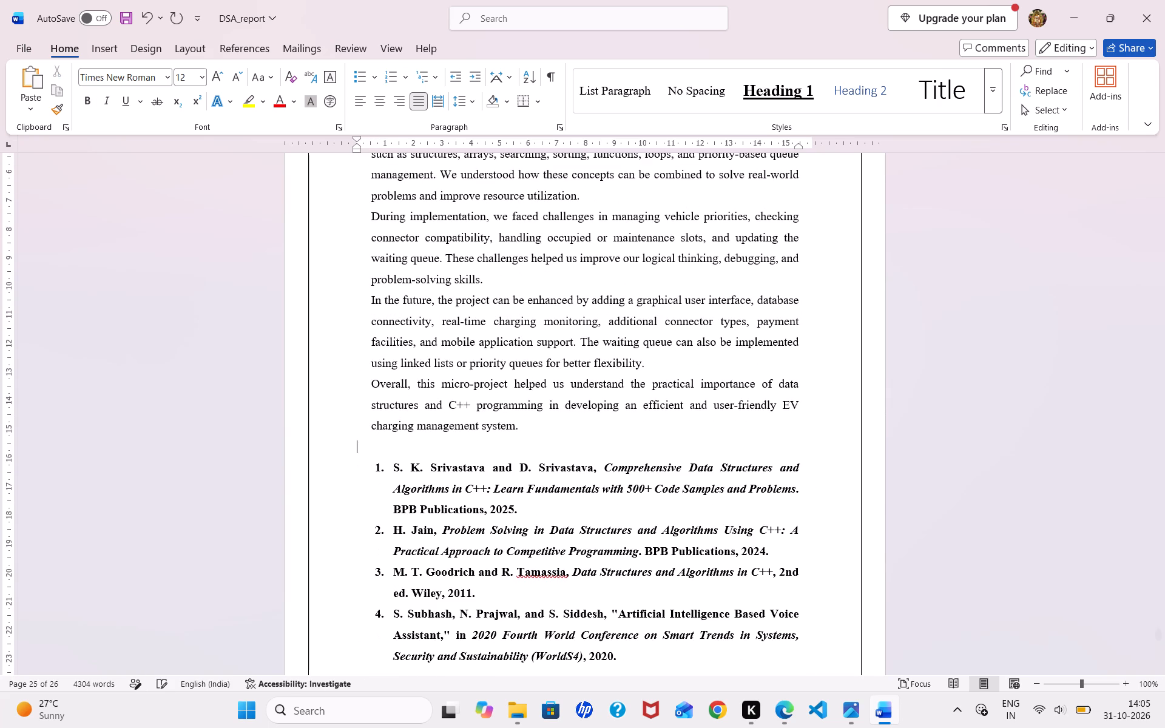
# Copy the word REFERENCES from the CONTENTS page and paste it as a heading above the reference list.
pyautogui.scroll(17, 388, 468)
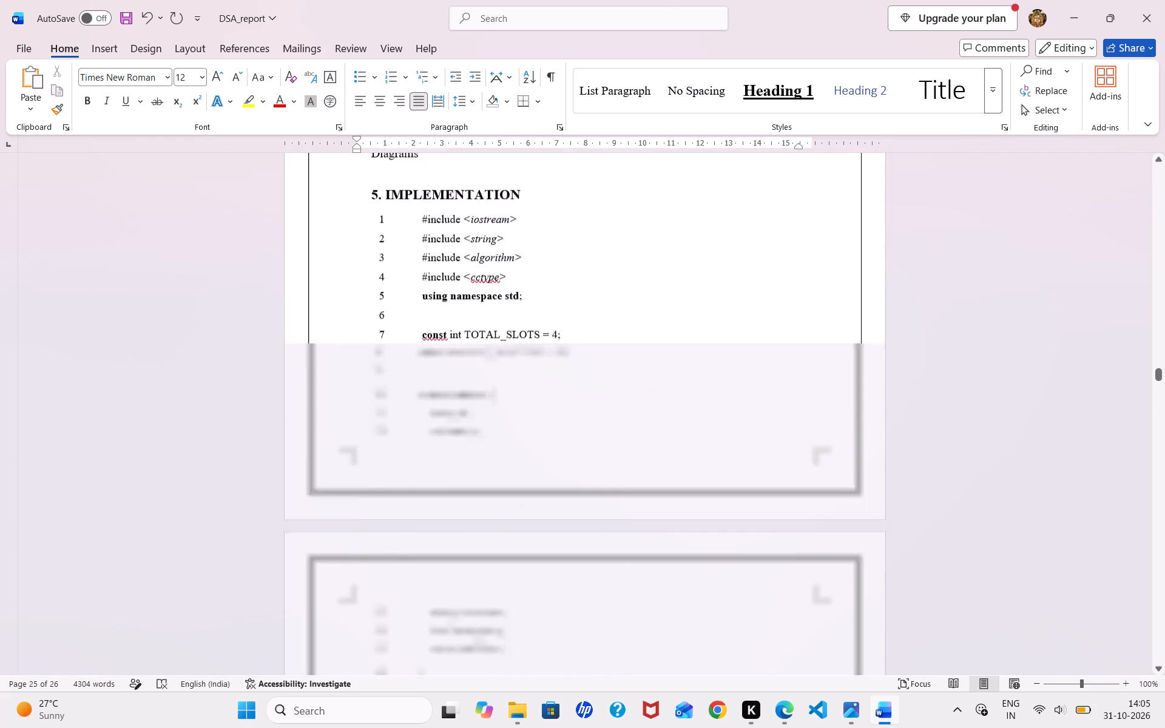
pyautogui.scroll(6, 388, 468)
pyautogui.scroll(-6, 388, 468)
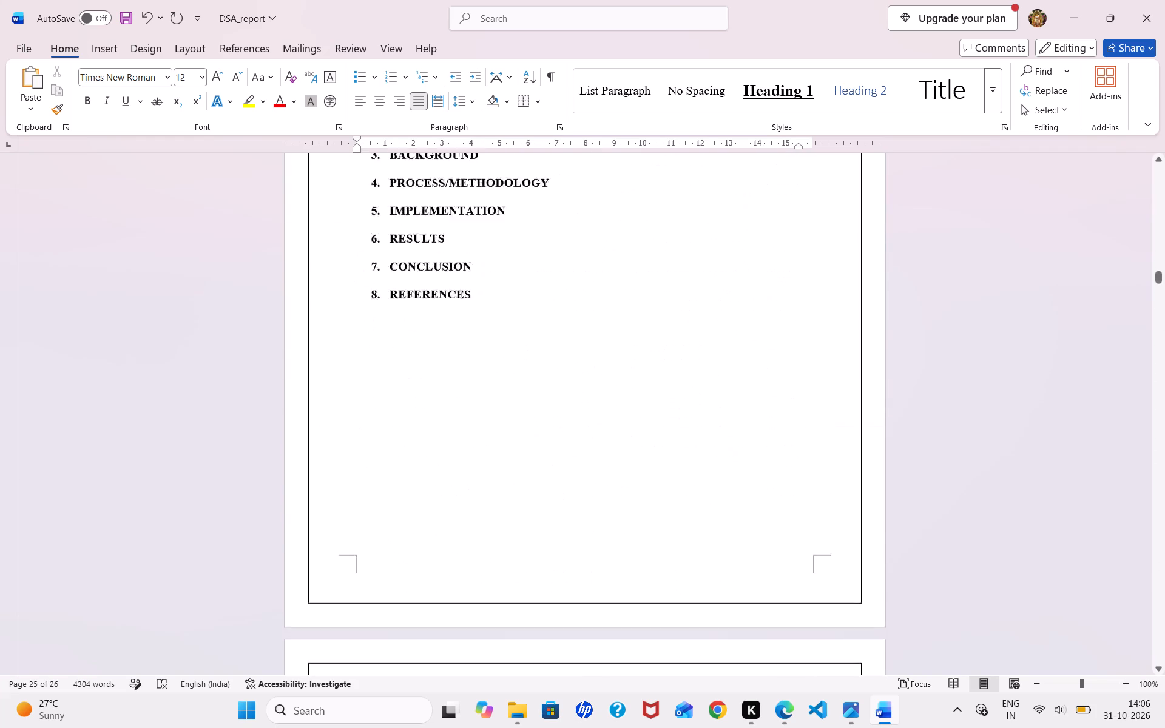
pyautogui.scroll(3, 388, 468)
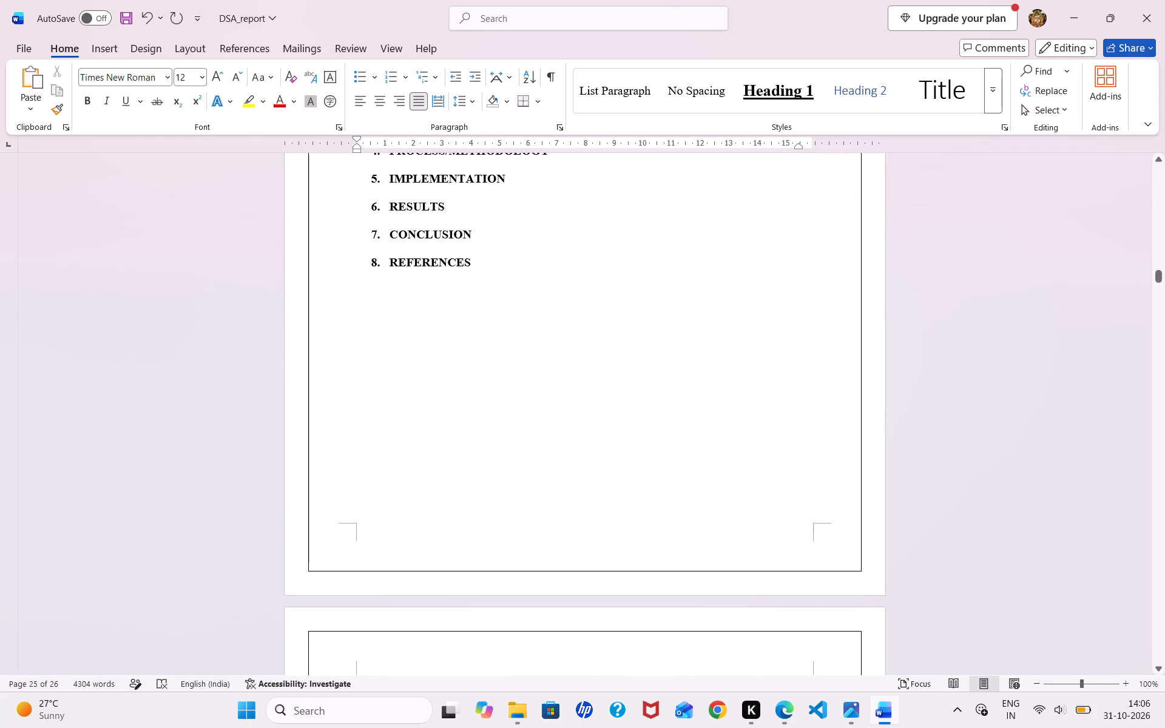
pyautogui.moveTo(390, 263); pyautogui.dragTo(472, 270)
pyautogui.hotkey('ctrl', 'c')
pyautogui.scroll(-20, 472, 270)
pyautogui.scroll(1, 472, 270)
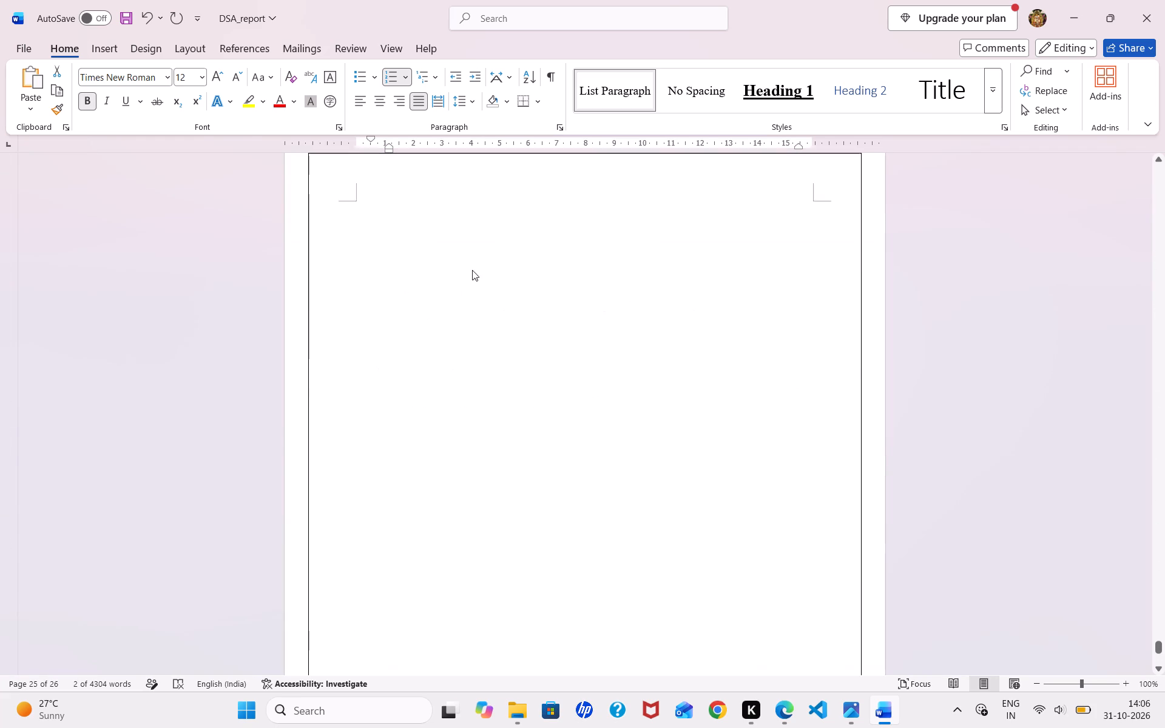
pyautogui.scroll(2, 472, 270)
pyautogui.click(404, 376)
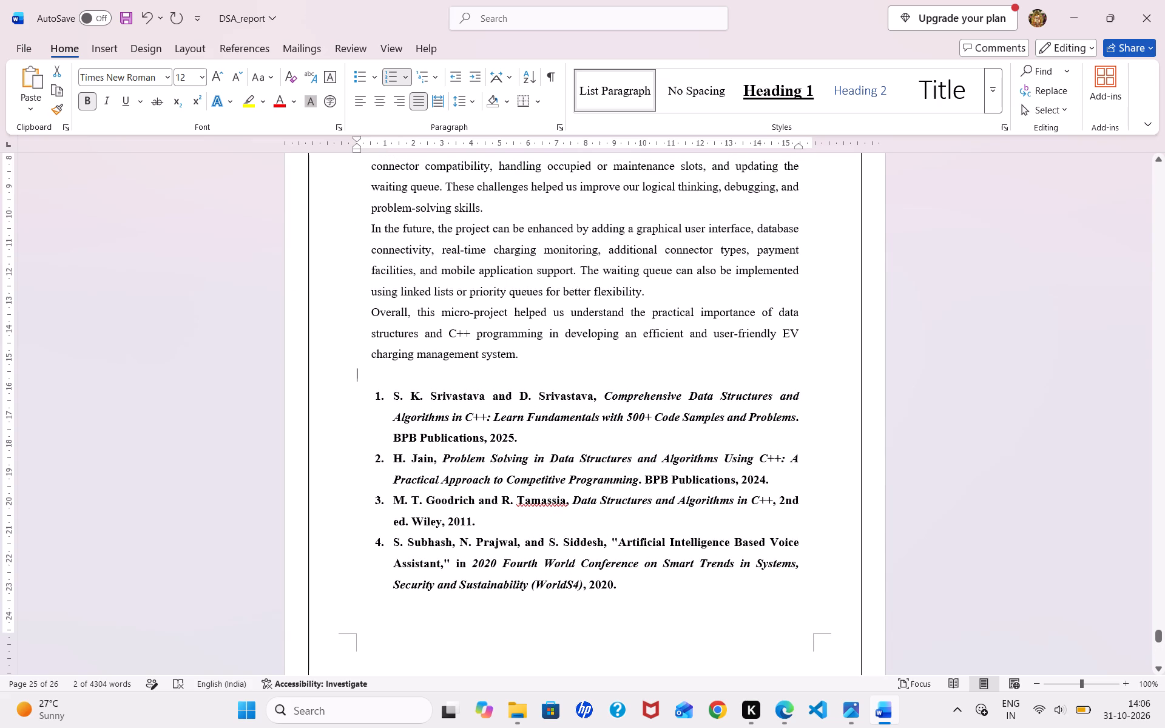
pyautogui.hotkey('ctrl', 'v')
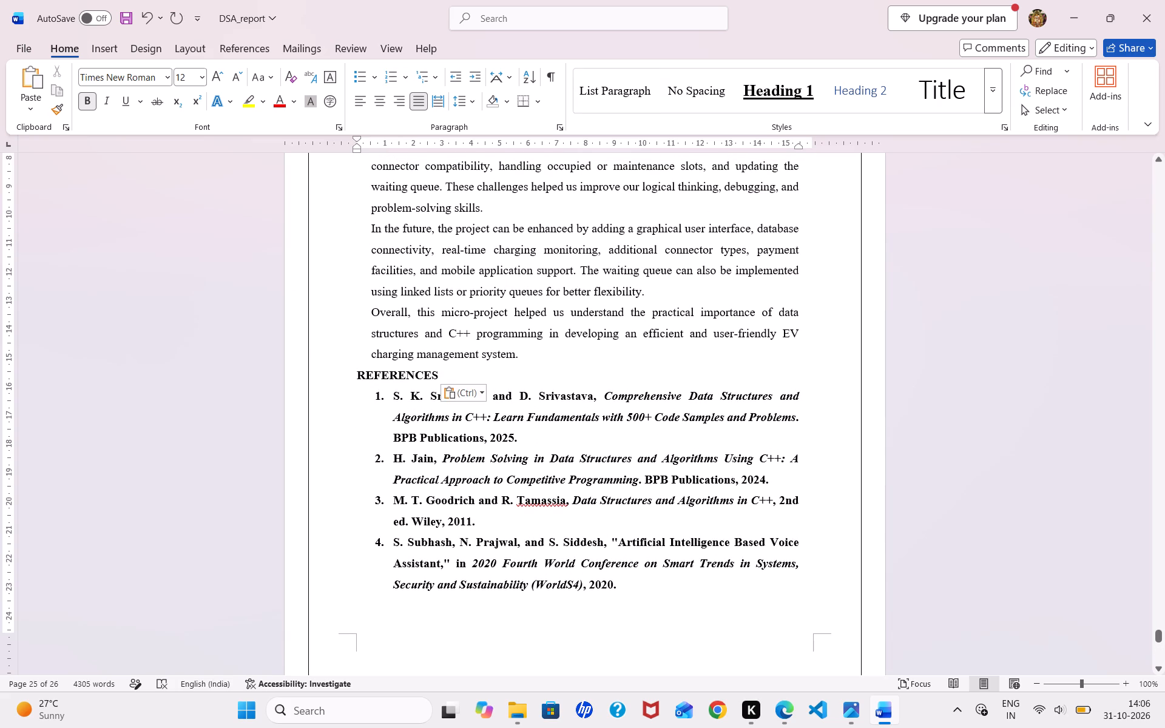
# Insert five spaces and a line break before the REFERENCES heading to separate it from the conclusion.
pyautogui.click(357, 373)
pyautogui.press('space')
pyautogui.press('space')
pyautogui.press('space')
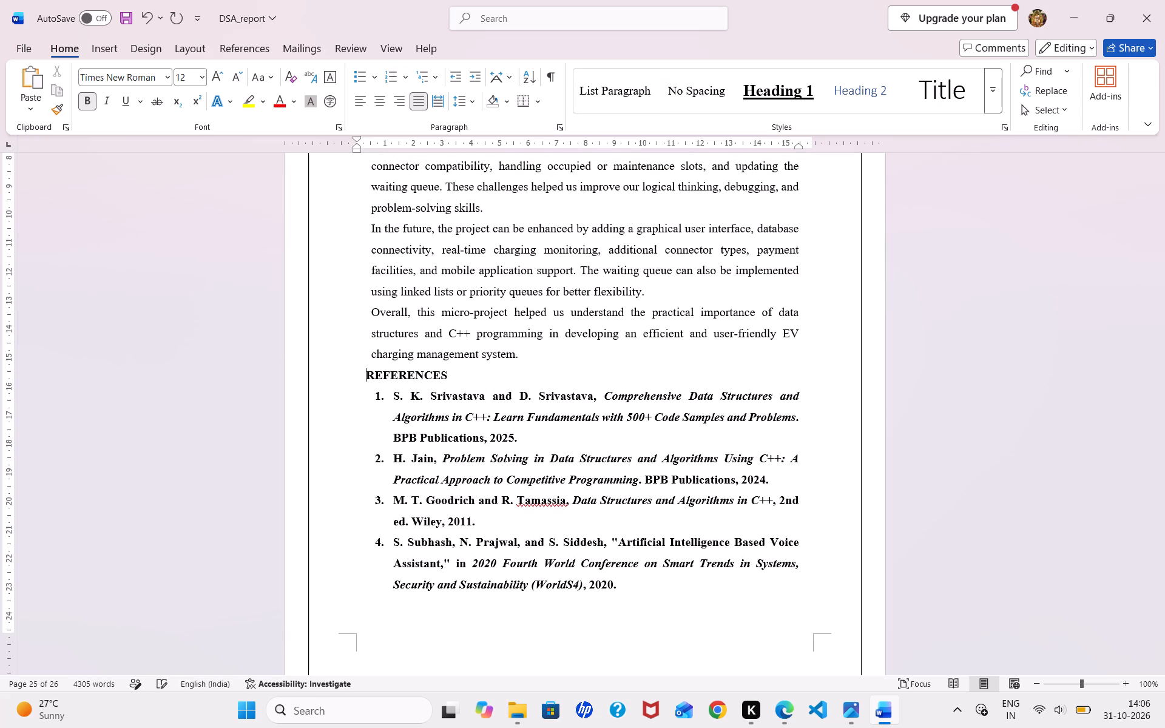
pyautogui.press('space')
pyautogui.press('space')
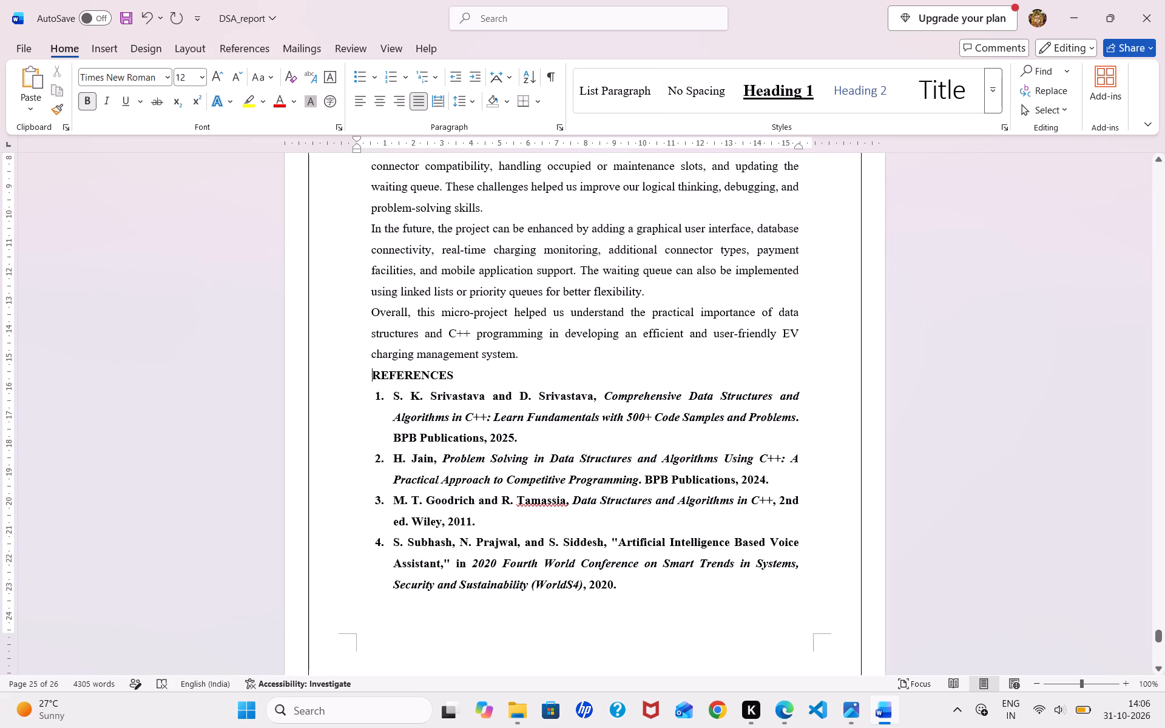
pyautogui.press('Return')
# Set the REFERENCES heading's font size to 14.
pyautogui.moveTo(445, 389); pyautogui.dragTo(379, 393)
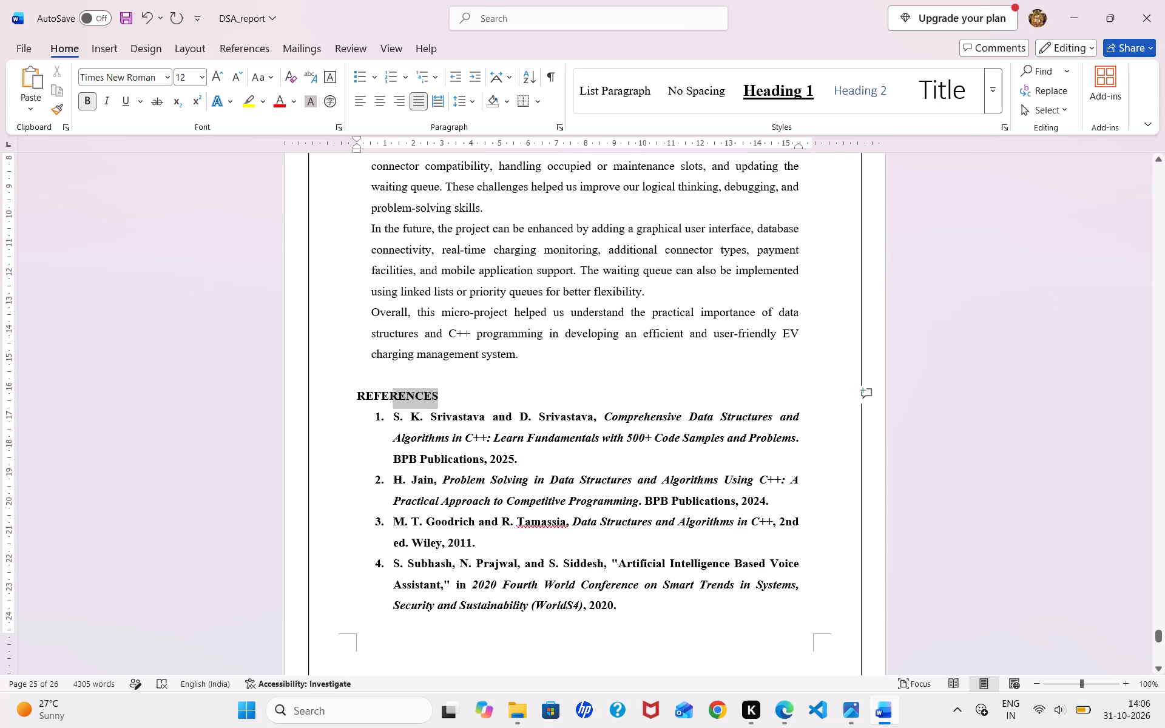
pyautogui.moveTo(379, 393); pyautogui.dragTo(356, 391)
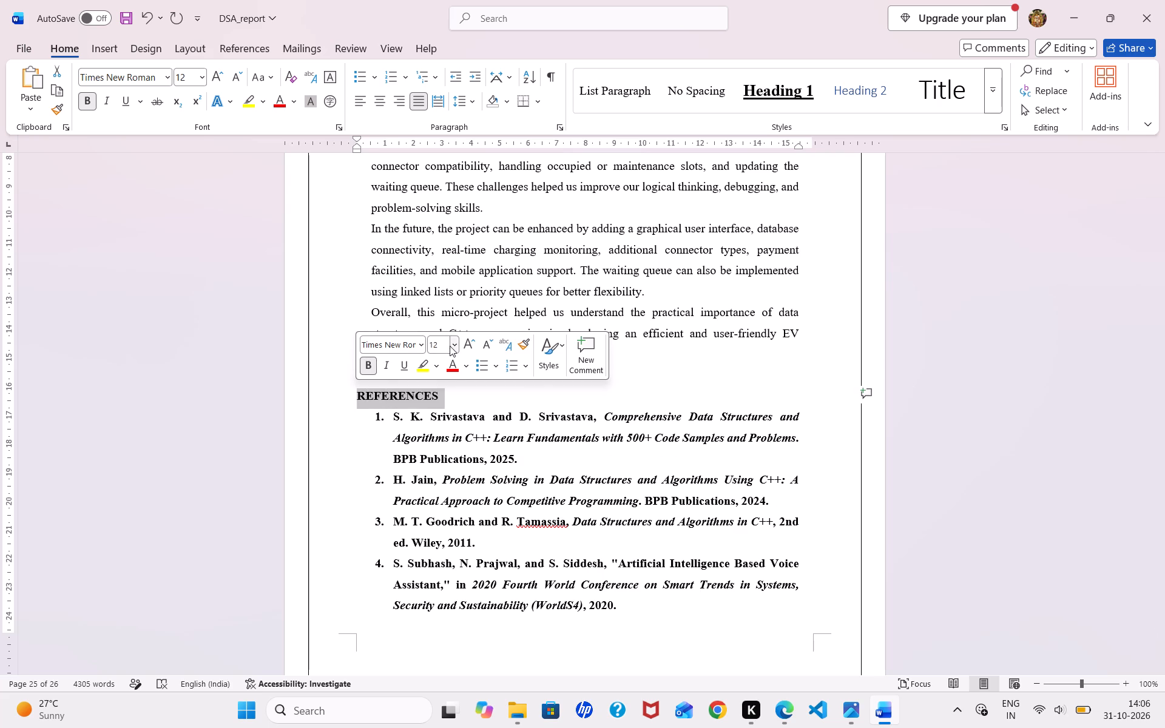
pyautogui.click(450, 346)
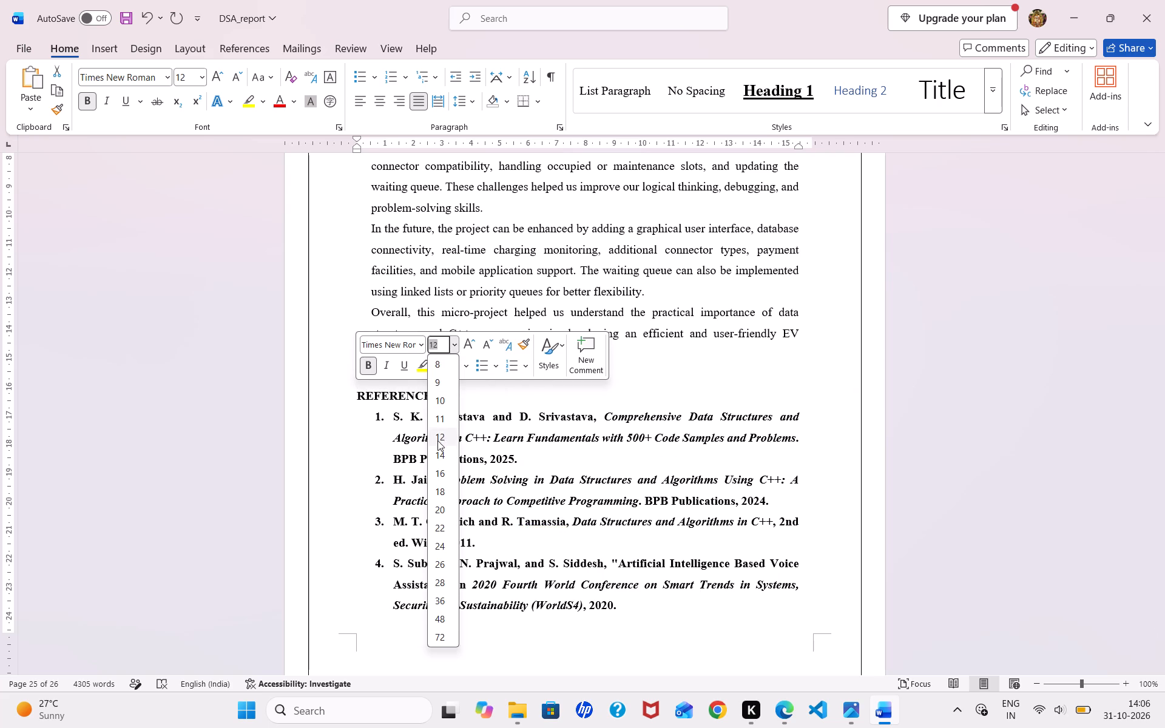
pyautogui.click(441, 453)
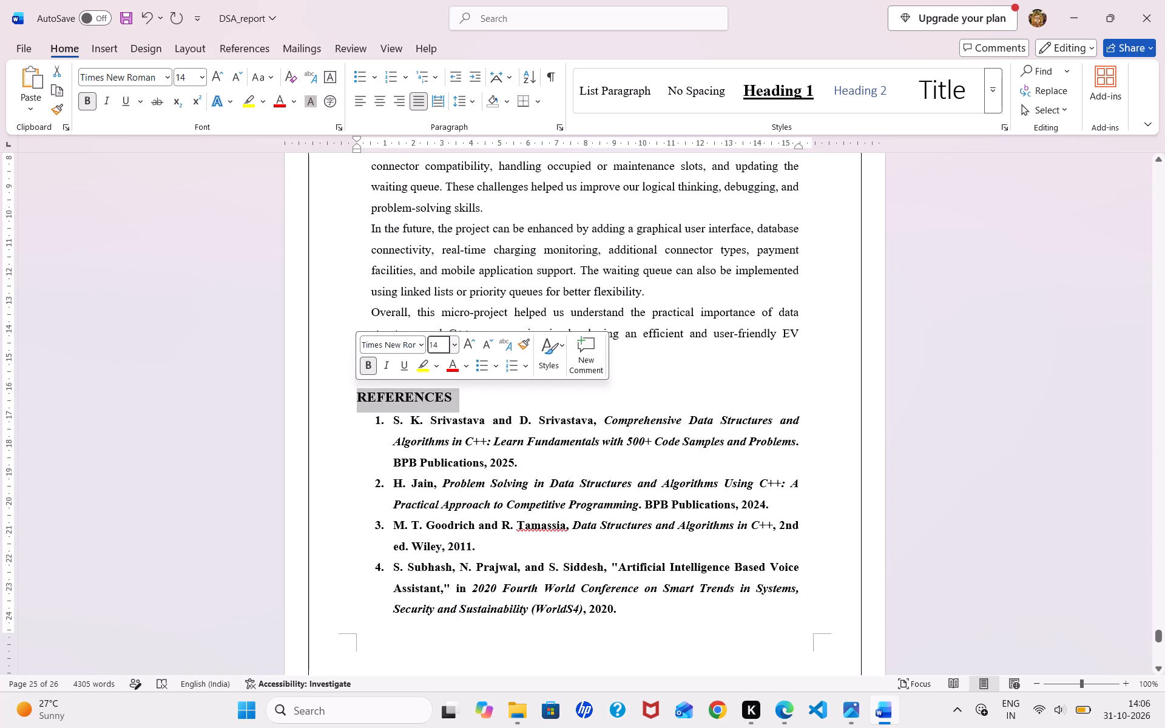
# Remove the bold formatting from the four reference entries.
pyautogui.click(377, 422)
pyautogui.moveTo(374, 417); pyautogui.dragTo(588, 576)
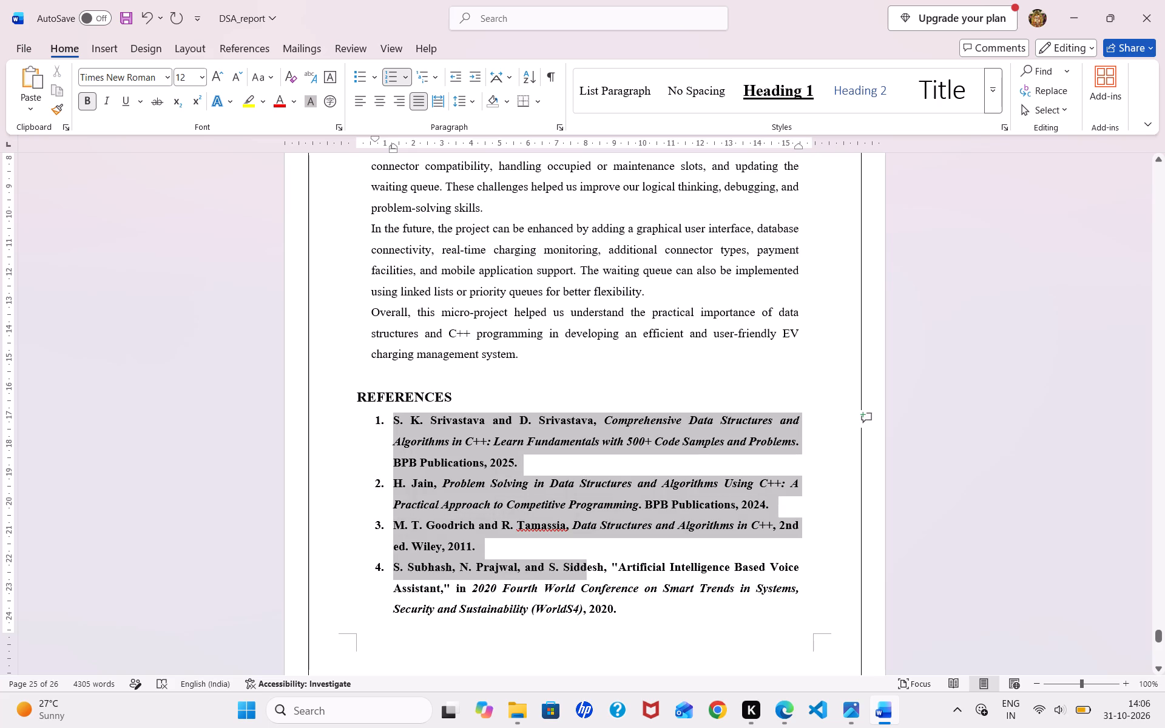
pyautogui.moveTo(588, 576); pyautogui.dragTo(615, 604)
pyautogui.hotkey('ctrl', 'b')
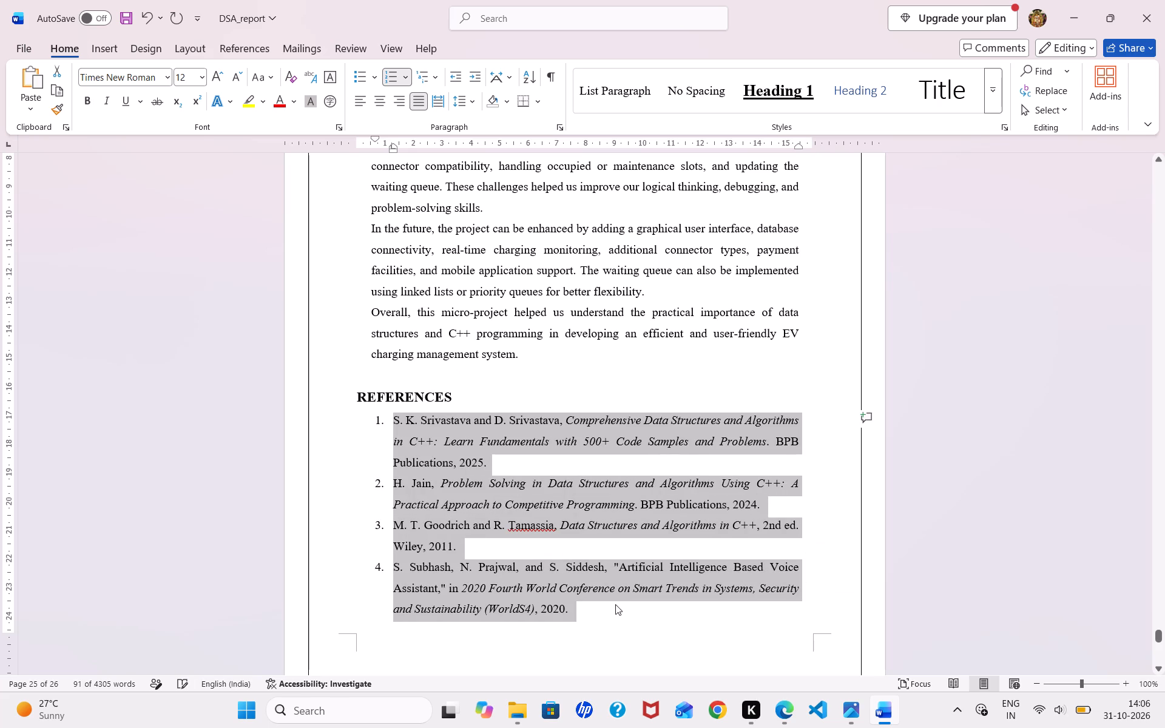
pyautogui.click(657, 636)
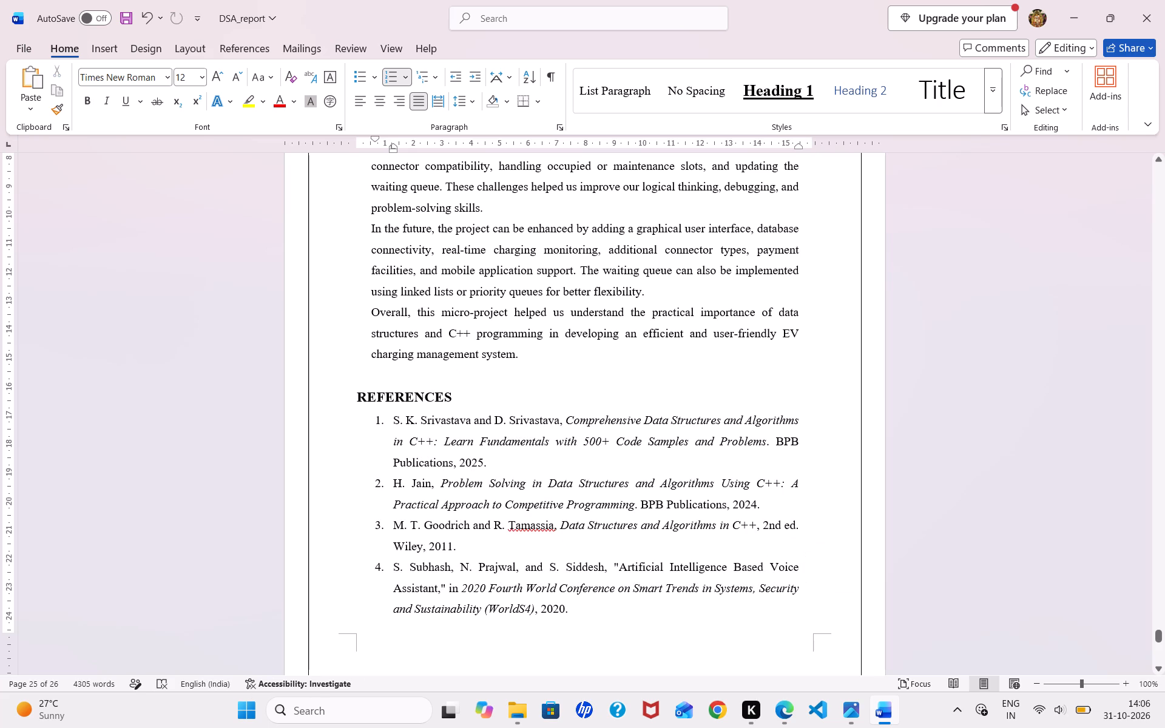
# Indent the REFERENCES heading with five leading spaces, after comparing it with the earlier section headings in the report.
pyautogui.scroll(1, 657, 636)
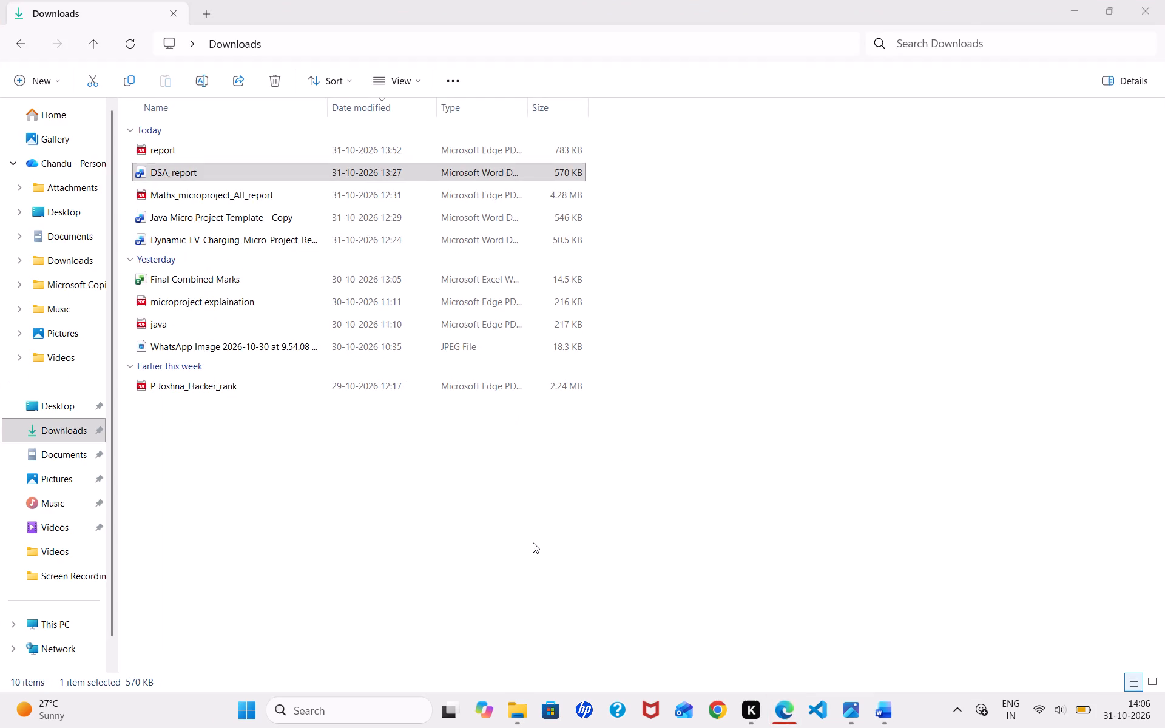
pyautogui.click(503, 203)
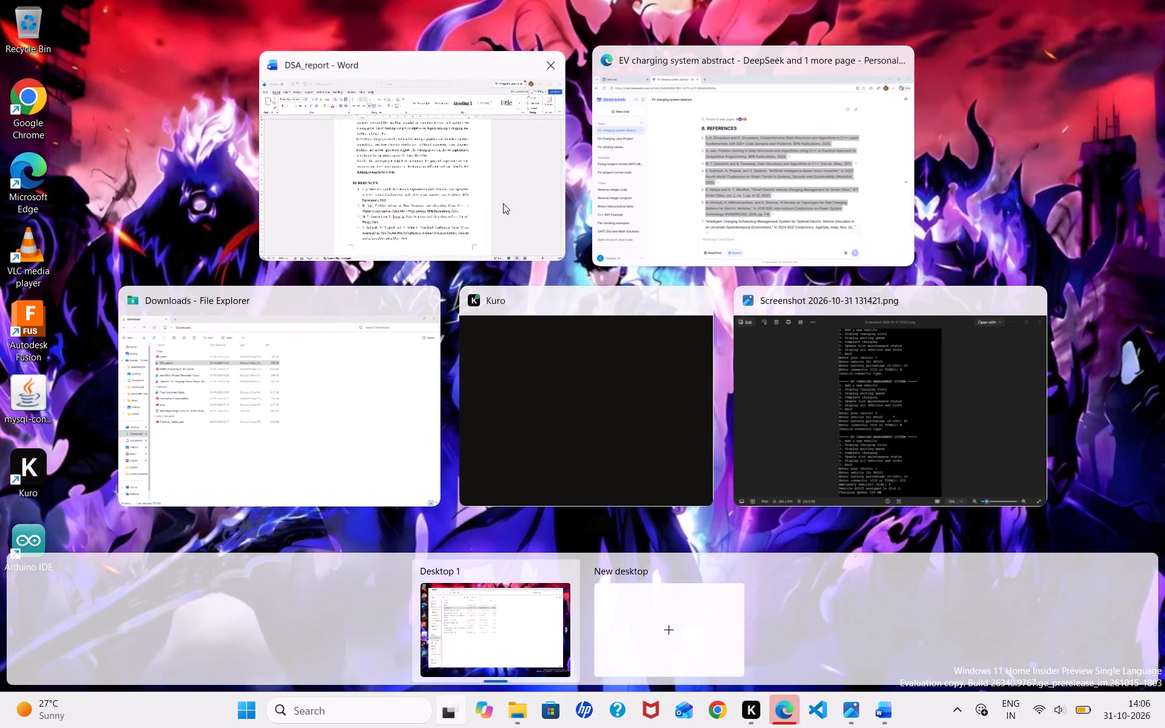
pyautogui.scroll(7, 518, 362)
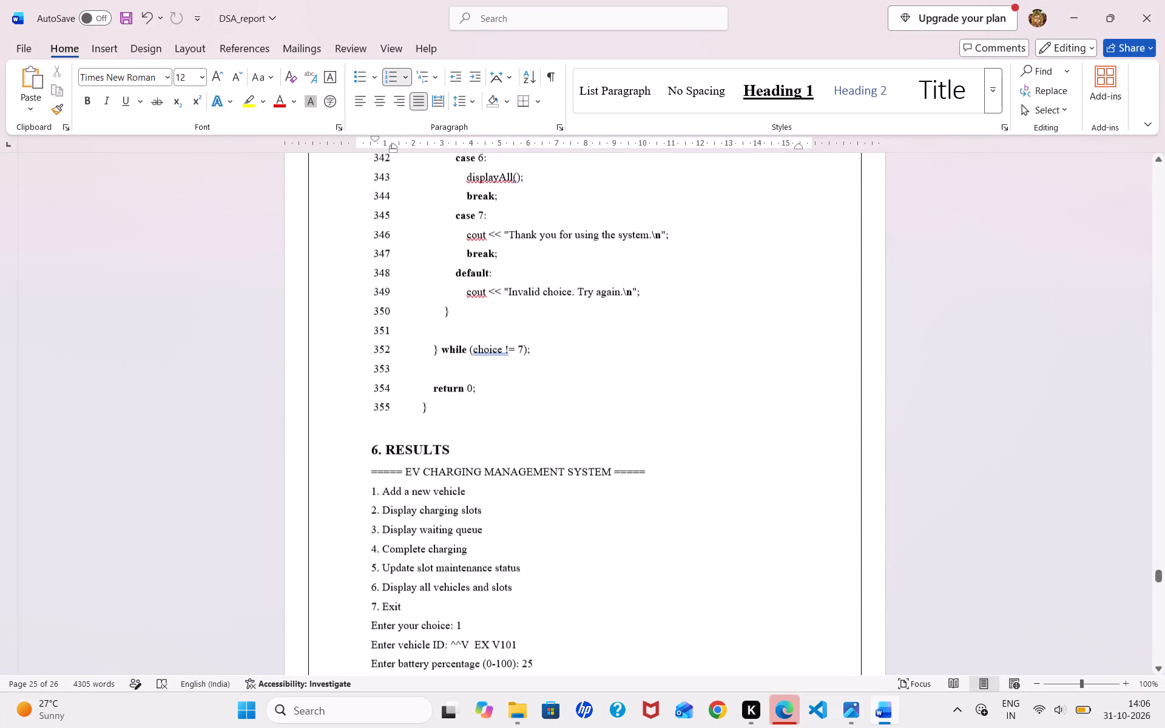
pyautogui.scroll(-4, 518, 362)
pyautogui.scroll(1, 518, 362)
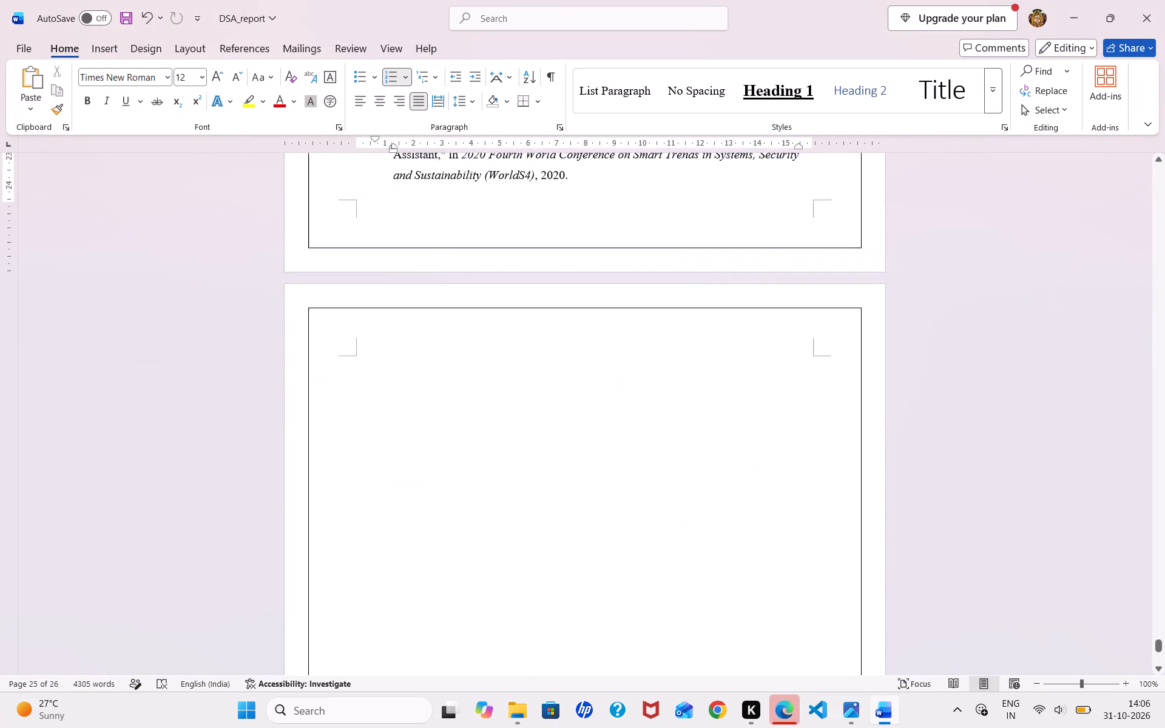
pyautogui.scroll(1, 518, 362)
pyautogui.click(351, 428)
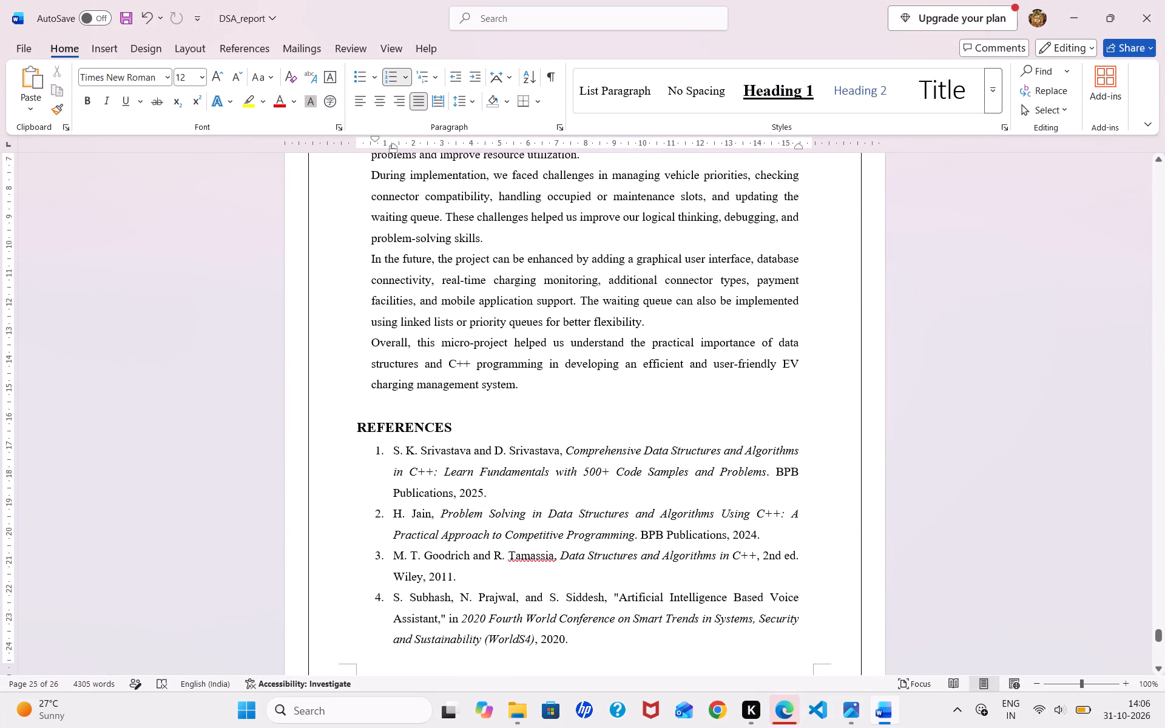
pyautogui.press('space')
pyautogui.press('space')
pyautogui.press('space')
pyautogui.press('space')
pyautogui.press('space')
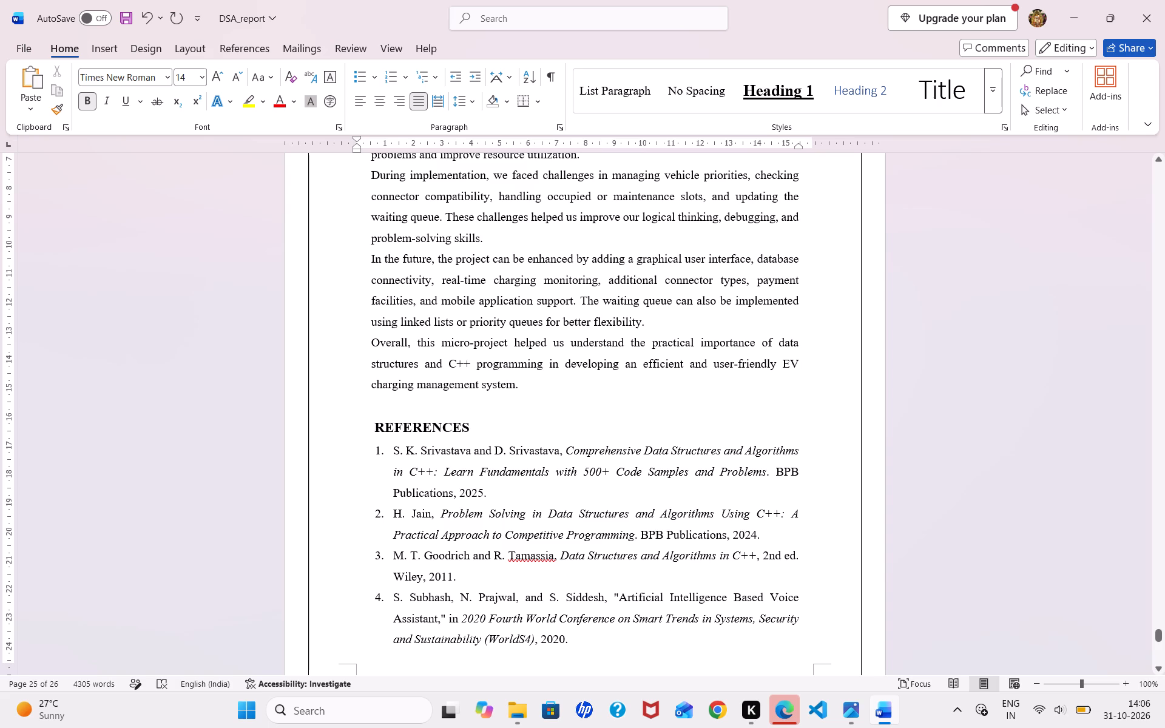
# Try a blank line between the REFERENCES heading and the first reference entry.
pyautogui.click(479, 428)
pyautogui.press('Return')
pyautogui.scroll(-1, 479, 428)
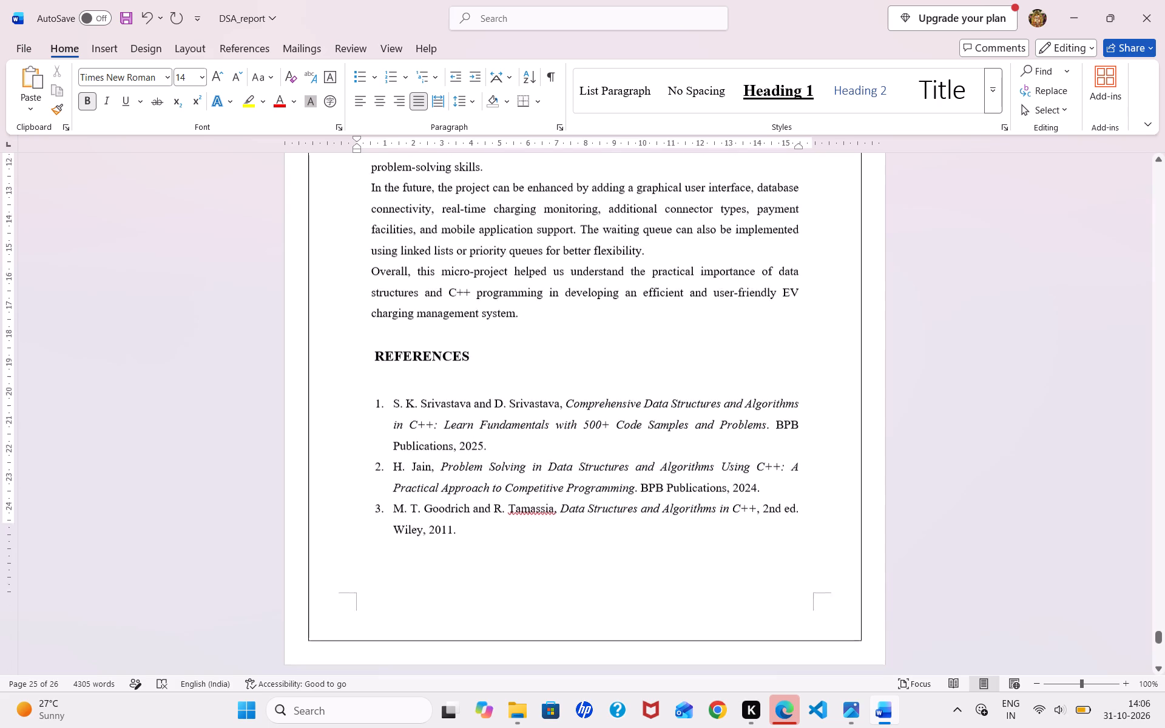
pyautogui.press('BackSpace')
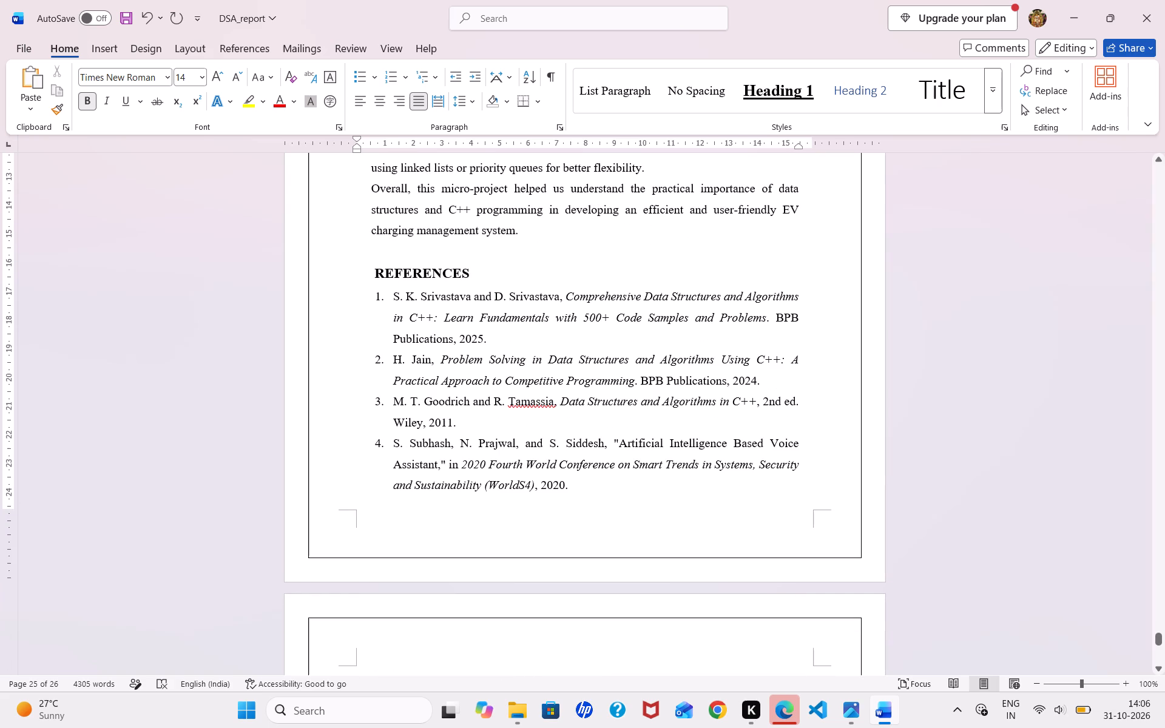
# Review the front pages of the report, including the title page, bonafide certificate, declaration and acknowledgement.
pyautogui.scroll(20, 470, 493)
pyautogui.scroll(20, 470, 493)
pyautogui.scroll(20, 470, 493)
pyautogui.scroll(20, 470, 493)
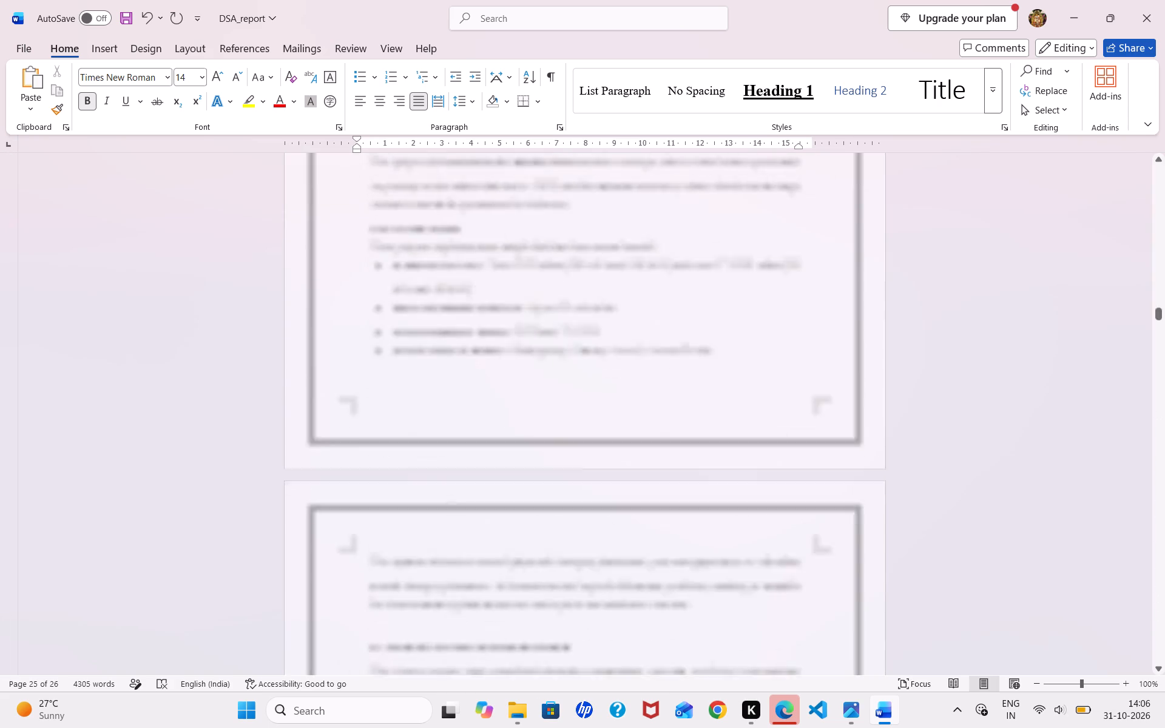
pyautogui.scroll(20, 470, 493)
pyautogui.scroll(20, 470, 493)
pyautogui.scroll(20, 470, 493)
pyautogui.scroll(-5, 470, 493)
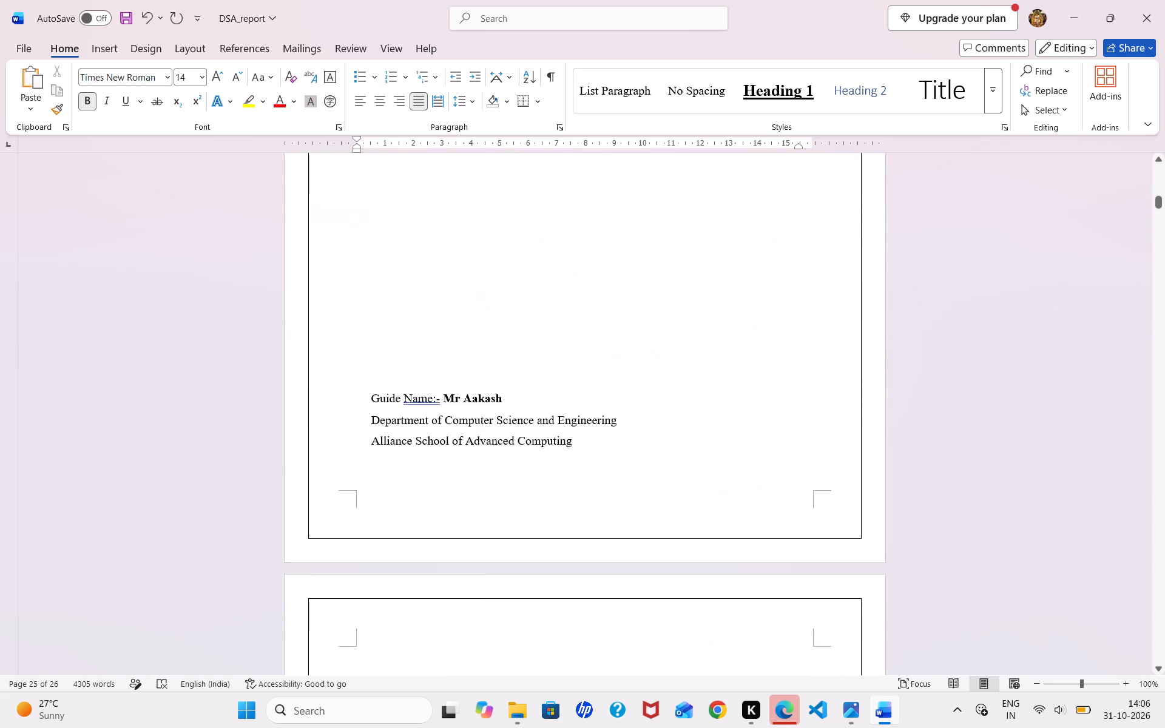
pyautogui.scroll(1, 470, 493)
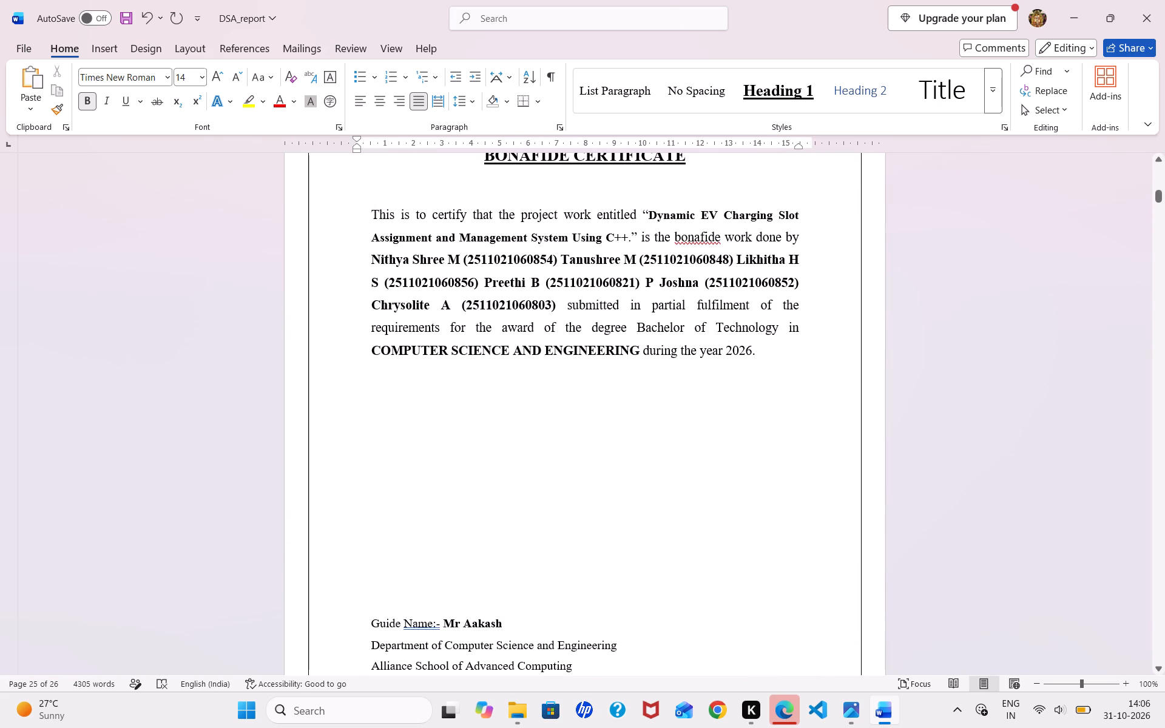
pyautogui.scroll(-1, 377, 619)
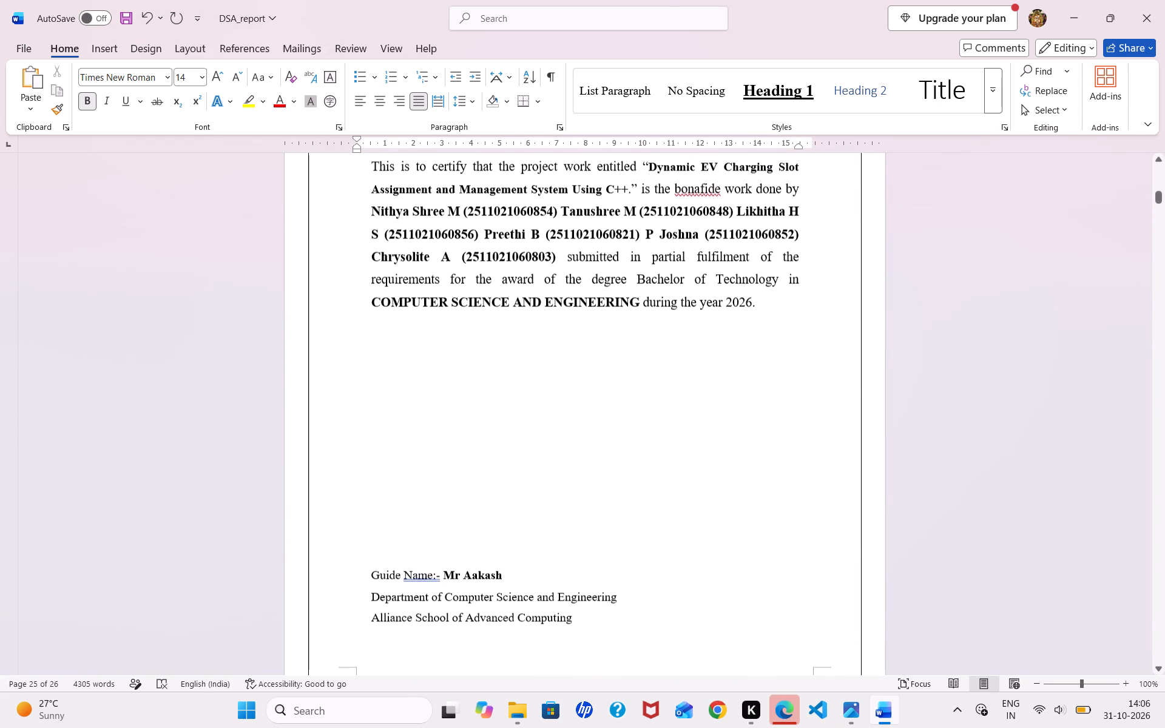
pyautogui.scroll(-1, 377, 619)
pyautogui.scroll(-1, 383, 550)
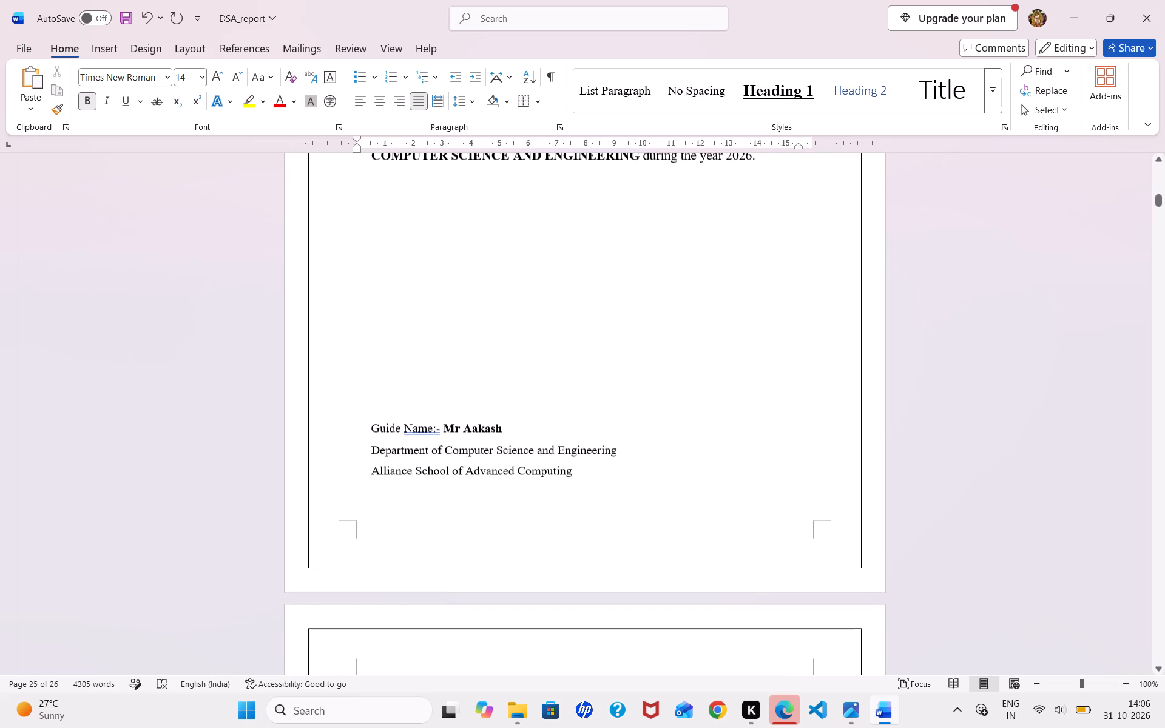
pyautogui.scroll(-4, 383, 550)
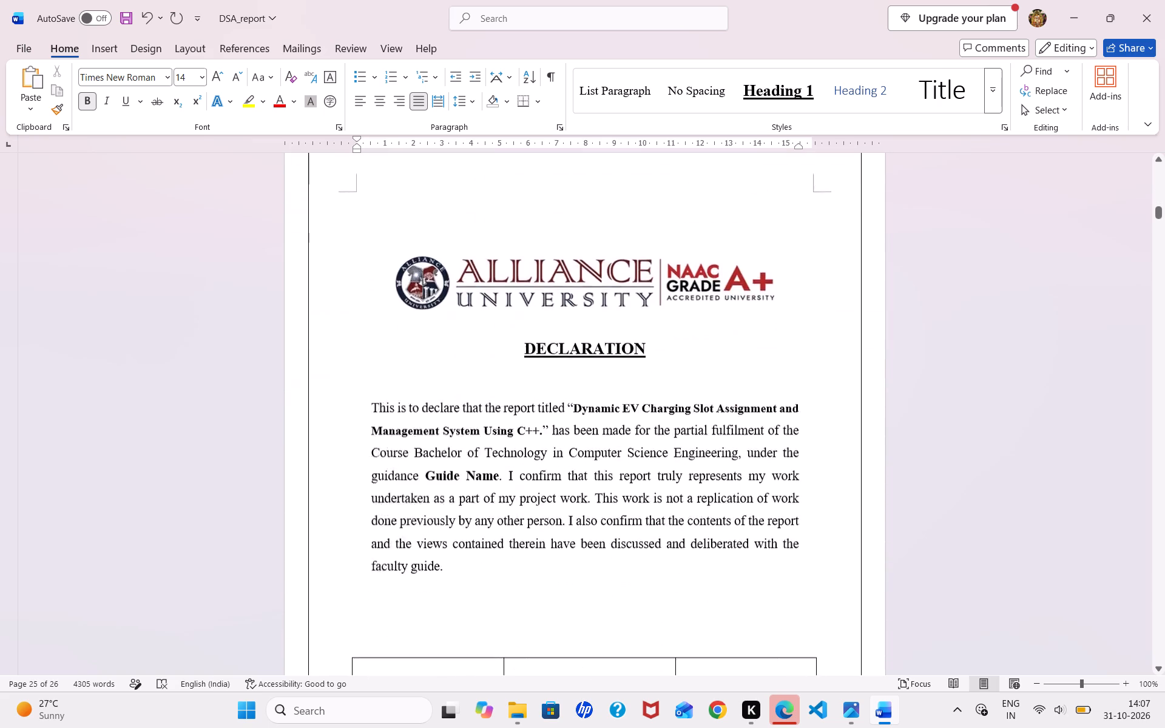
pyautogui.scroll(-2, 383, 550)
pyautogui.scroll(-2, 427, 514)
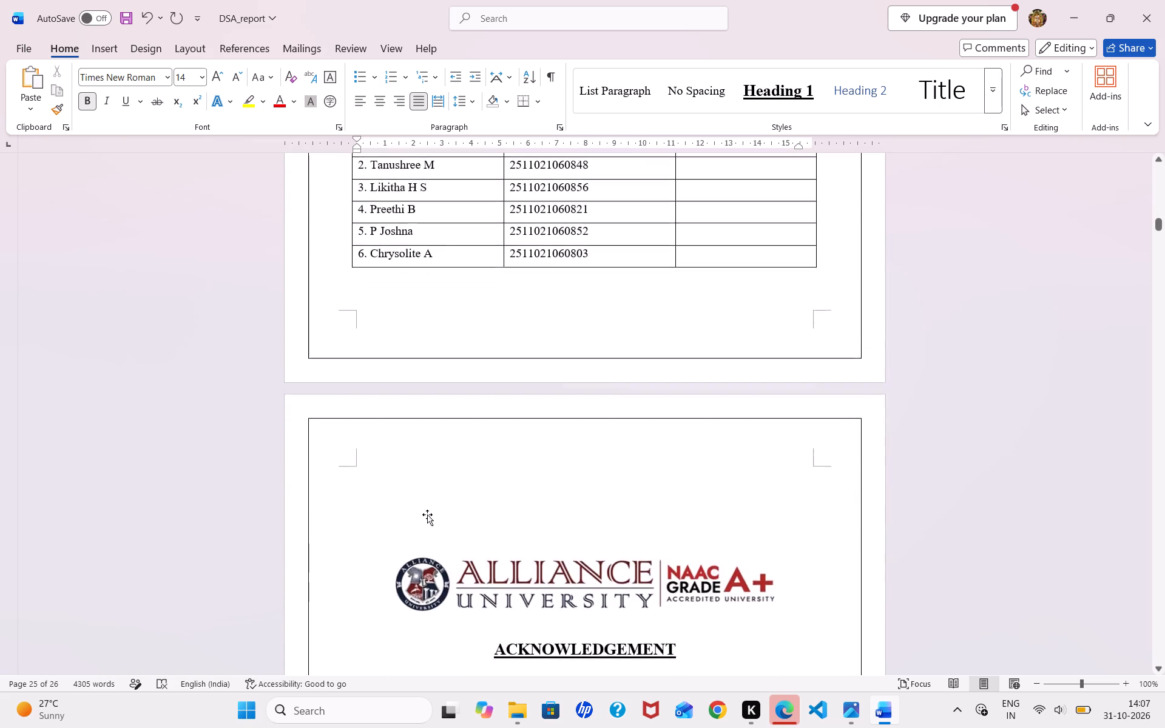
pyautogui.scroll(-3, 427, 514)
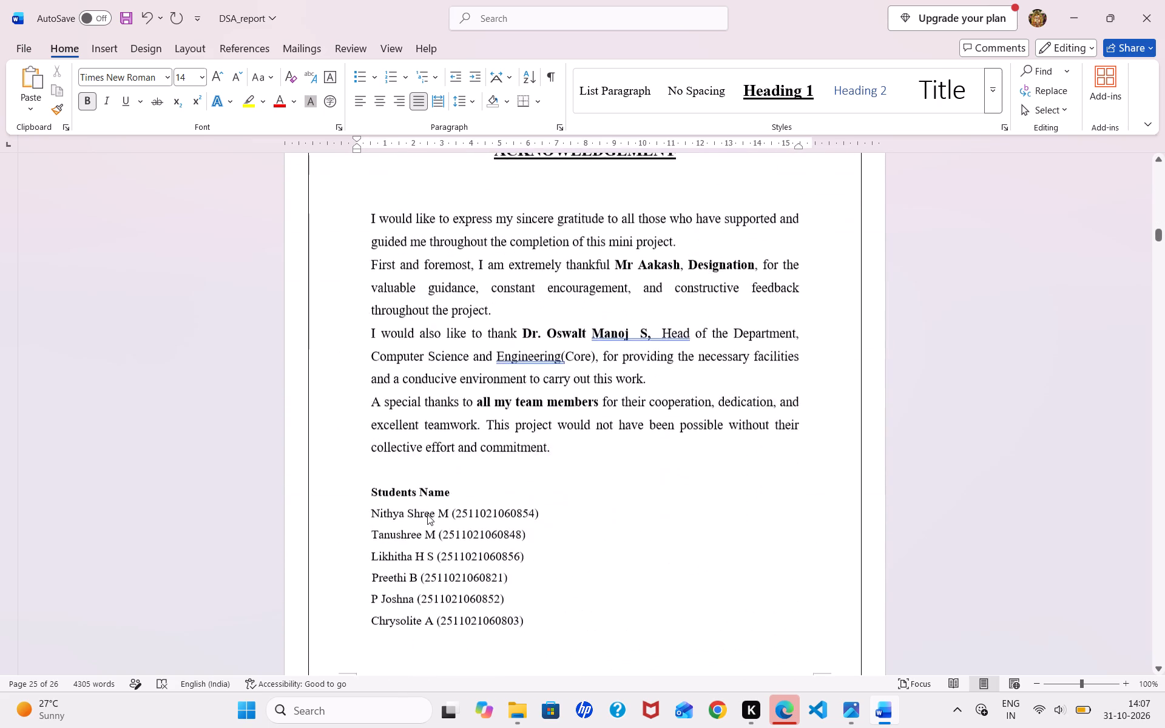
pyautogui.scroll(-1, 427, 514)
pyautogui.scroll(2, 427, 514)
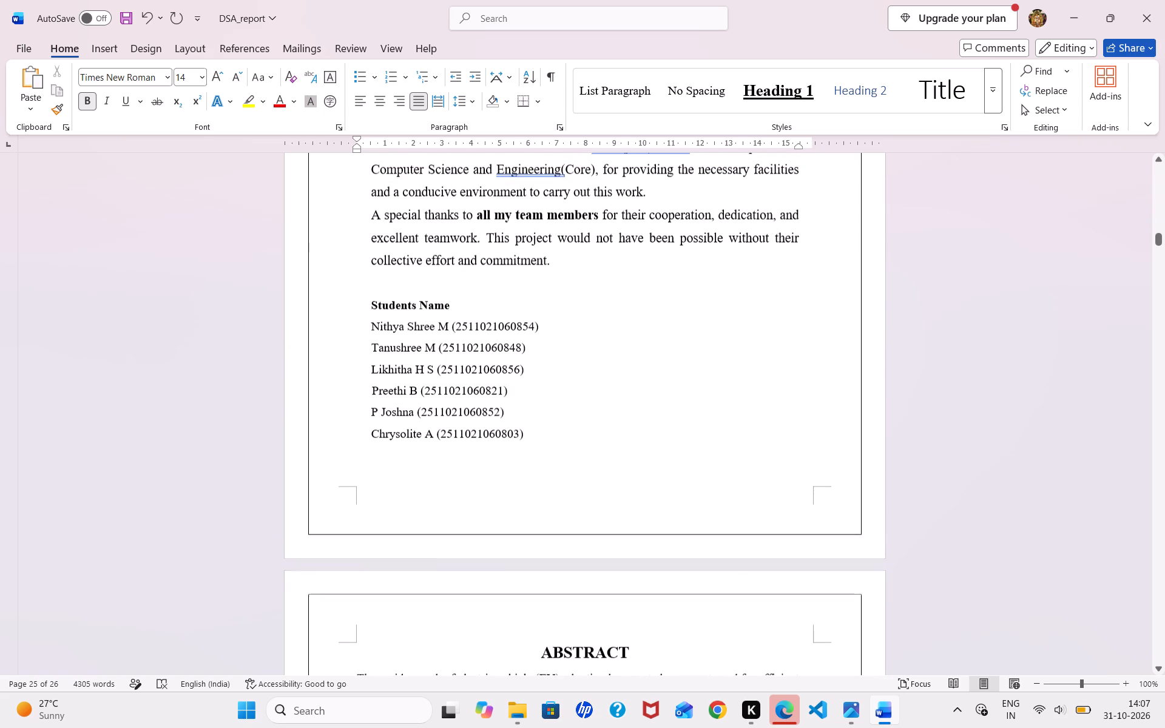
pyautogui.scroll(2, 427, 514)
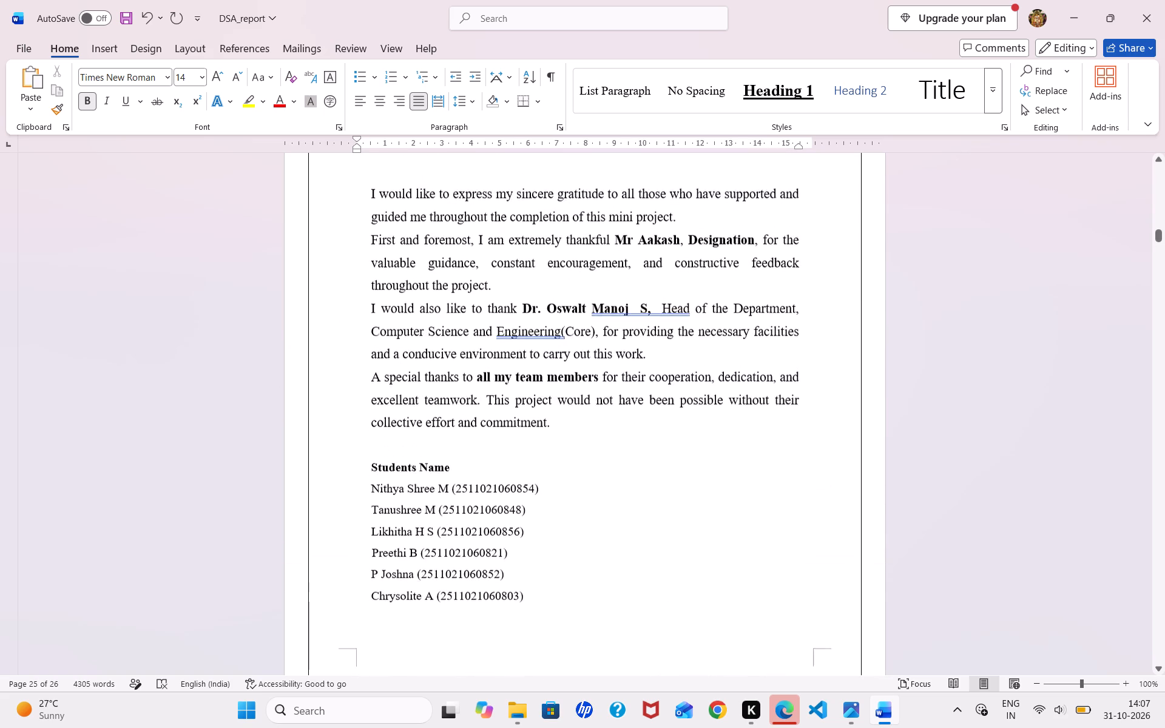
pyautogui.scroll(2, 427, 514)
pyautogui.scroll(-1, 427, 514)
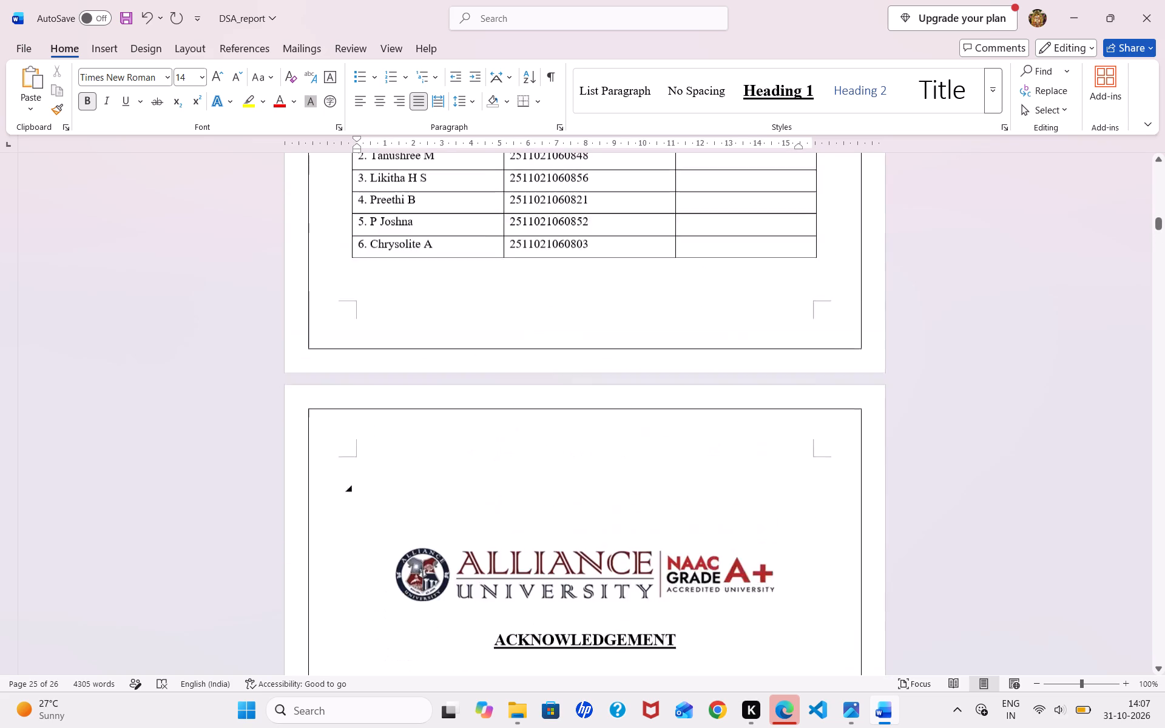
pyautogui.scroll(-3, 427, 514)
pyautogui.scroll(12, 427, 514)
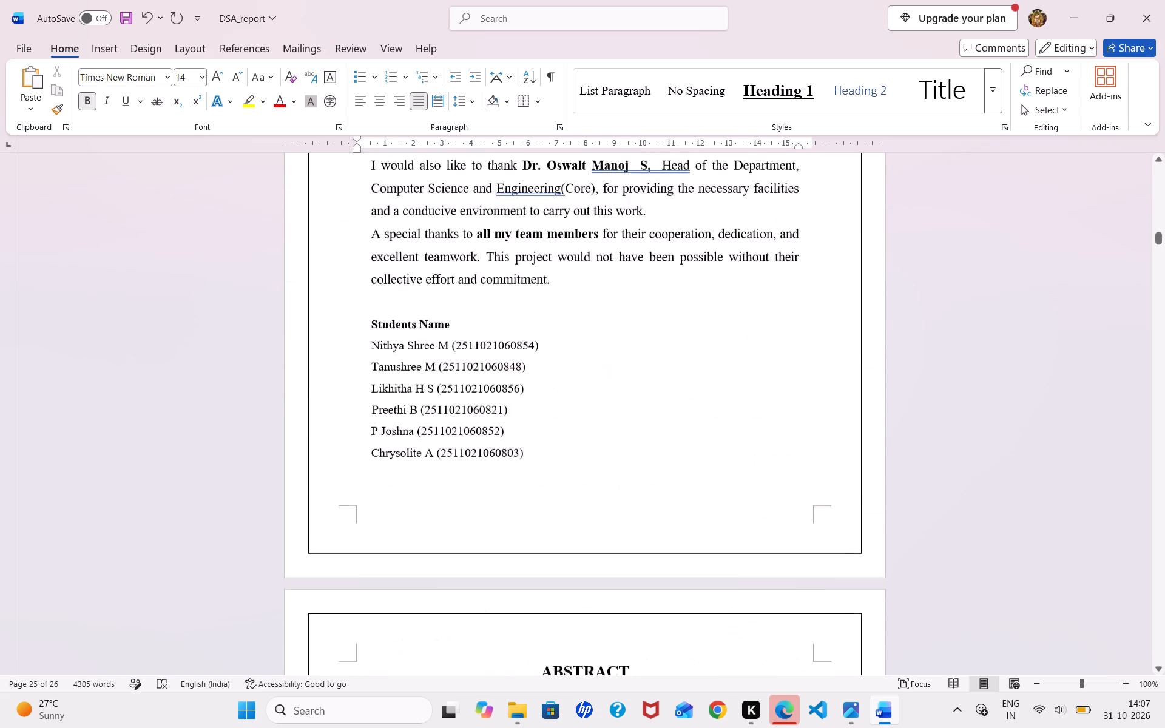
pyautogui.scroll(3, 427, 514)
pyautogui.scroll(-4, 427, 514)
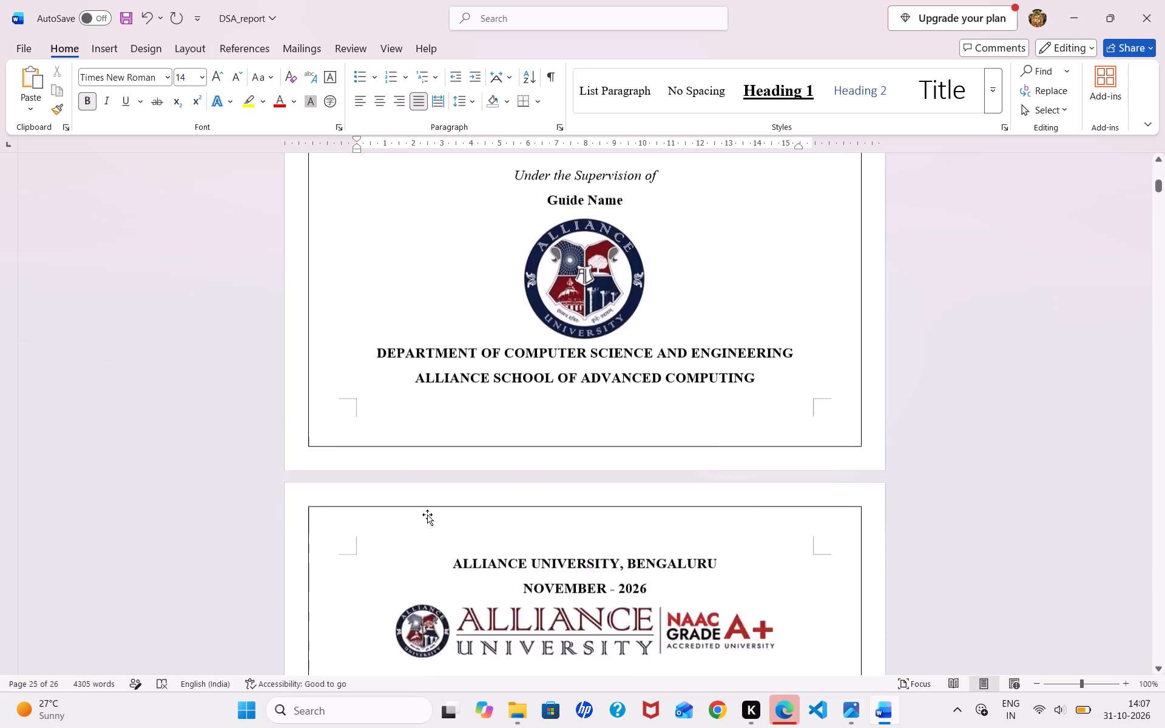
pyautogui.scroll(-4, 427, 514)
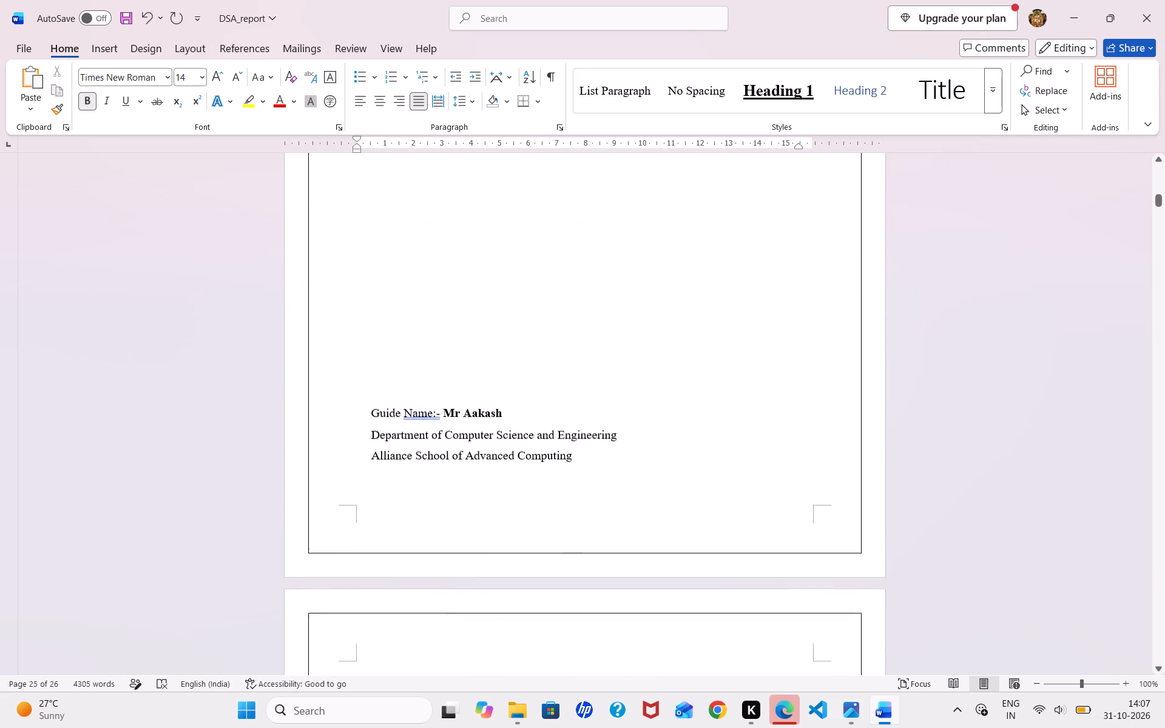
pyautogui.scroll(-8, 427, 514)
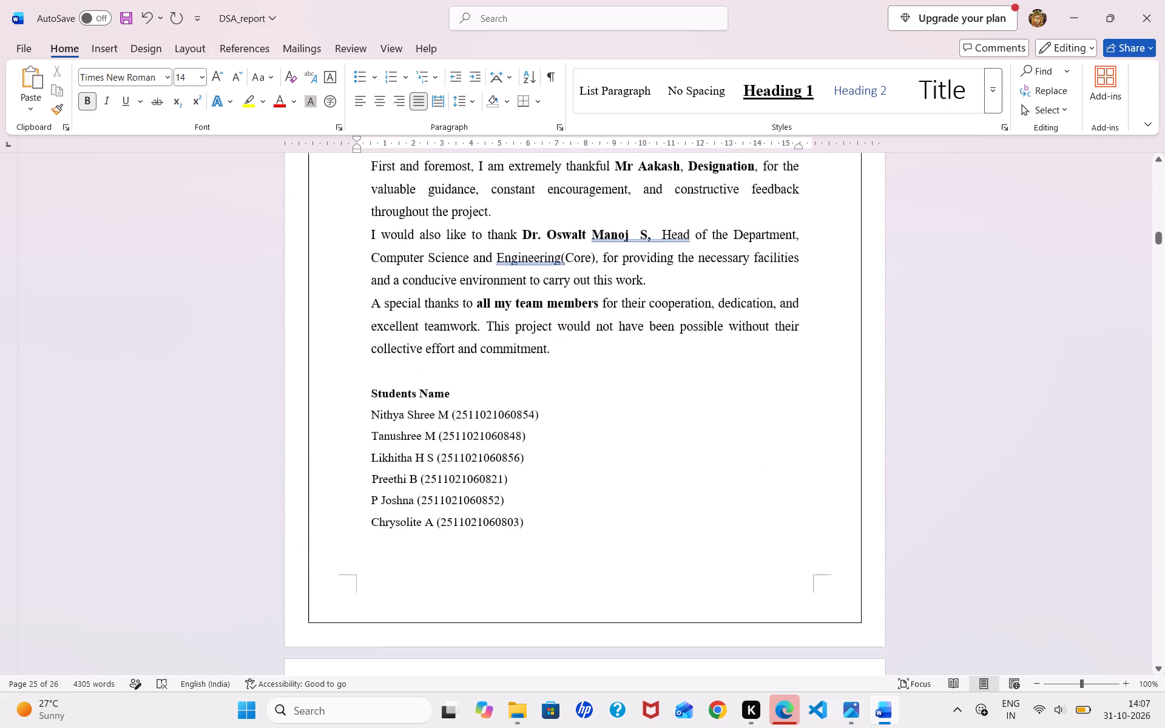
# Review the rest of the report from the abstract through the numbered sections and code listing to the last page.
pyautogui.scroll(-6, 427, 514)
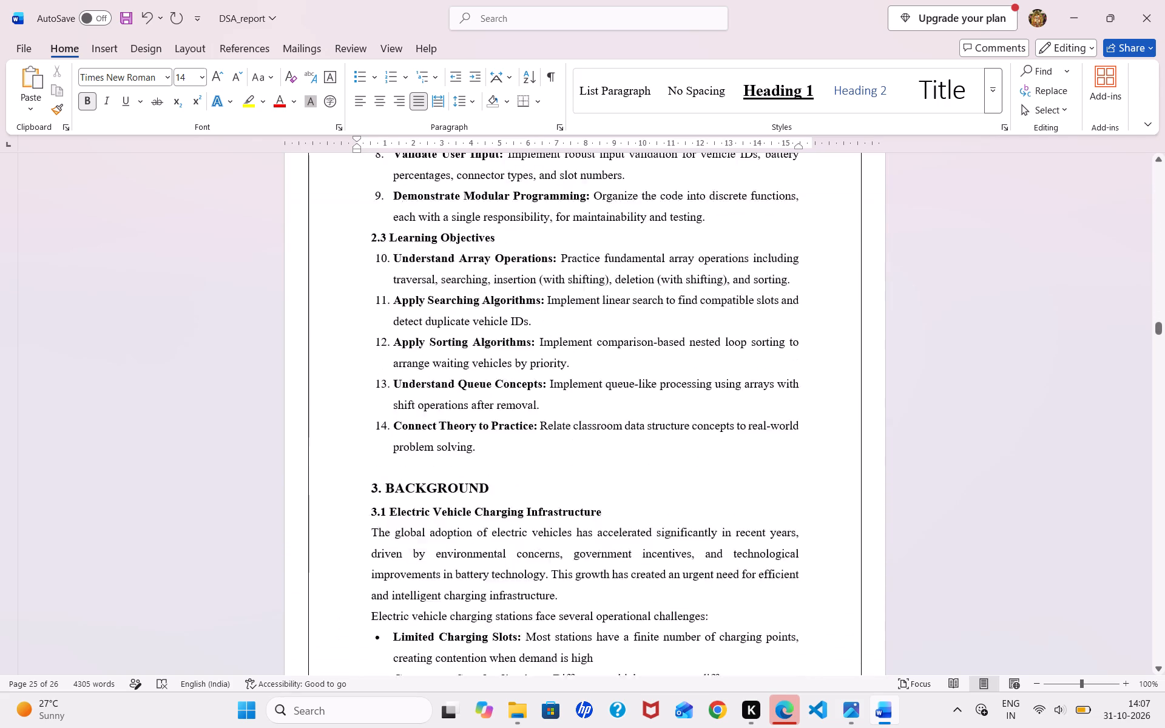
pyautogui.scroll(-5, 427, 514)
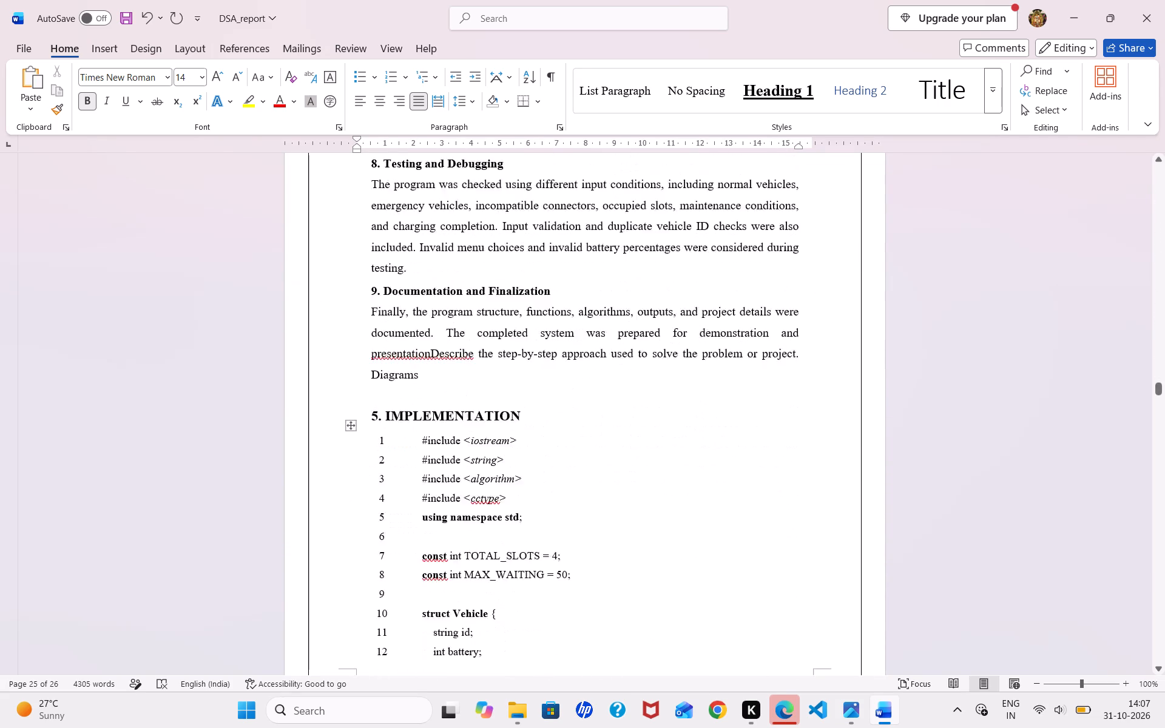
pyautogui.scroll(-5, 427, 514)
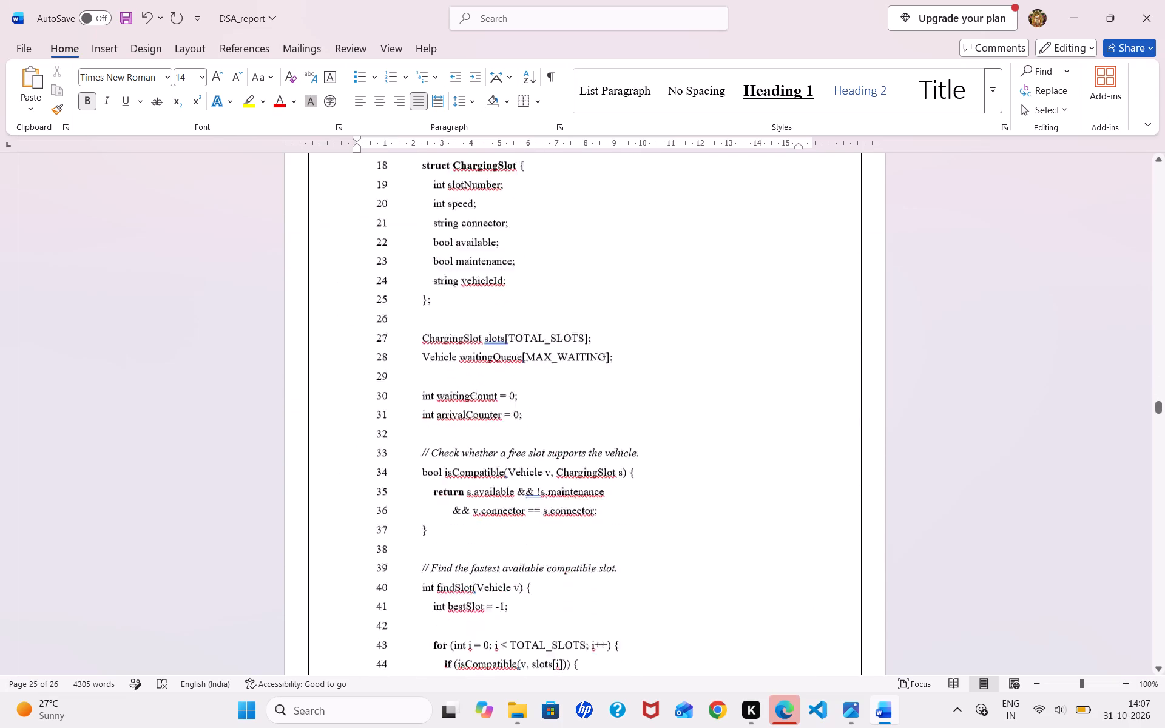
pyautogui.scroll(-4, 427, 514)
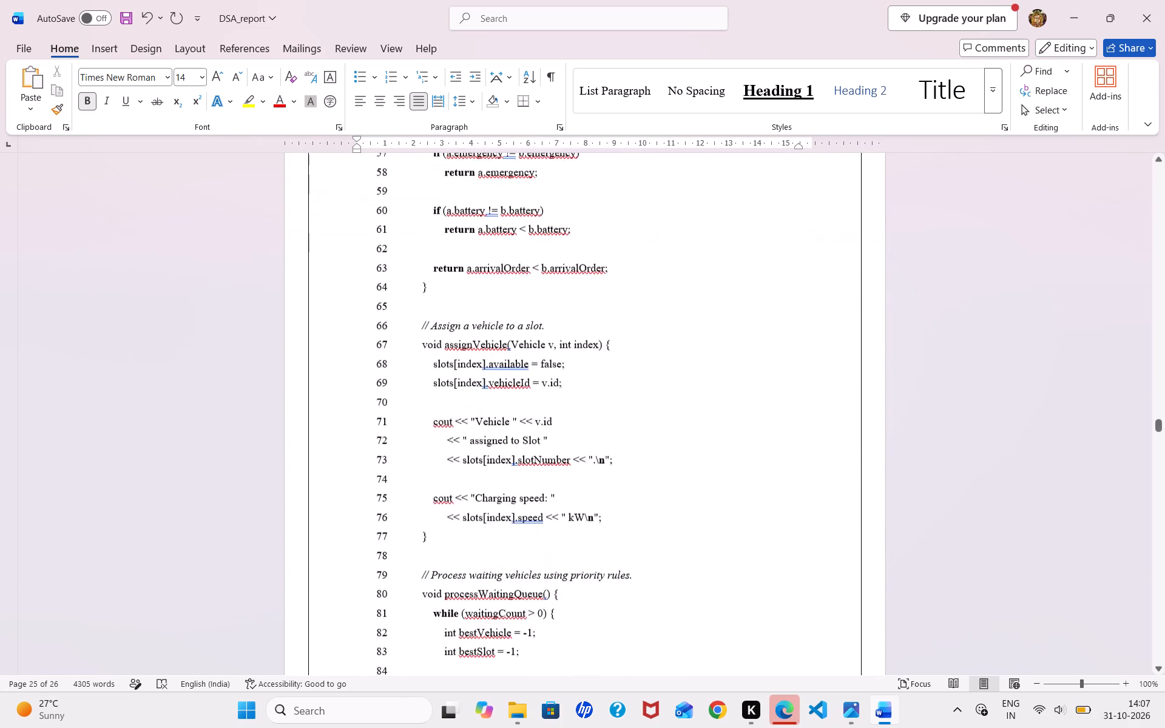
pyautogui.scroll(-11, 427, 514)
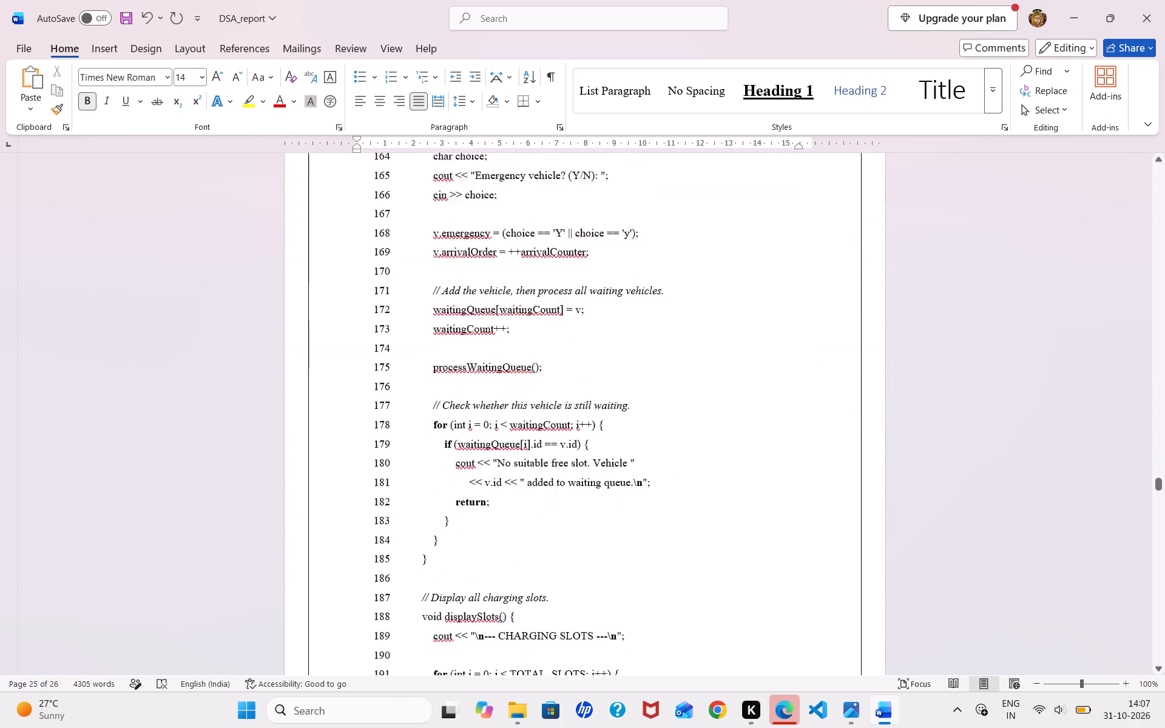
pyautogui.scroll(-3, 427, 514)
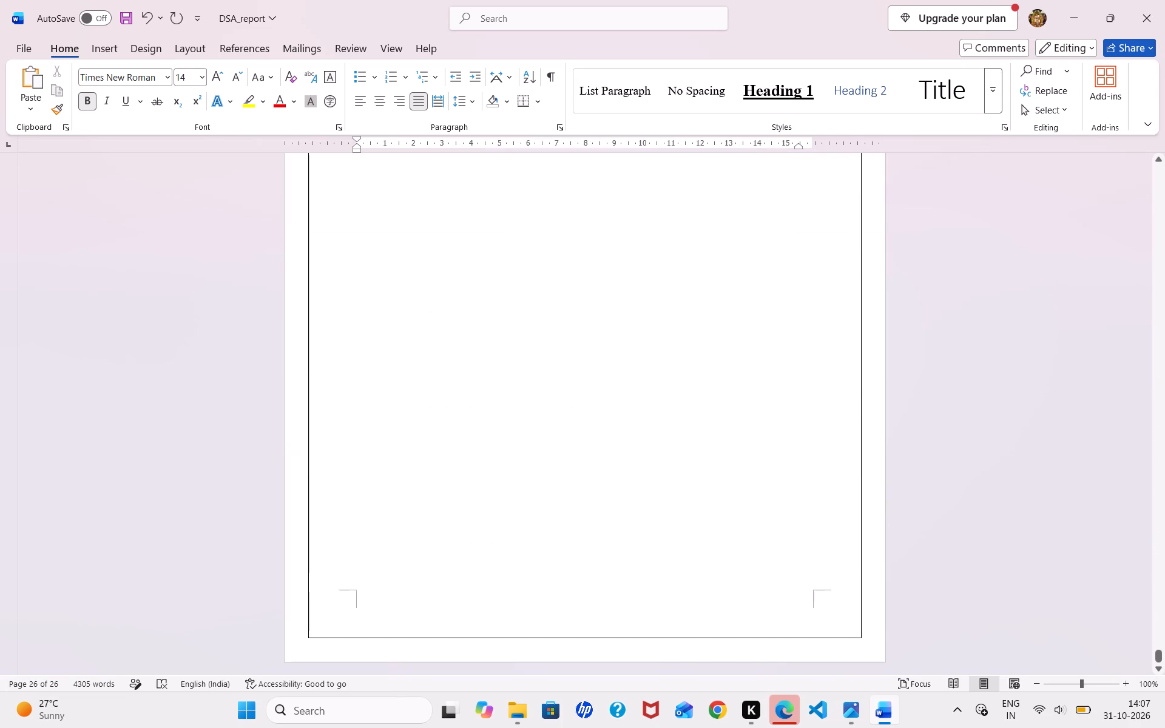
pyautogui.scroll(5, 427, 514)
# Check the report in the print preview and return to the document.
pyautogui.hotkey('ctrl', 'p')
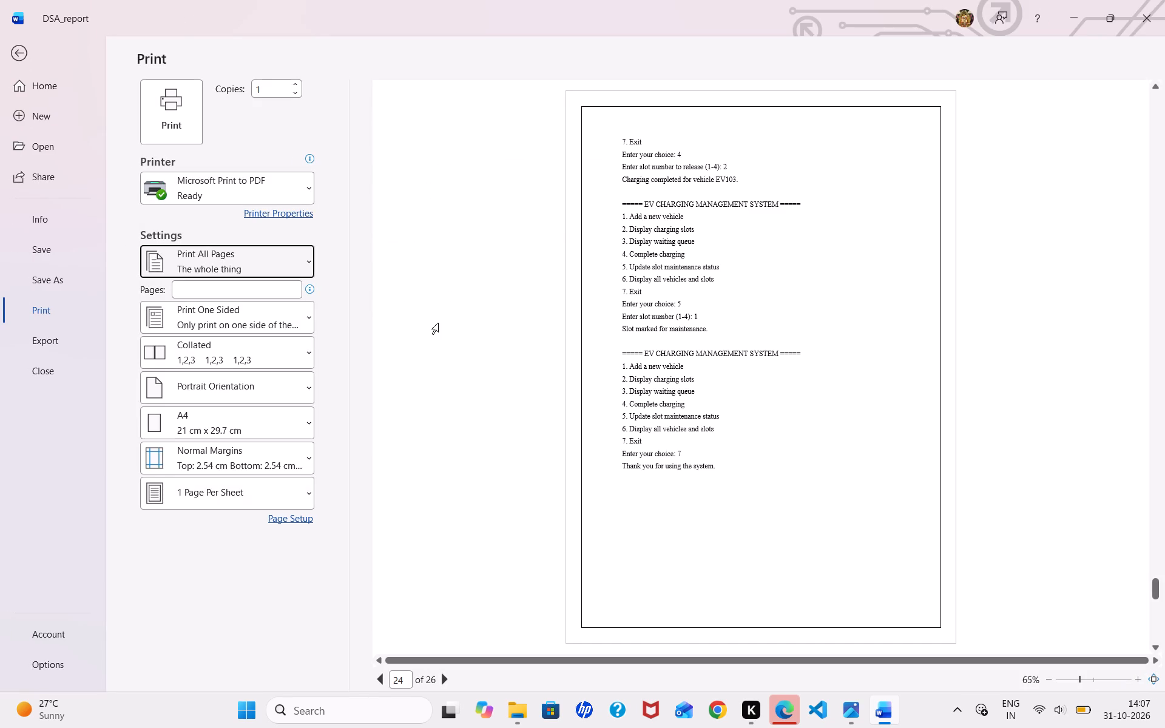
pyautogui.click(11, 49)
# Examine the closing pages of the report, covering the program output, conclusion and references.
pyautogui.scroll(-2, 413, 284)
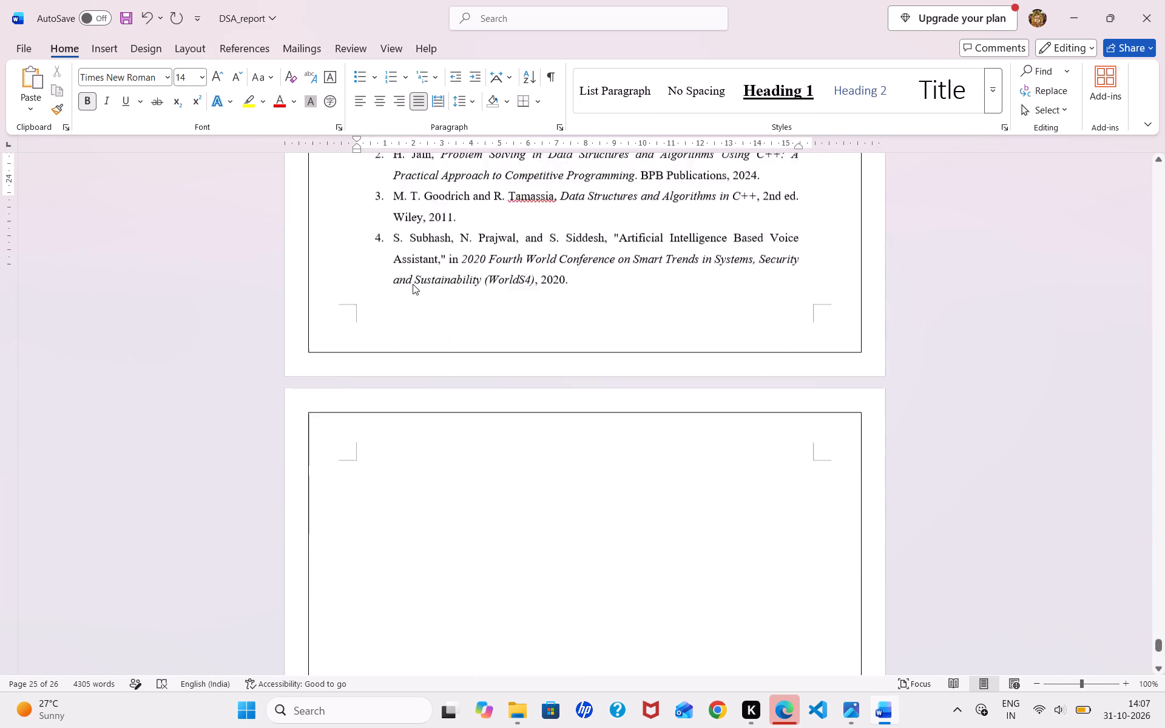
pyautogui.scroll(-3, 413, 284)
pyautogui.scroll(10, 413, 284)
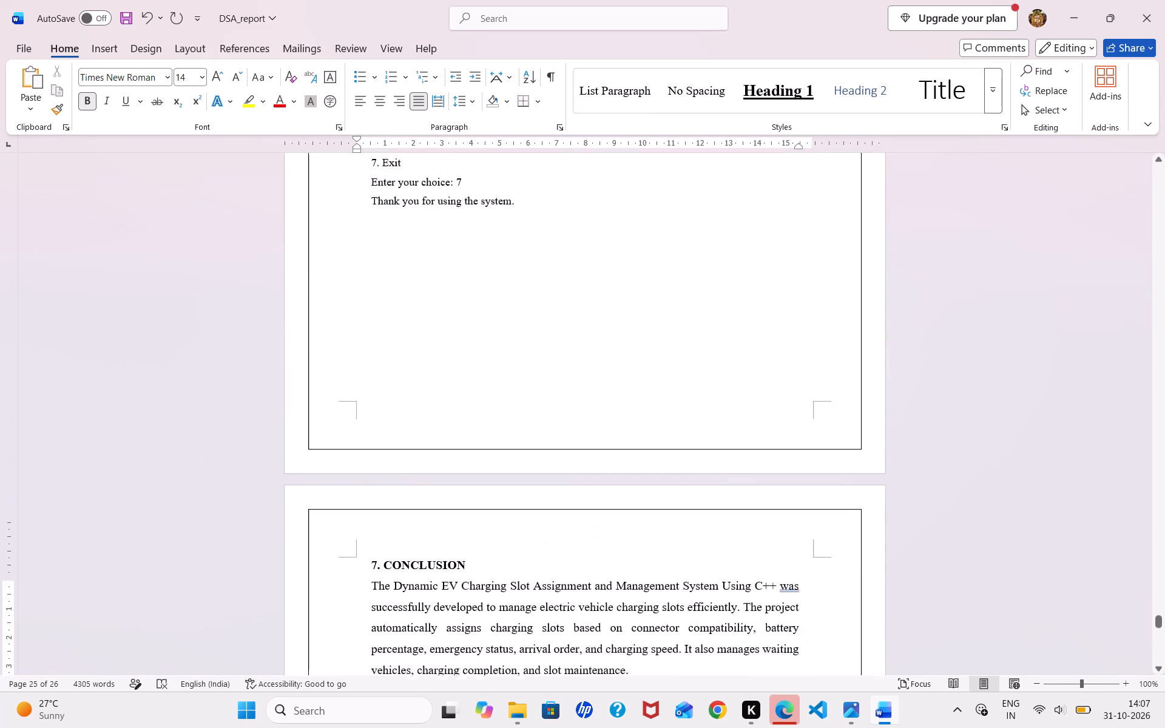
pyautogui.scroll(2, 413, 284)
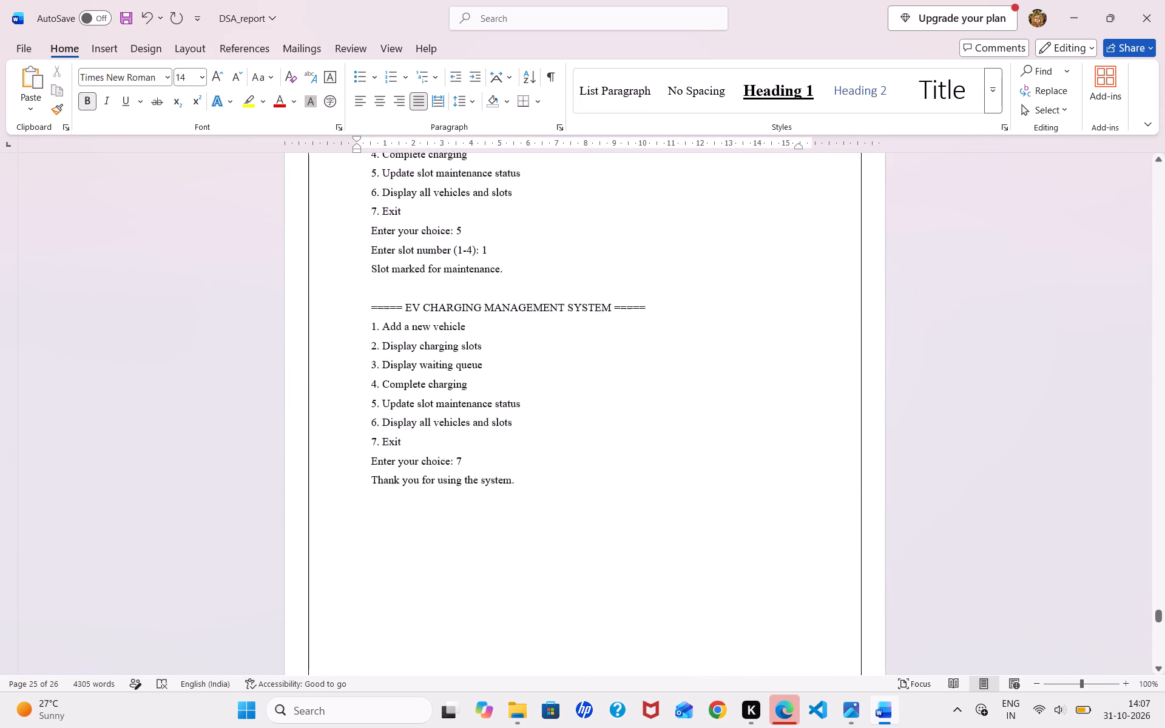
pyautogui.scroll(-1, 413, 284)
pyautogui.scroll(2, 413, 284)
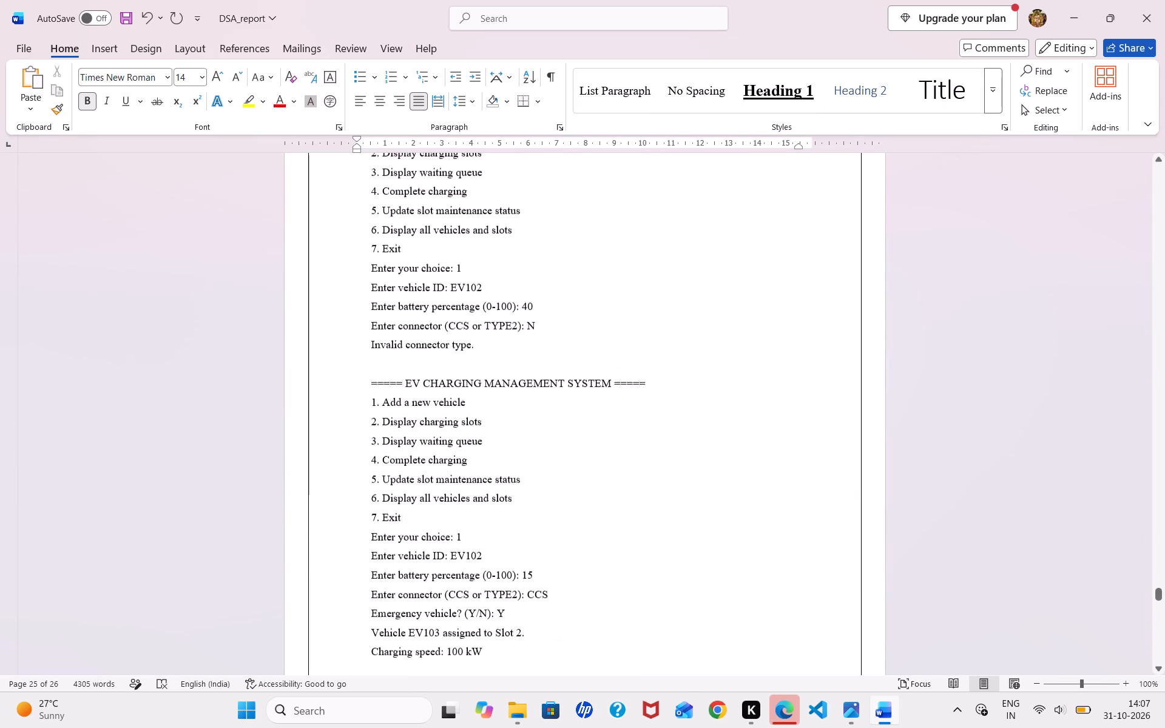
pyautogui.scroll(1, 413, 284)
pyautogui.scroll(-13, 413, 284)
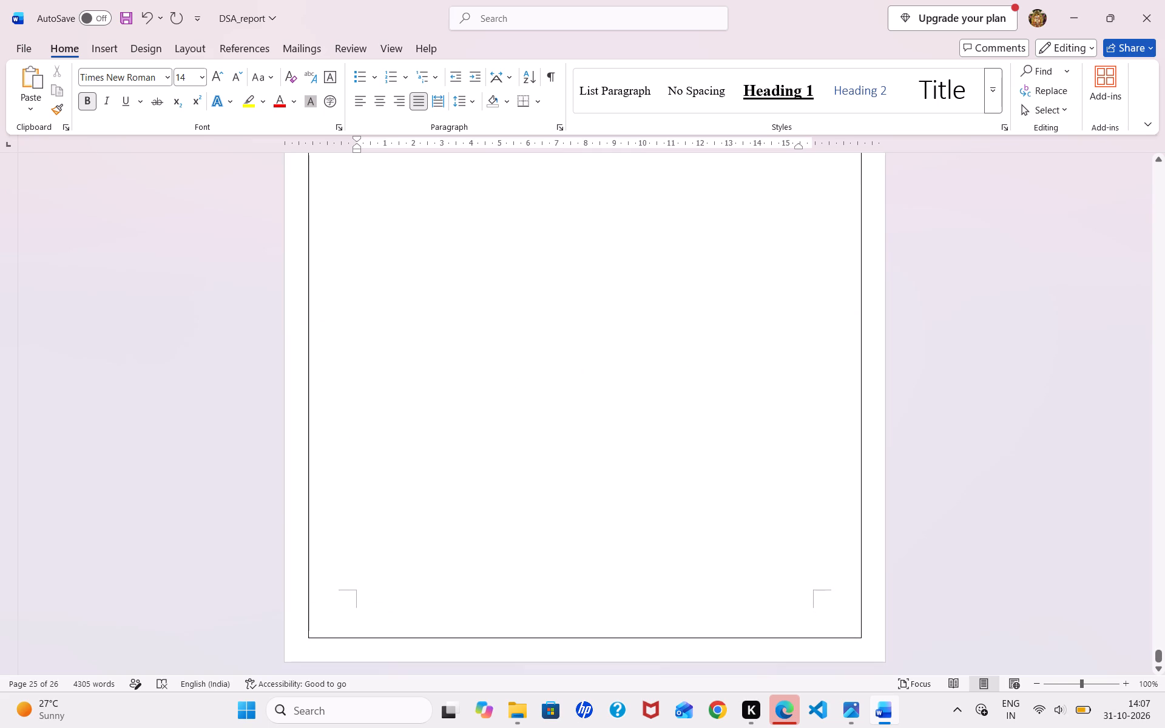
# Examine the layout of all report pages together at 10% zoom, then return to a readable view of the references.
pyautogui.keyDown('ctrl'); pyautogui.scroll(-8, 413, 284); pyautogui.keyUp('ctrl')
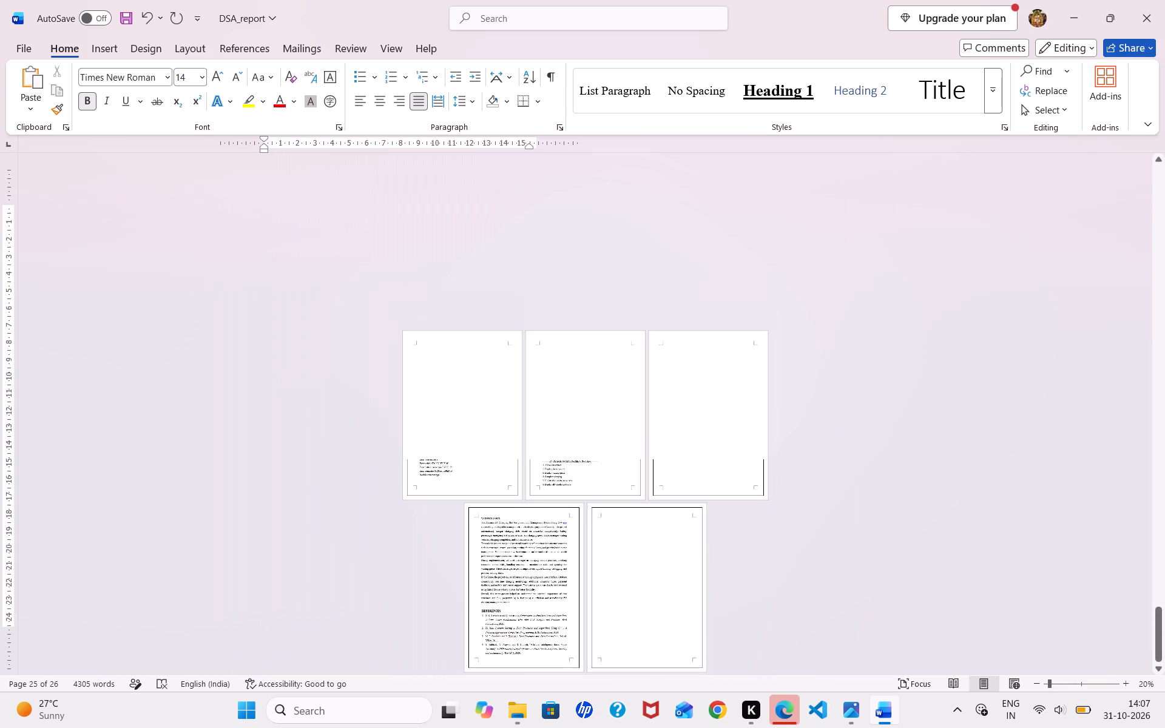
pyautogui.keyDown('ctrl'); pyautogui.scroll(-3, 413, 284); pyautogui.keyUp('ctrl')
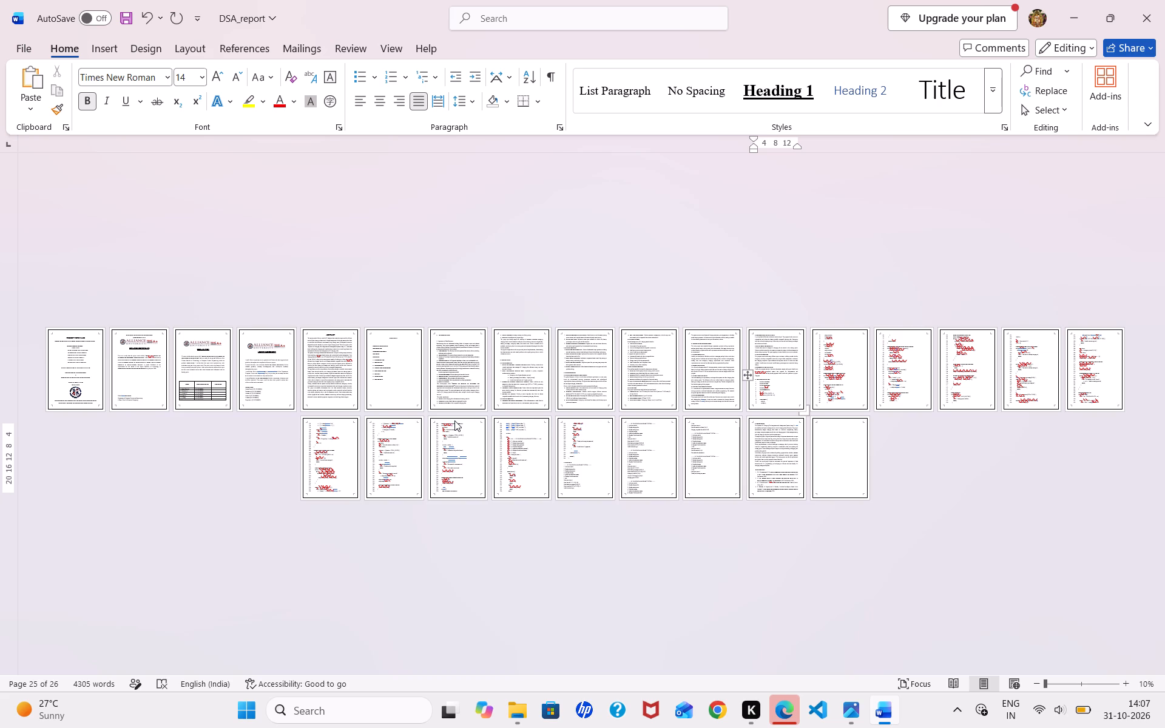
pyautogui.scroll(-1, 792, 434)
pyautogui.keyDown('ctrl'); pyautogui.scroll(-6, 792, 434); pyautogui.keyUp('ctrl')
pyautogui.keyDown('ctrl'); pyautogui.scroll(18, 792, 434); pyautogui.keyUp('ctrl')
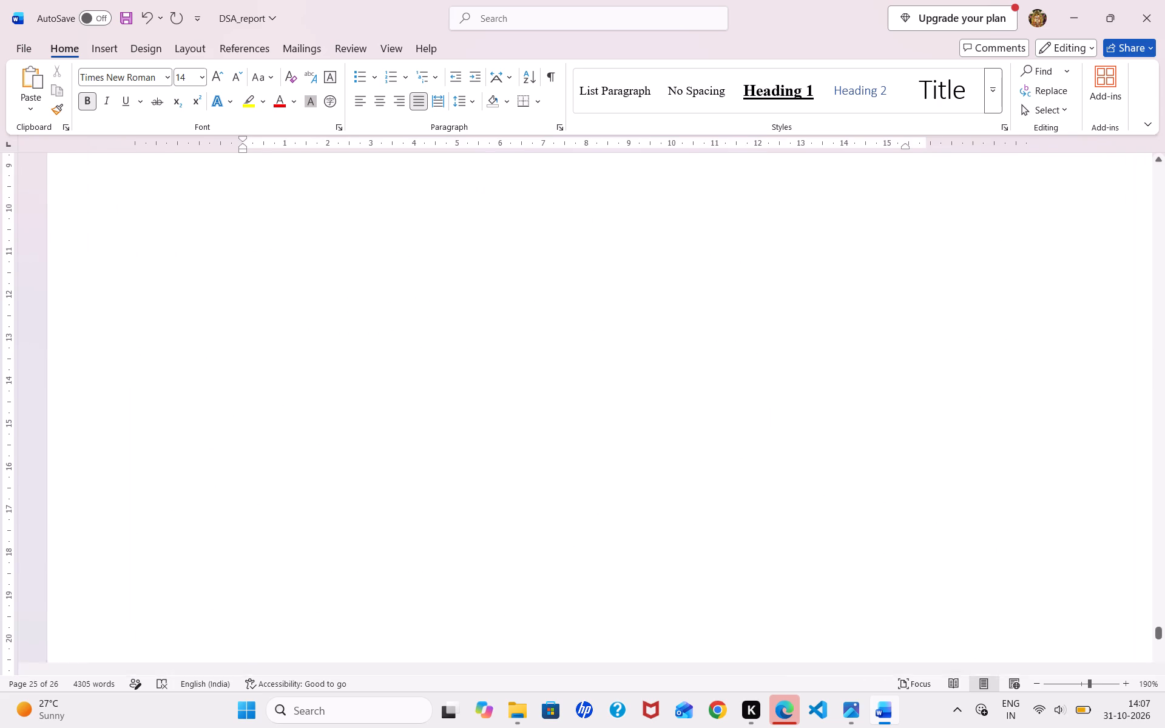
pyautogui.keyDown('ctrl'); pyautogui.scroll(-6, 792, 434); pyautogui.keyUp('ctrl')
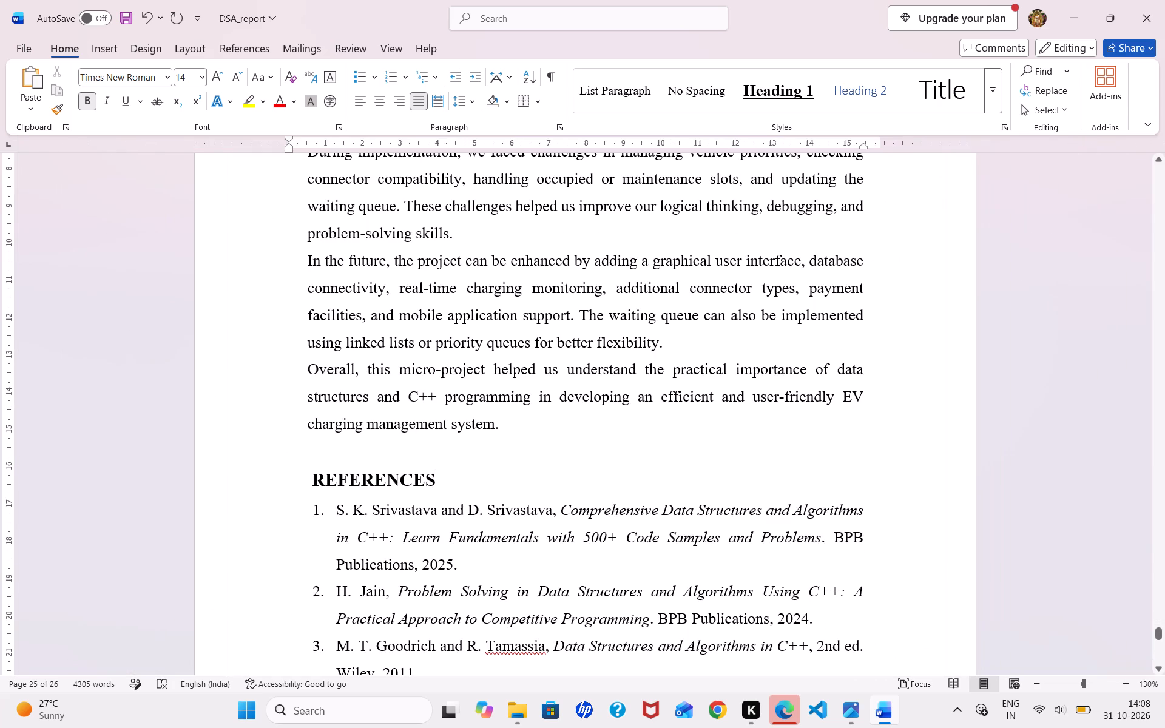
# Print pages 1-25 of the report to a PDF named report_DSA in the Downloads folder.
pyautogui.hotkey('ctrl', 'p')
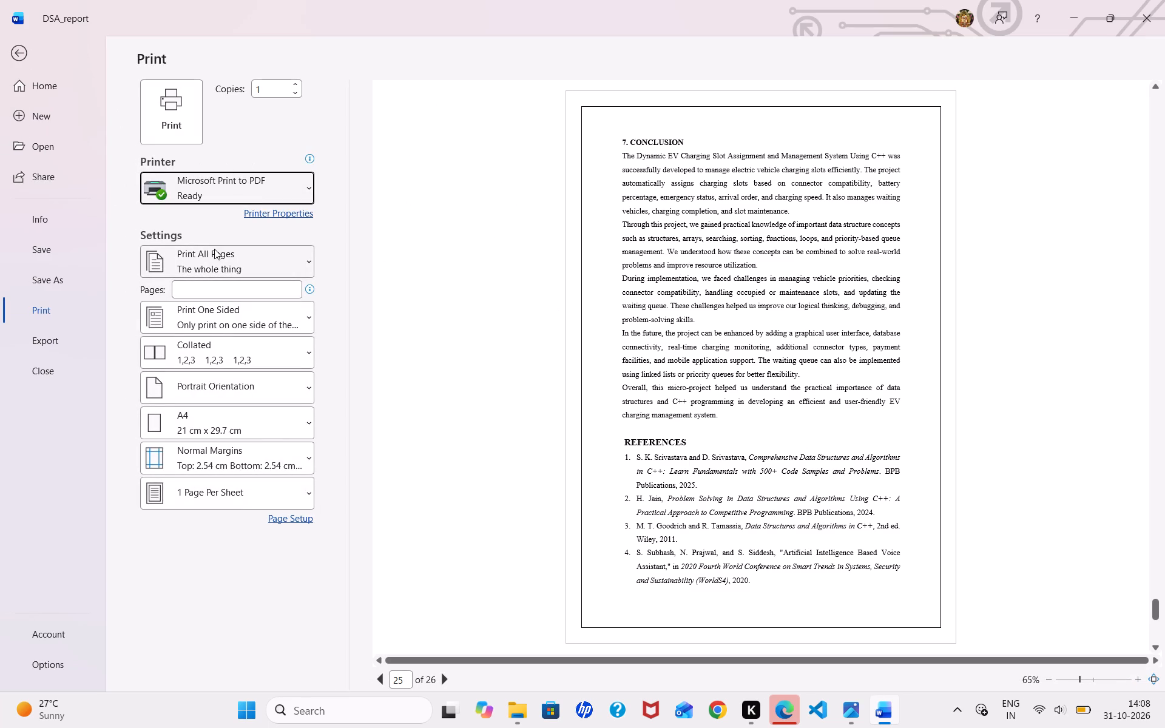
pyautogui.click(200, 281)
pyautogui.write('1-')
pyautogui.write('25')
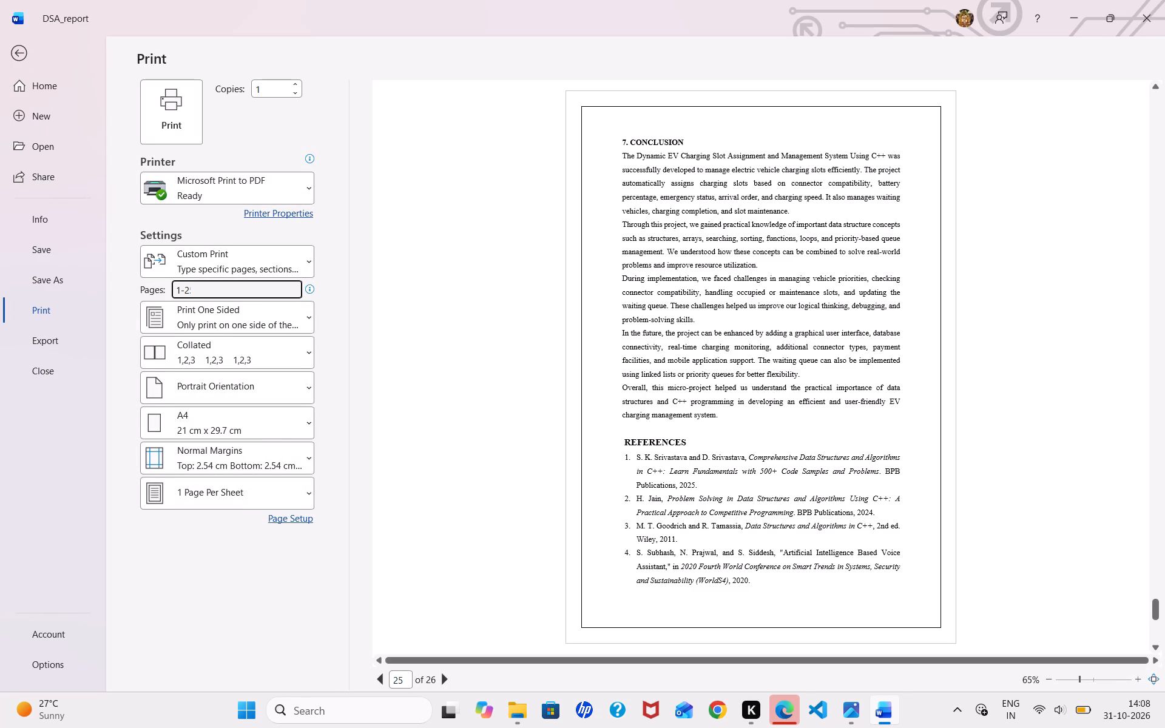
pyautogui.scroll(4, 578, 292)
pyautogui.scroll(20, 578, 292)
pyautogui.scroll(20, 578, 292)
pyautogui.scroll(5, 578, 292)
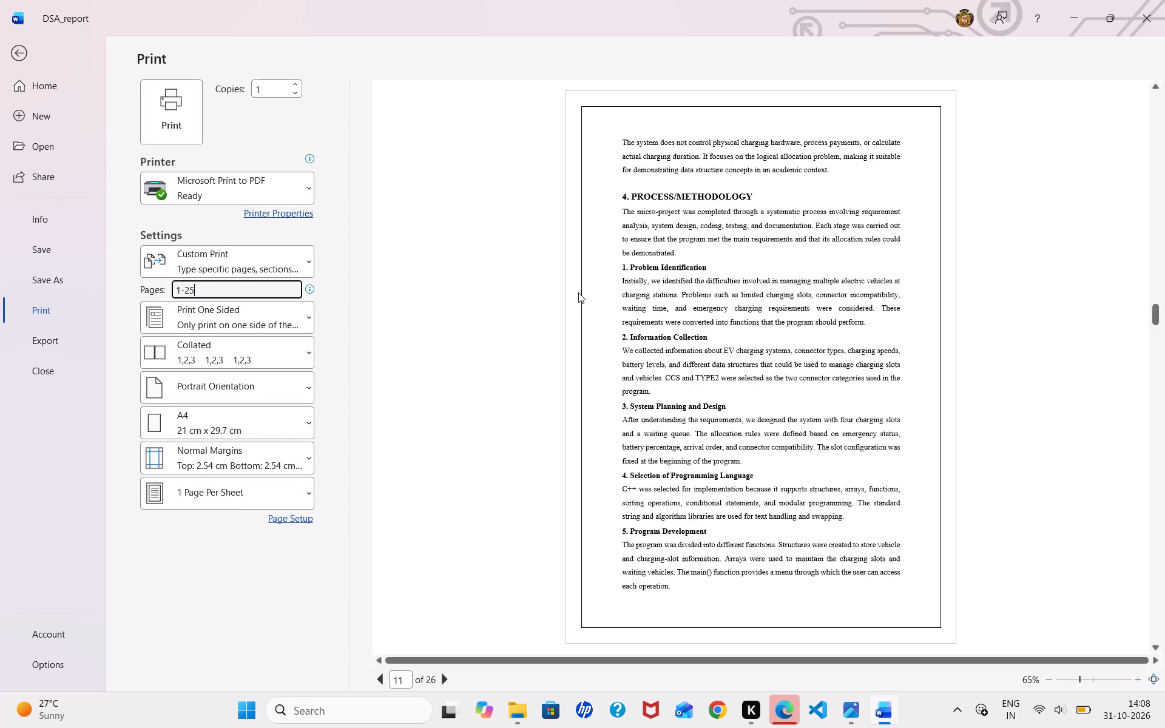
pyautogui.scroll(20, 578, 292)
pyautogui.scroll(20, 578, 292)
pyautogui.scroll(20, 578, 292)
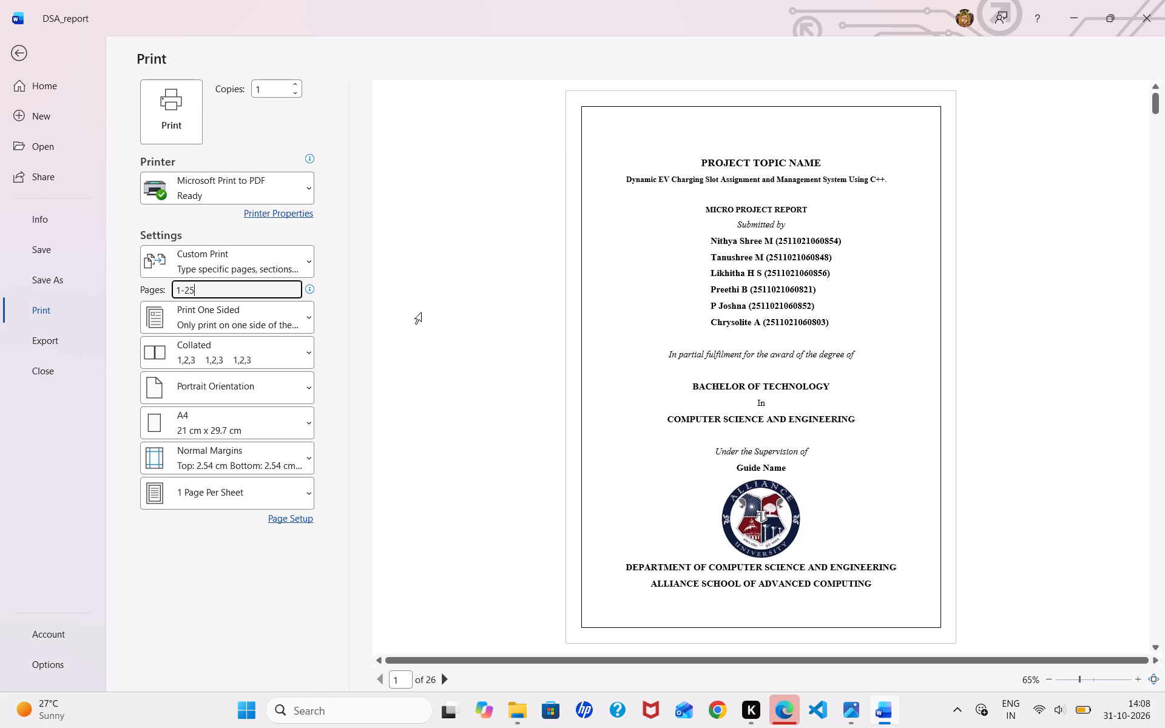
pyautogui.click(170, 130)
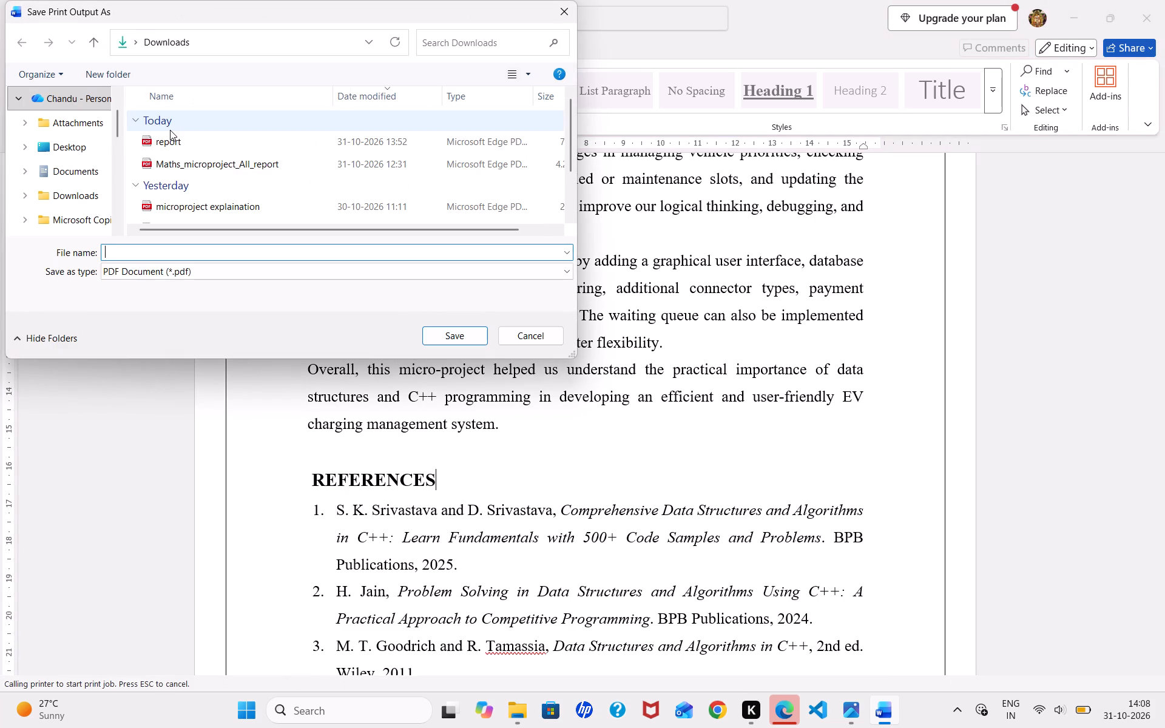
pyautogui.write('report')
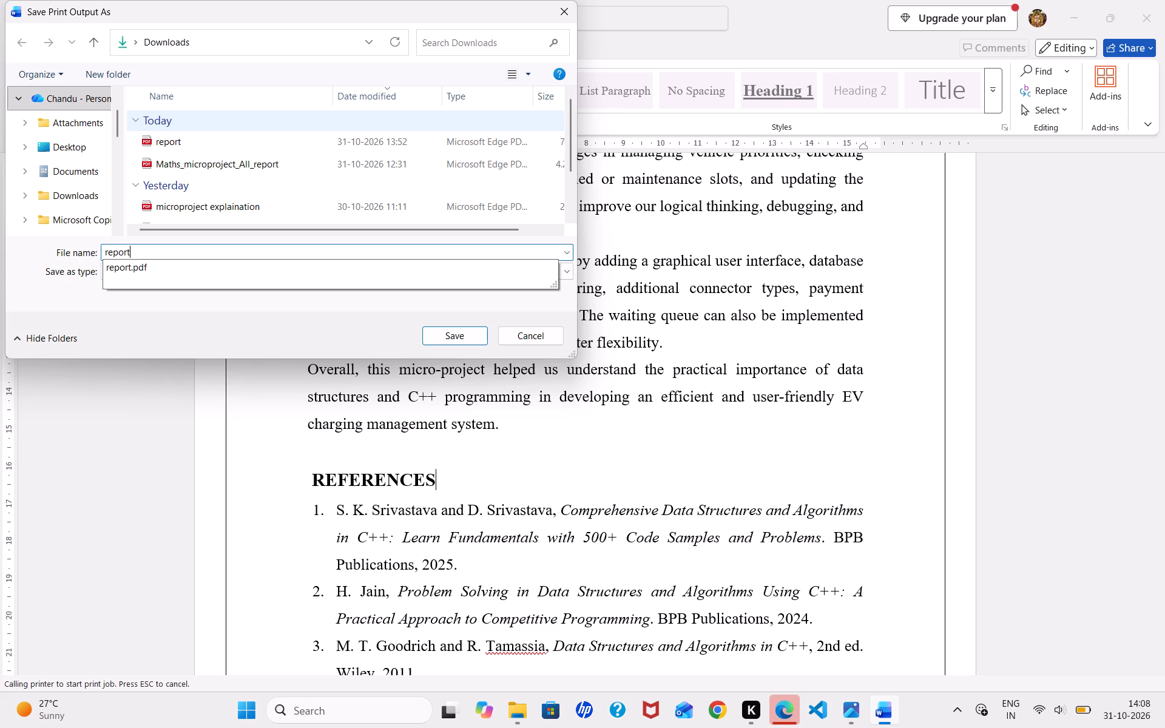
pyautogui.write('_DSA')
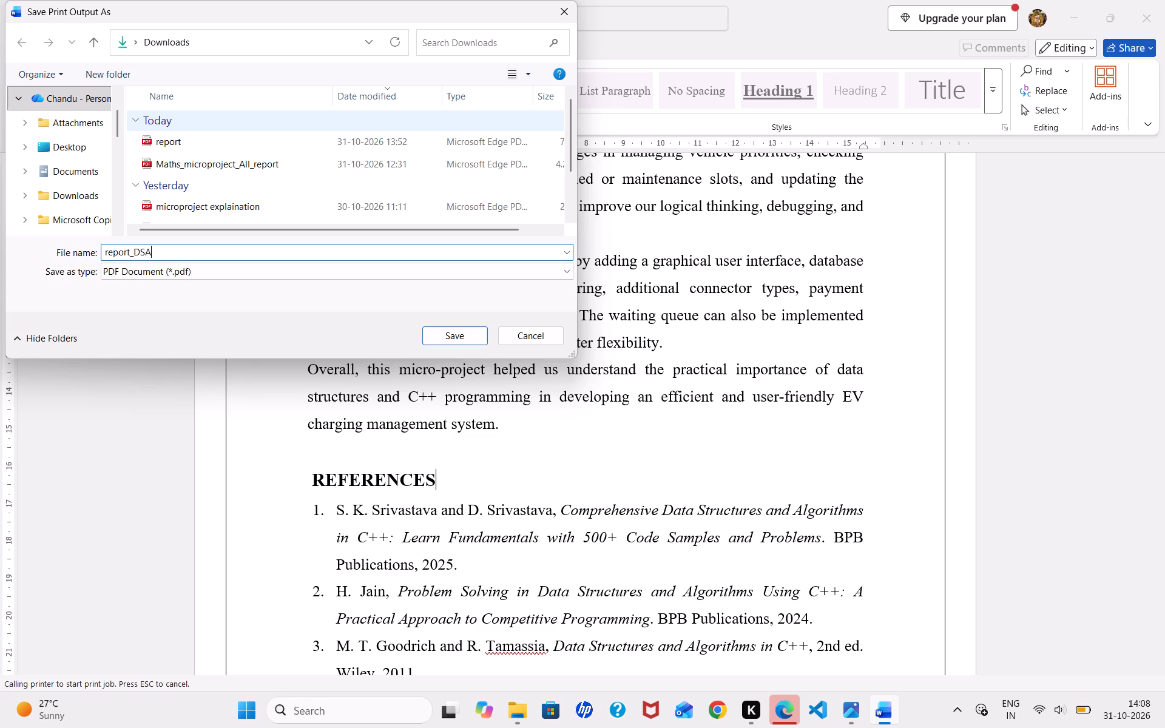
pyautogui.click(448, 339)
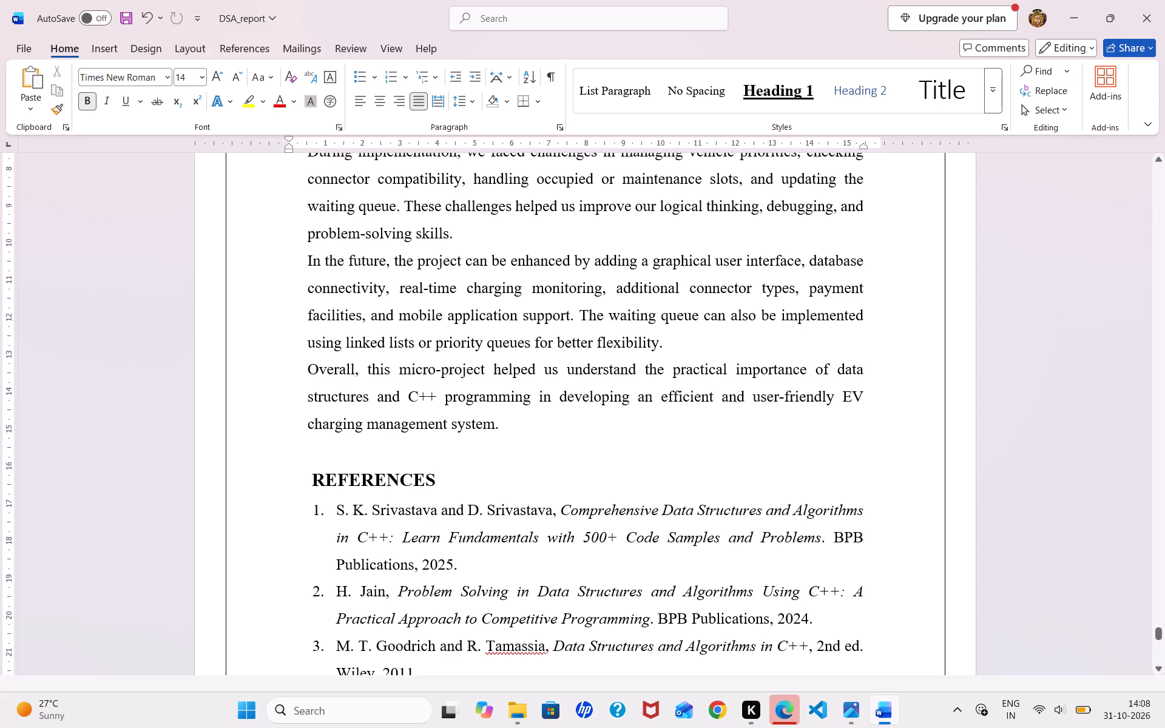
# Open report_DSA from the Downloads folder in File Explorer and review its pages from the cover through the references.
pyautogui.click(518, 710)
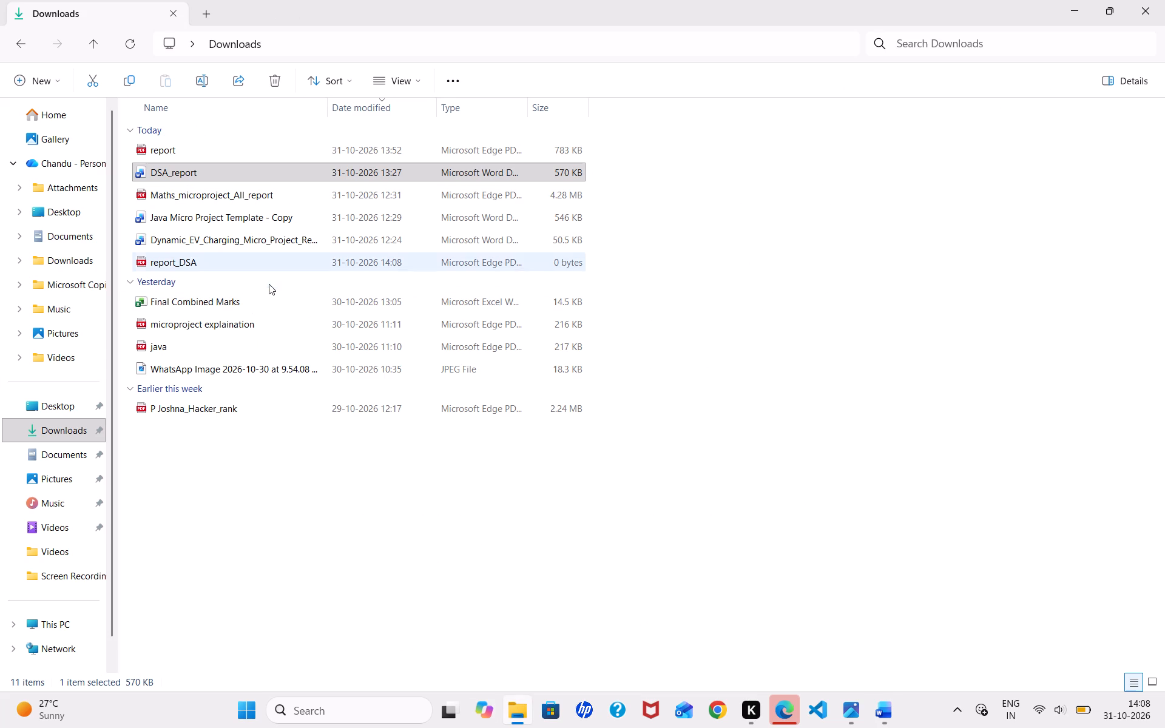
pyautogui.doubleClick(222, 265)
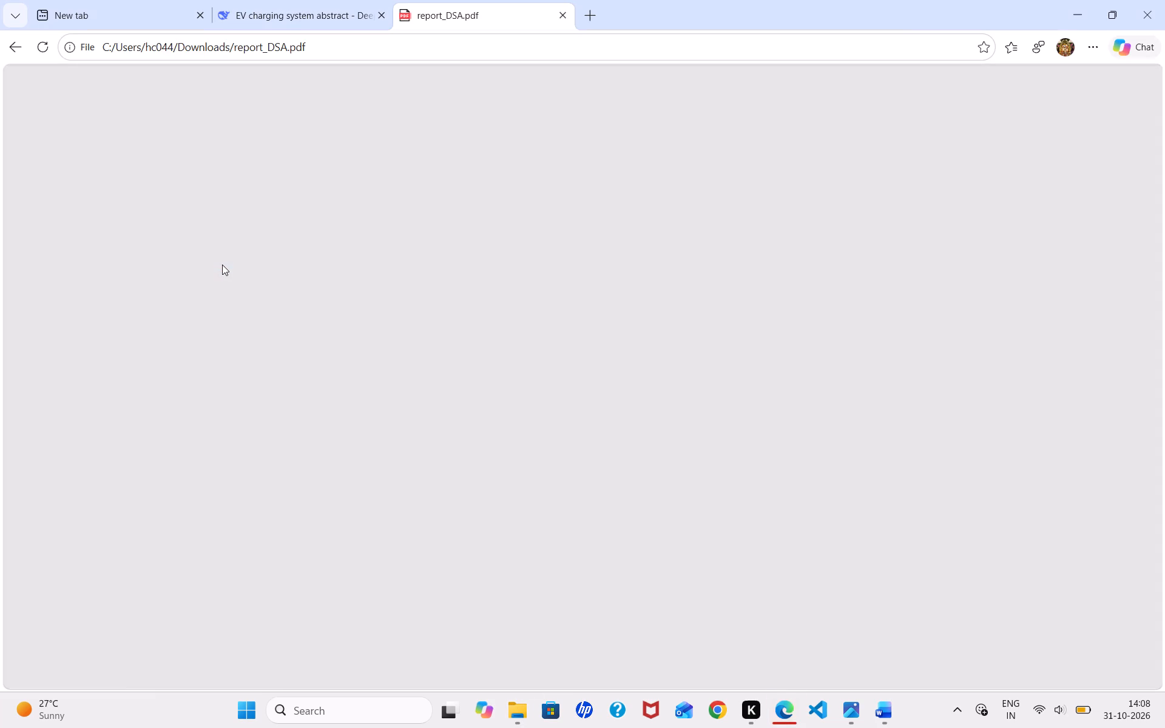
pyautogui.click(682, 412)
pyautogui.scroll(-20, 682, 412)
pyautogui.scroll(-16, 682, 412)
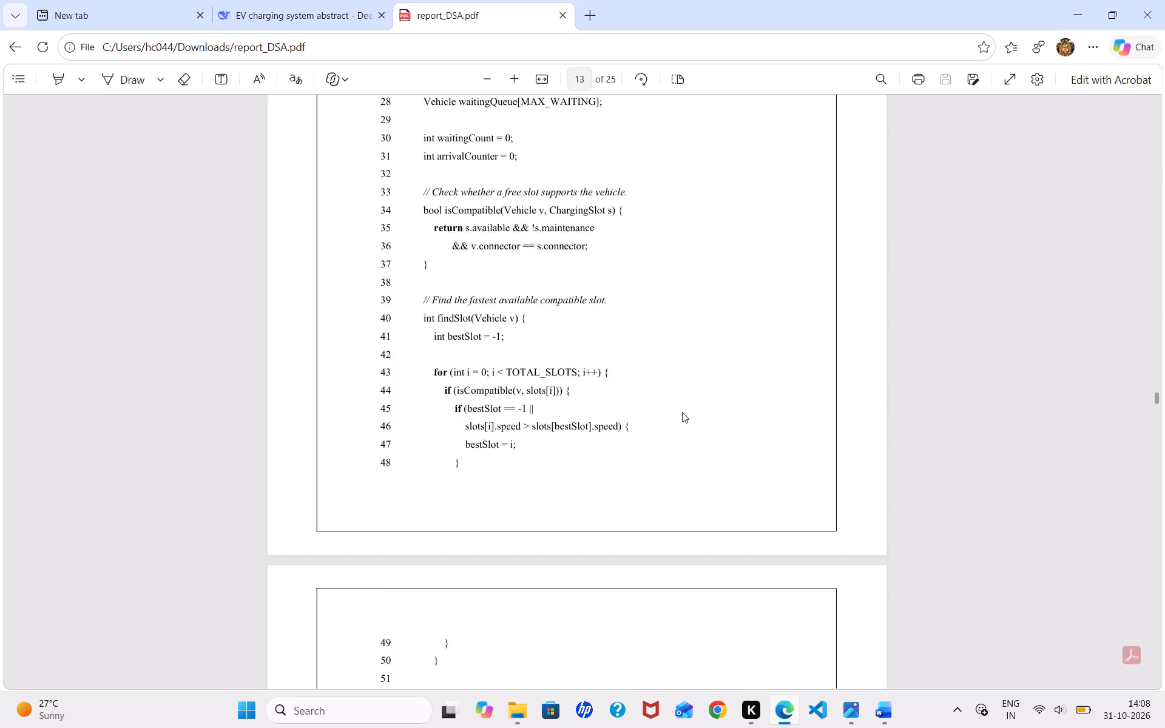
pyautogui.scroll(-17, 682, 412)
pyautogui.scroll(-4, 682, 412)
pyautogui.scroll(20, 682, 412)
pyautogui.scroll(2, 682, 412)
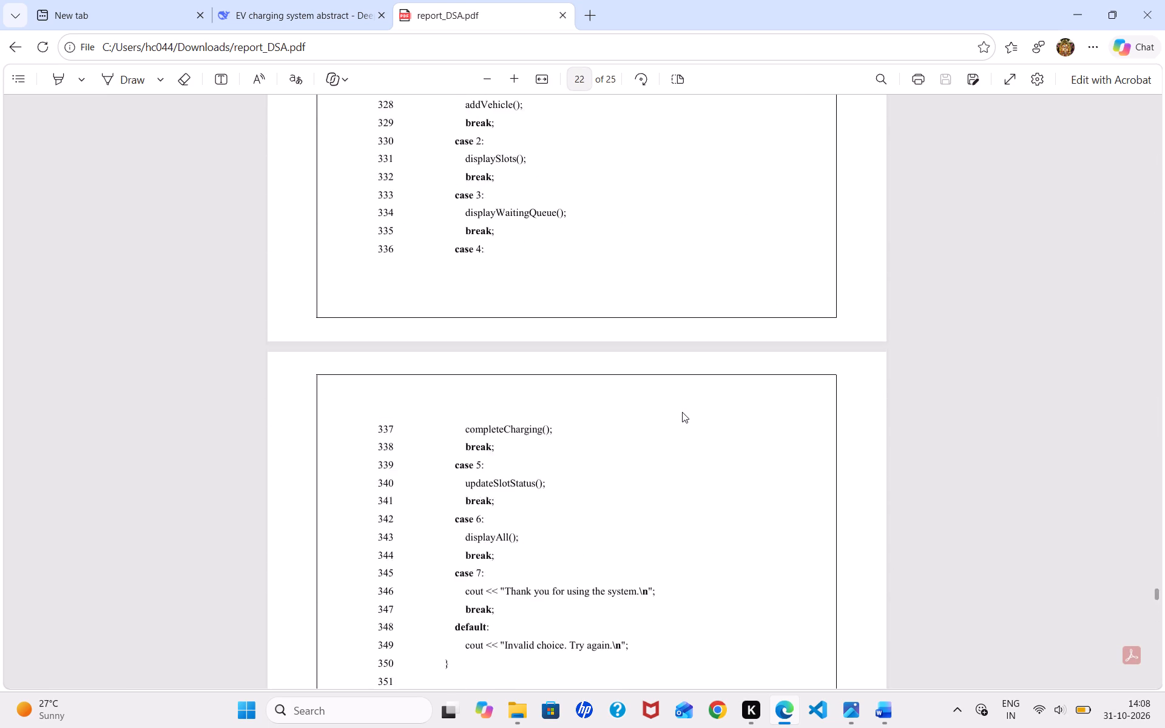
pyautogui.scroll(20, 682, 412)
pyautogui.scroll(20, 682, 412)
pyautogui.scroll(20, 682, 412)
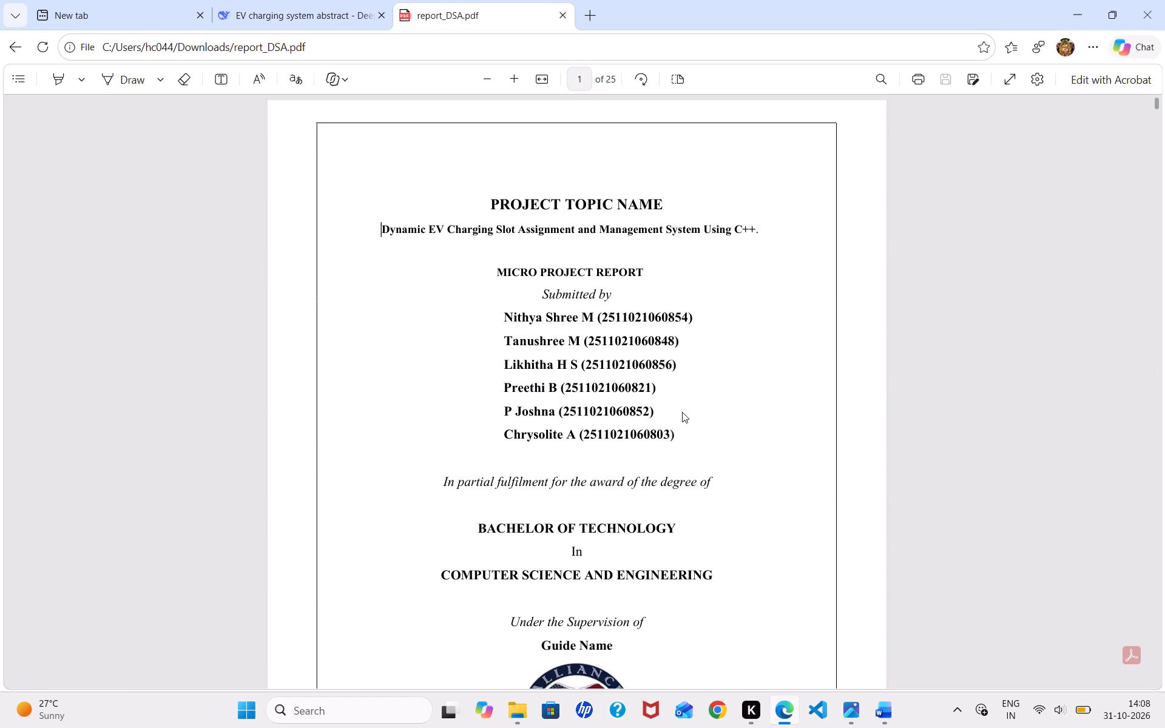
pyautogui.scroll(-9, 682, 412)
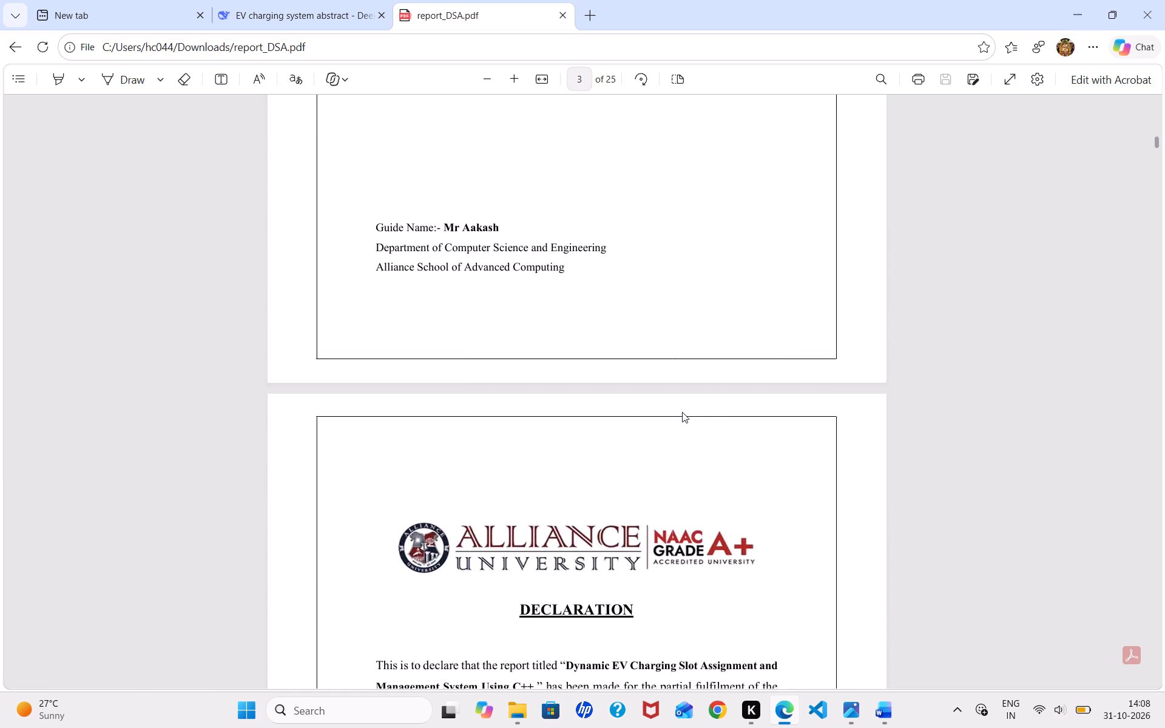
pyautogui.scroll(-13, 682, 412)
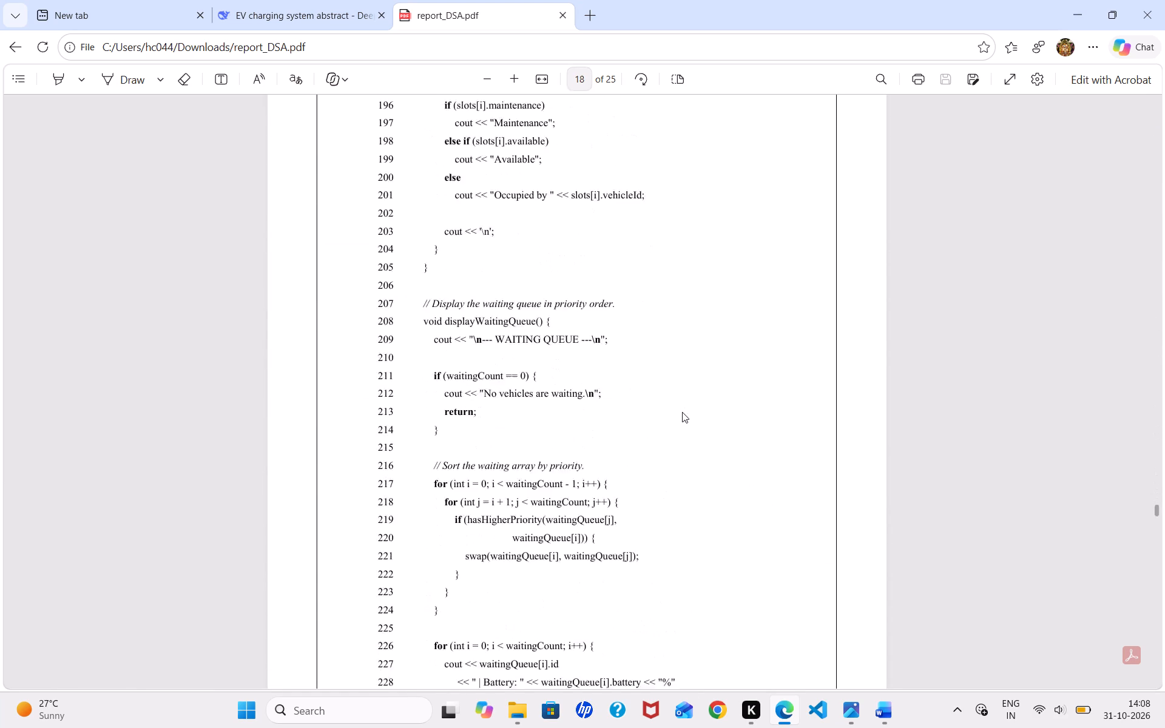
pyautogui.scroll(-18, 682, 412)
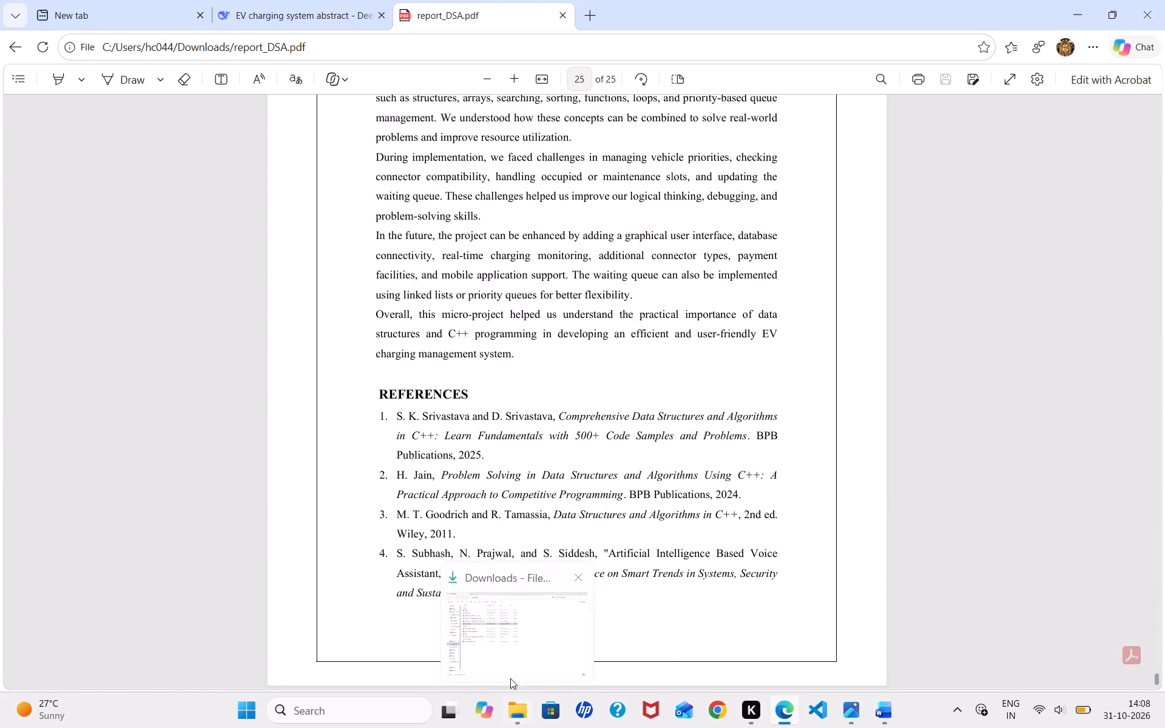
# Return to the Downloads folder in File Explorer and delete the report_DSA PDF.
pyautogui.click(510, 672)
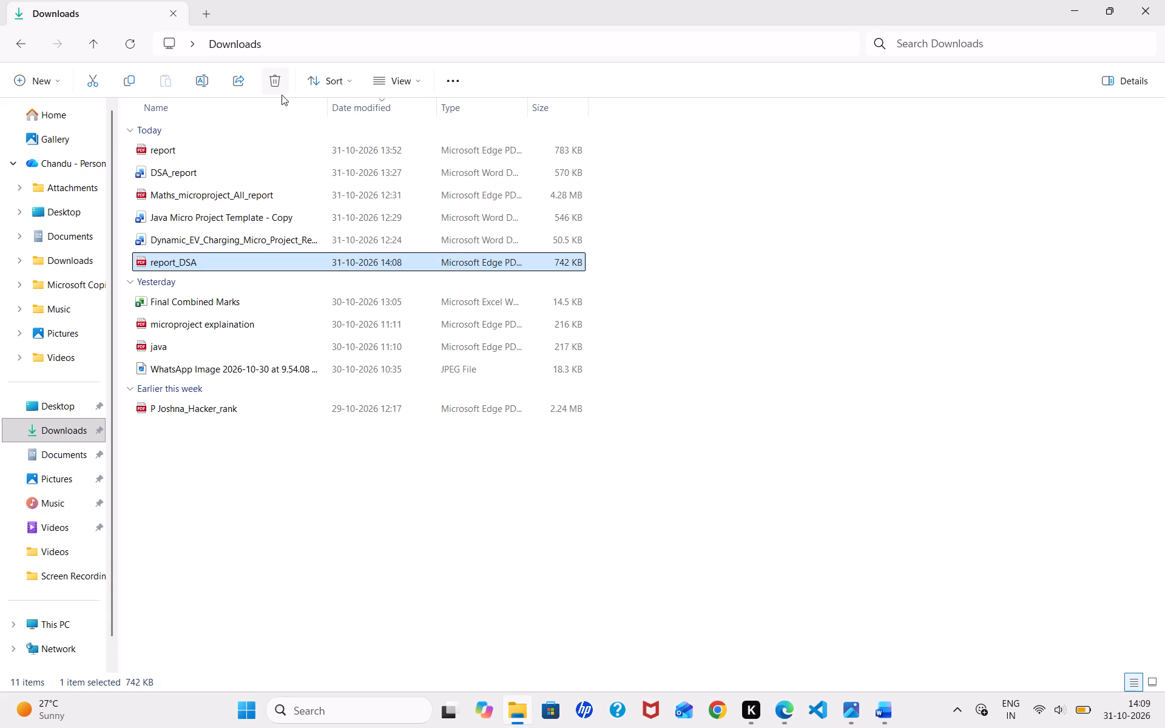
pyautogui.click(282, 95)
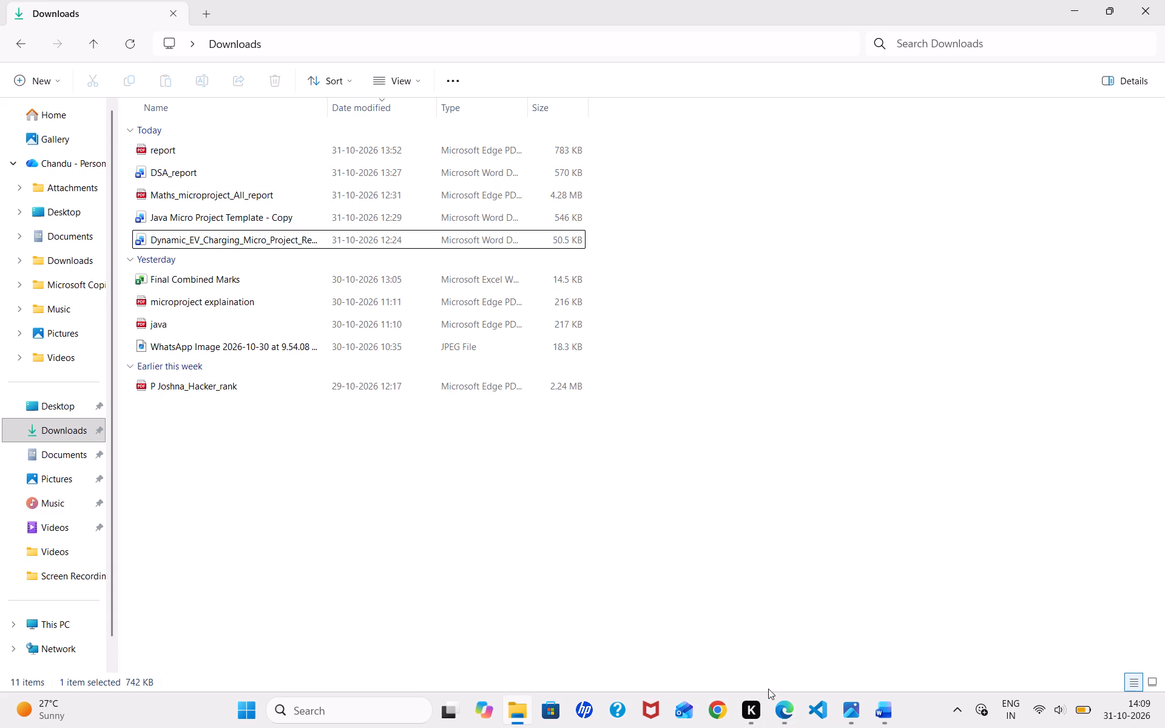
# Switch back to the report in Word and insert centred page numbers at the bottom of the pages in the Plain Number 2 style.
pyautogui.click(880, 713)
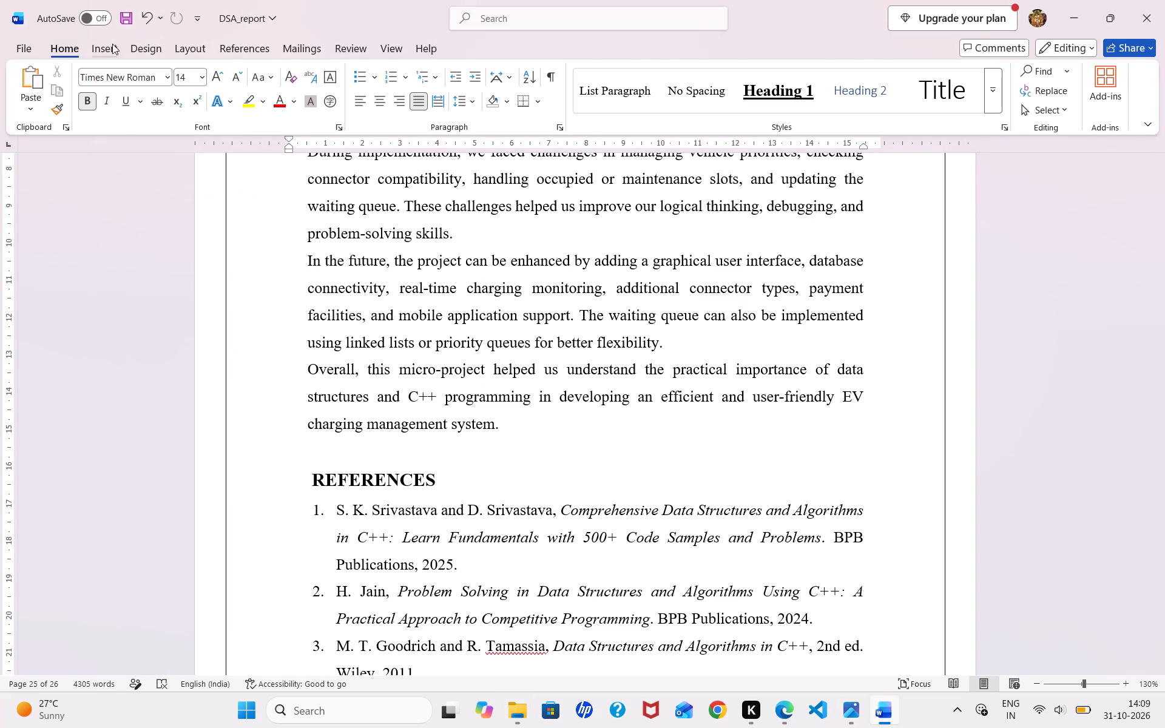
pyautogui.click(112, 44)
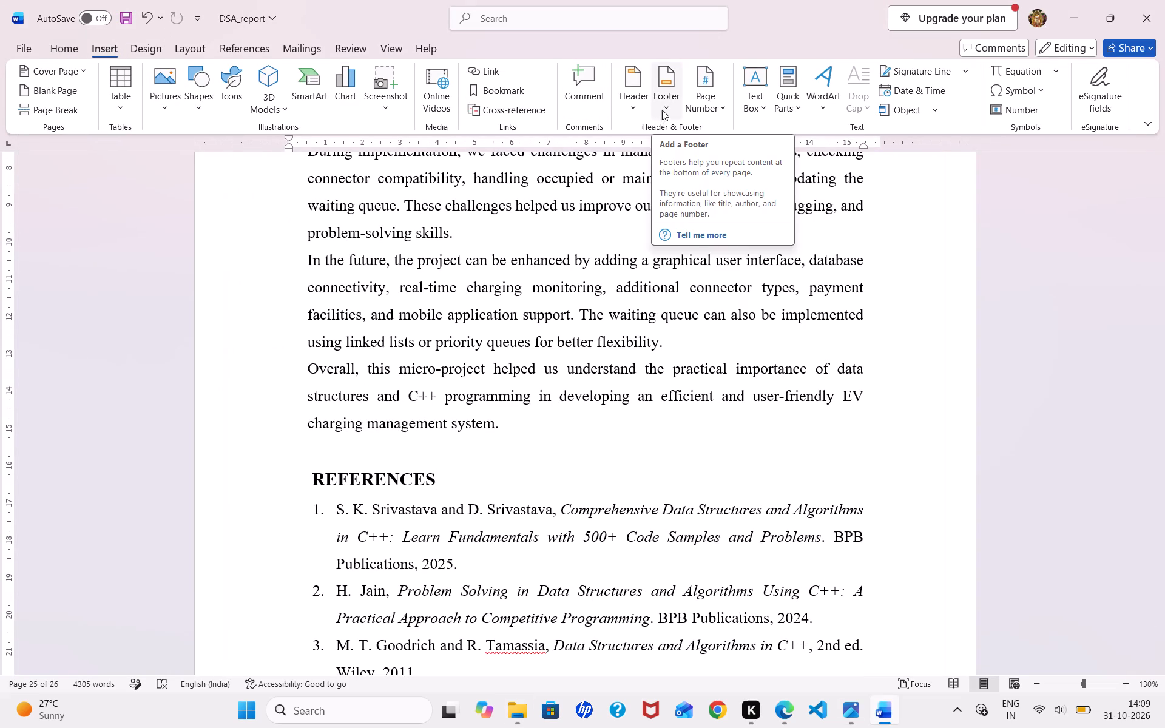
pyautogui.click(700, 74)
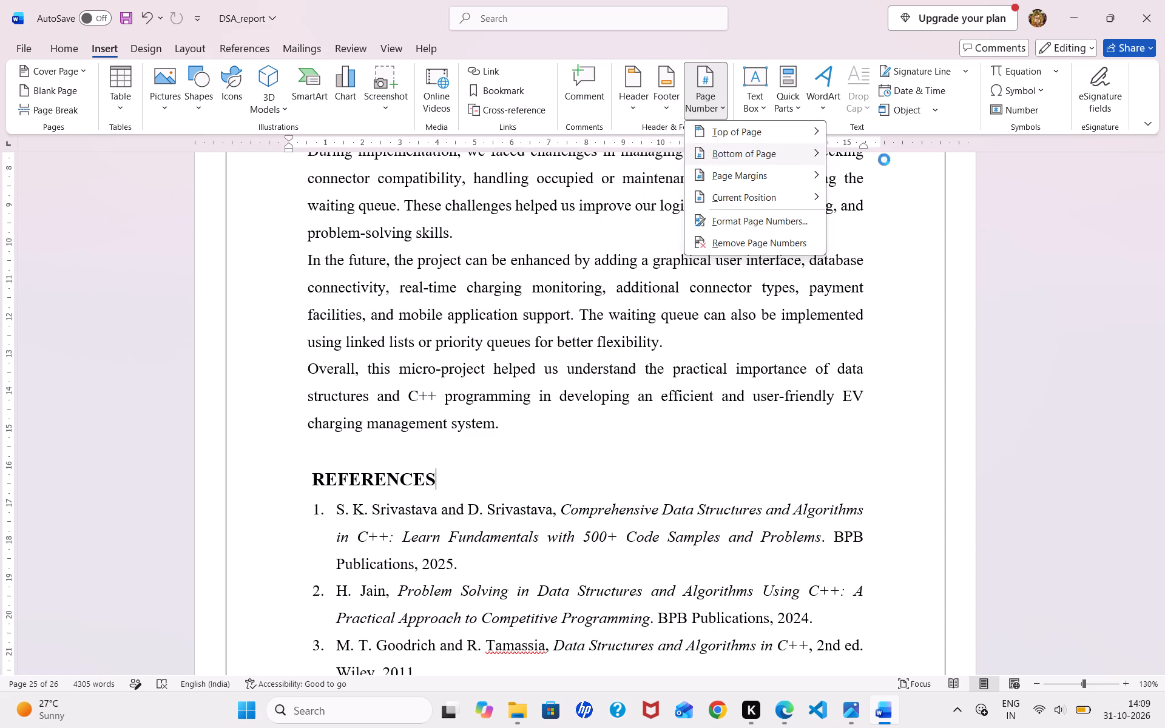
pyautogui.click(815, 153)
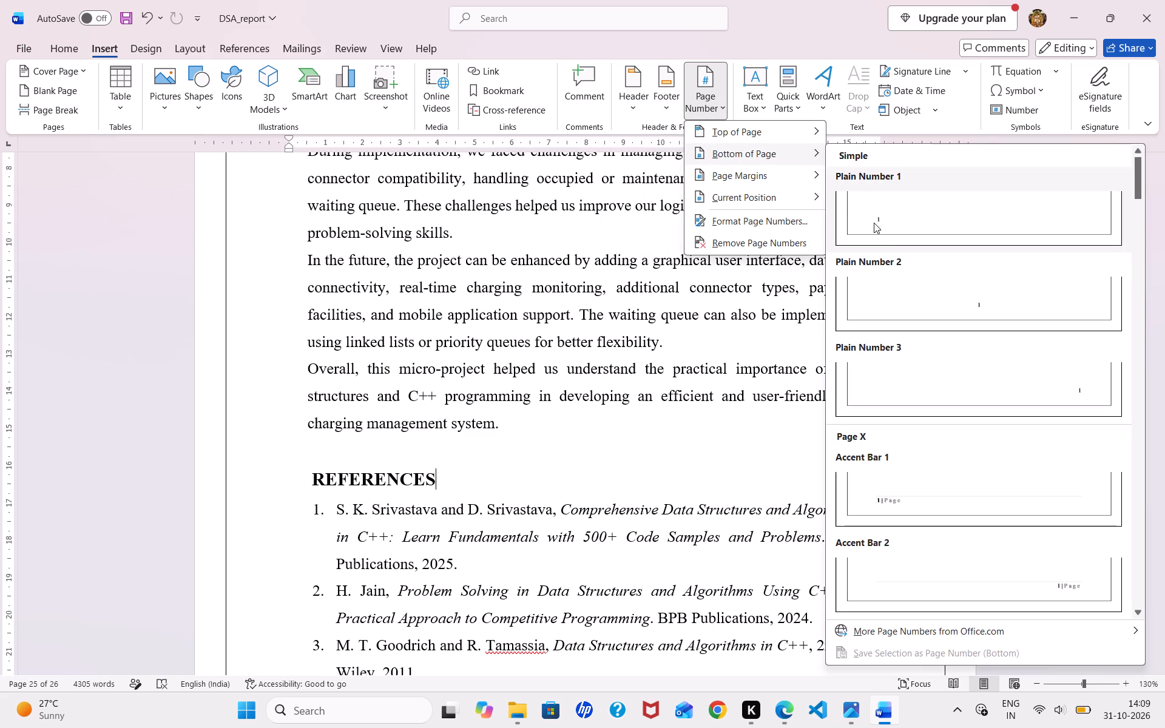
pyautogui.click(902, 271)
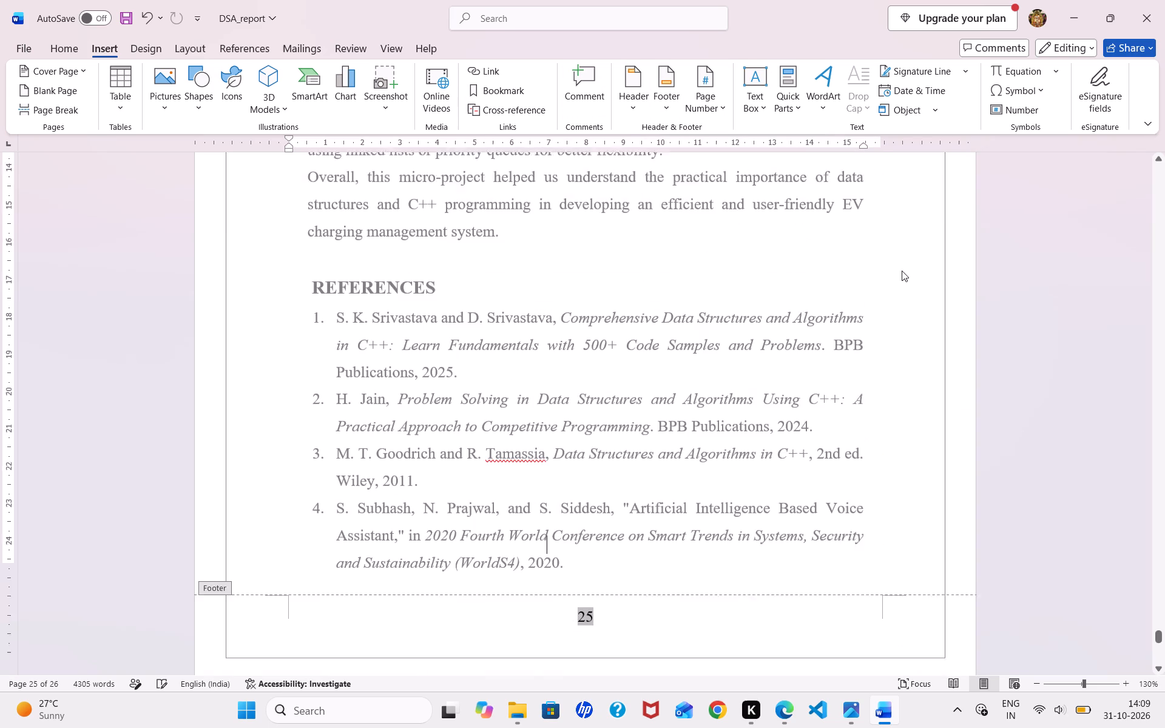
pyautogui.click(1095, 318)
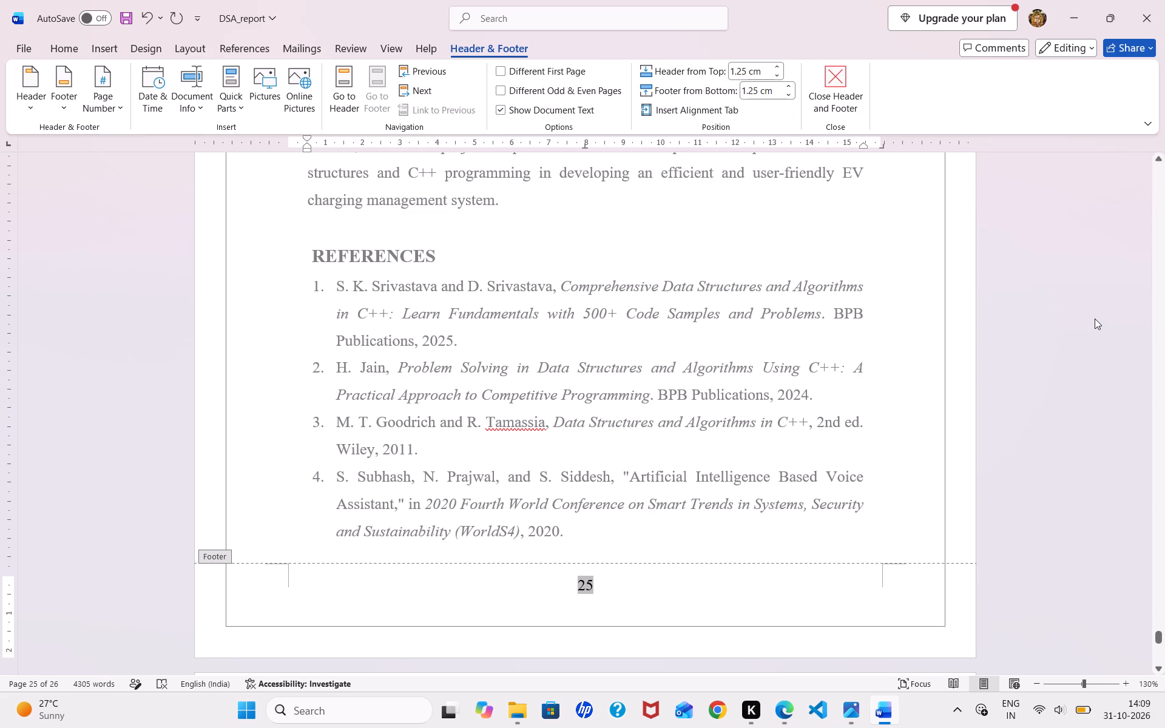
# Add an empty line above the page number in the footer.
pyautogui.rightClick(1095, 318)
pyautogui.rightClick(1095, 318)
pyautogui.rightClick(1095, 318)
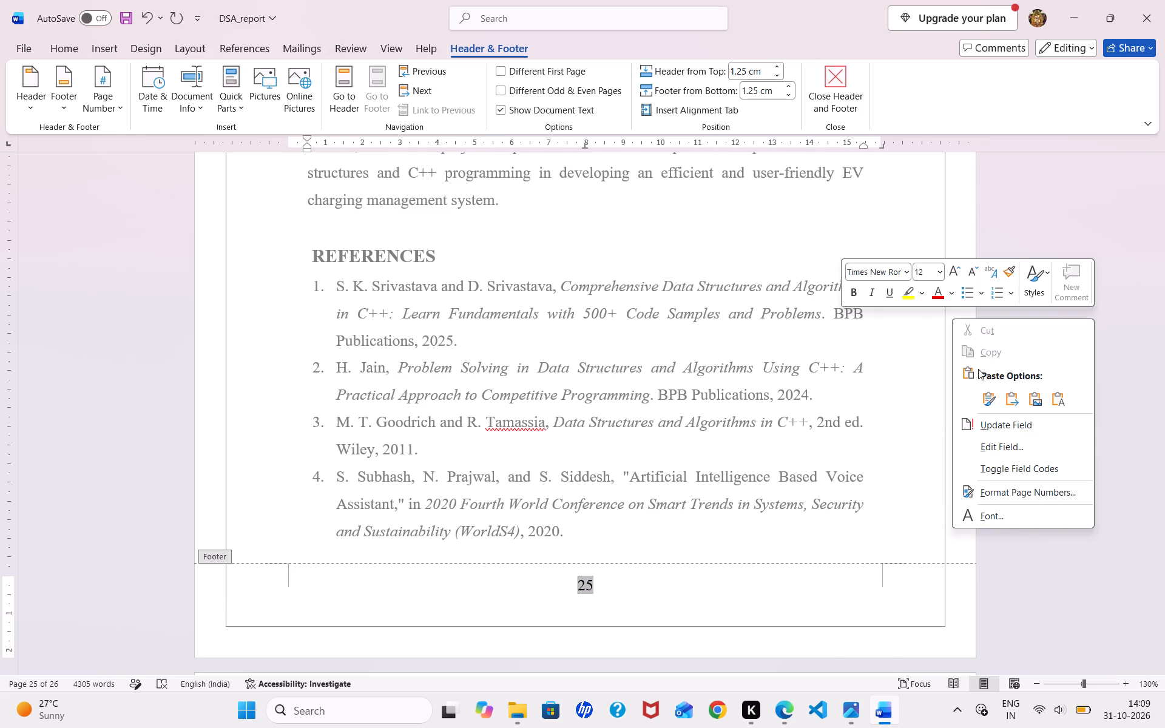
pyautogui.click(996, 209)
pyautogui.press('Return')
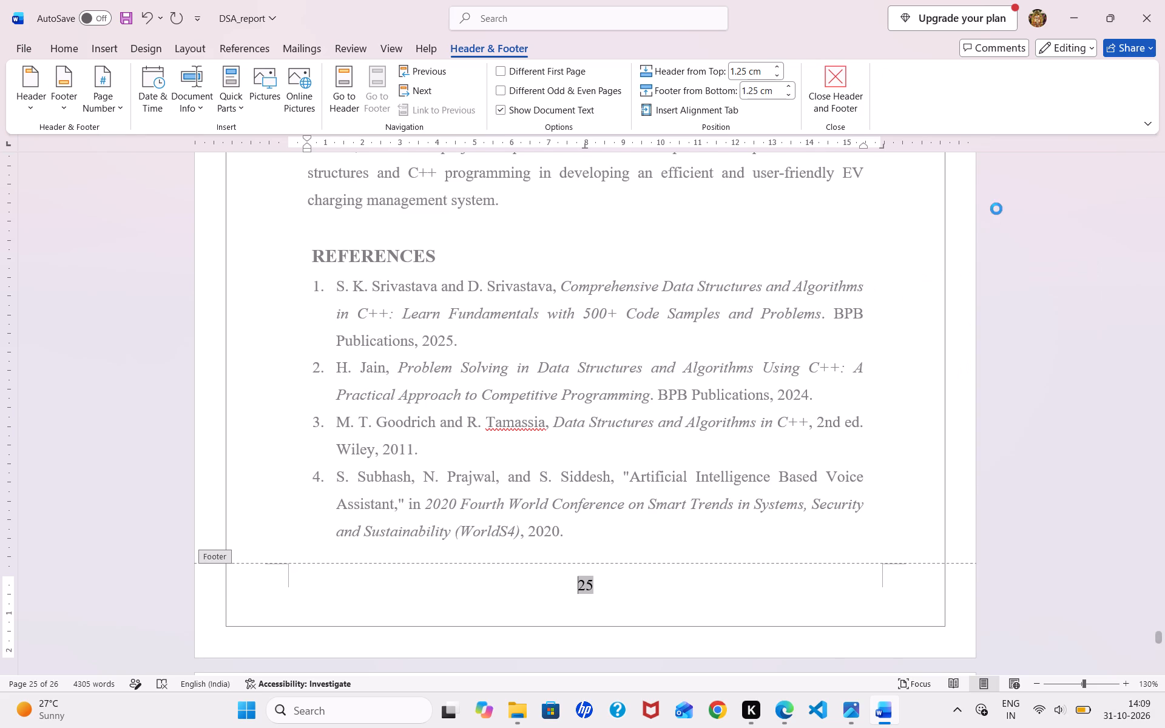
pyautogui.click(829, 445)
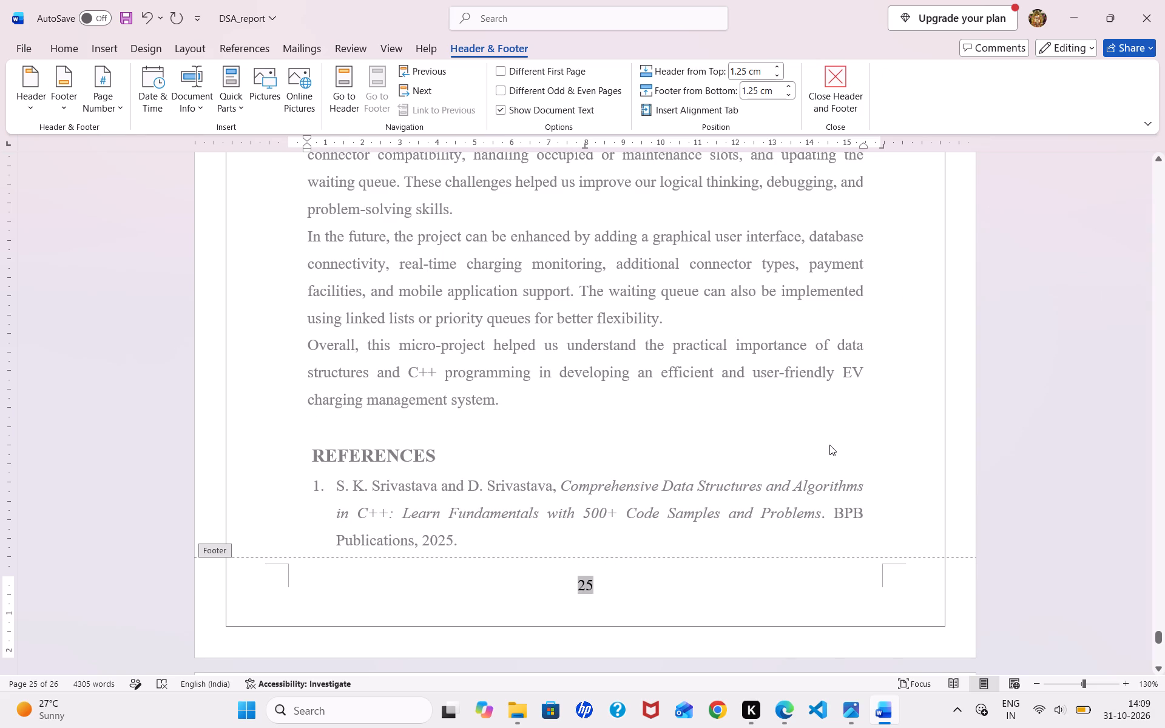
pyautogui.moveTo(1023, 451); pyautogui.dragTo(727, 575)
pyautogui.click(727, 575)
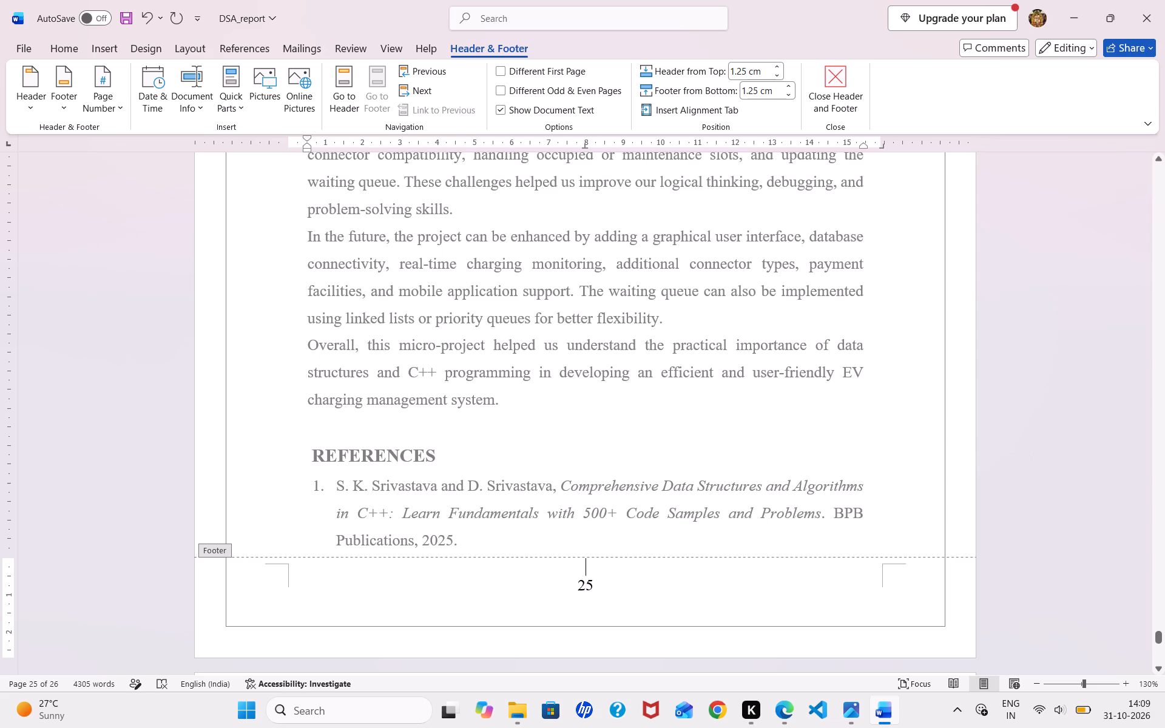
# Check the numbered footers back to the cover page, save the report and leave header and footer editing.
pyautogui.scroll(5, 687, 444)
pyautogui.click(687, 444)
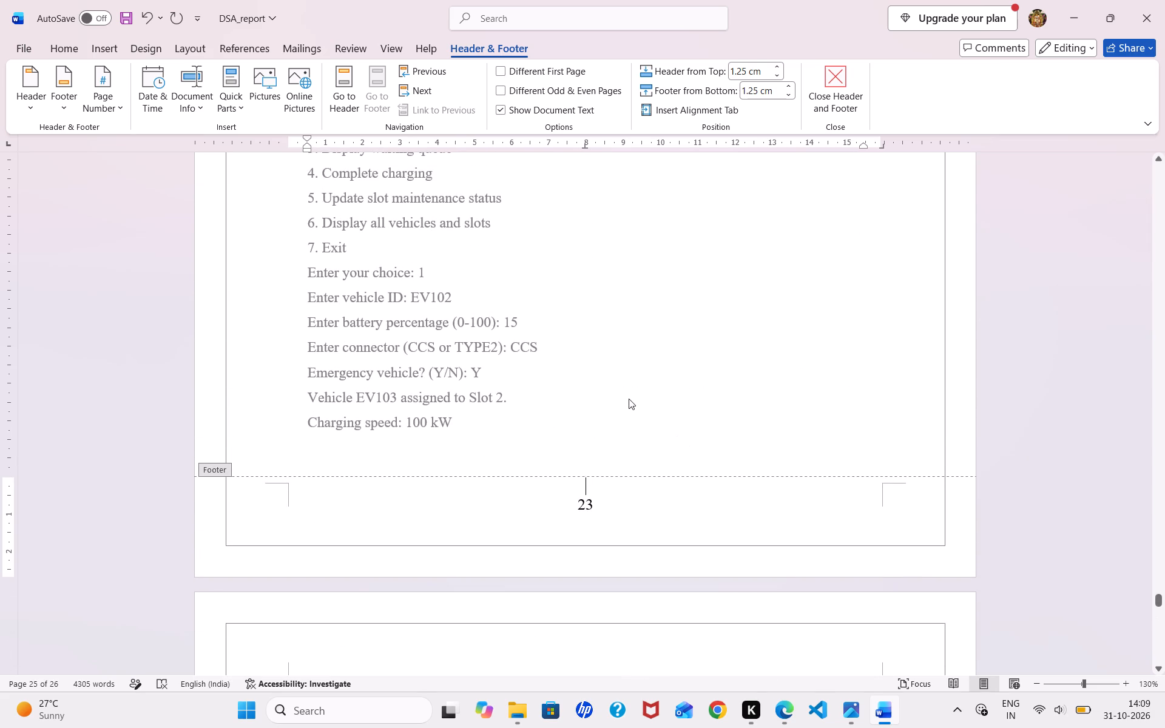
pyautogui.click(629, 399)
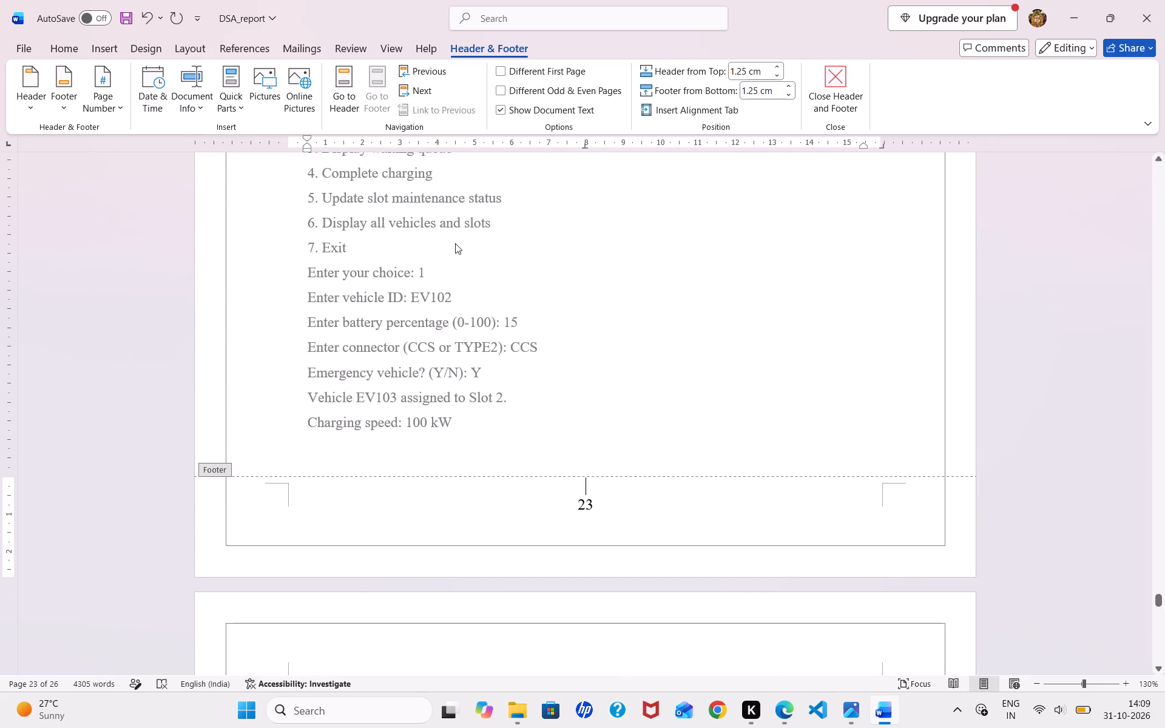
pyautogui.click(455, 243)
pyautogui.scroll(20, 658, 331)
pyautogui.scroll(9, 658, 331)
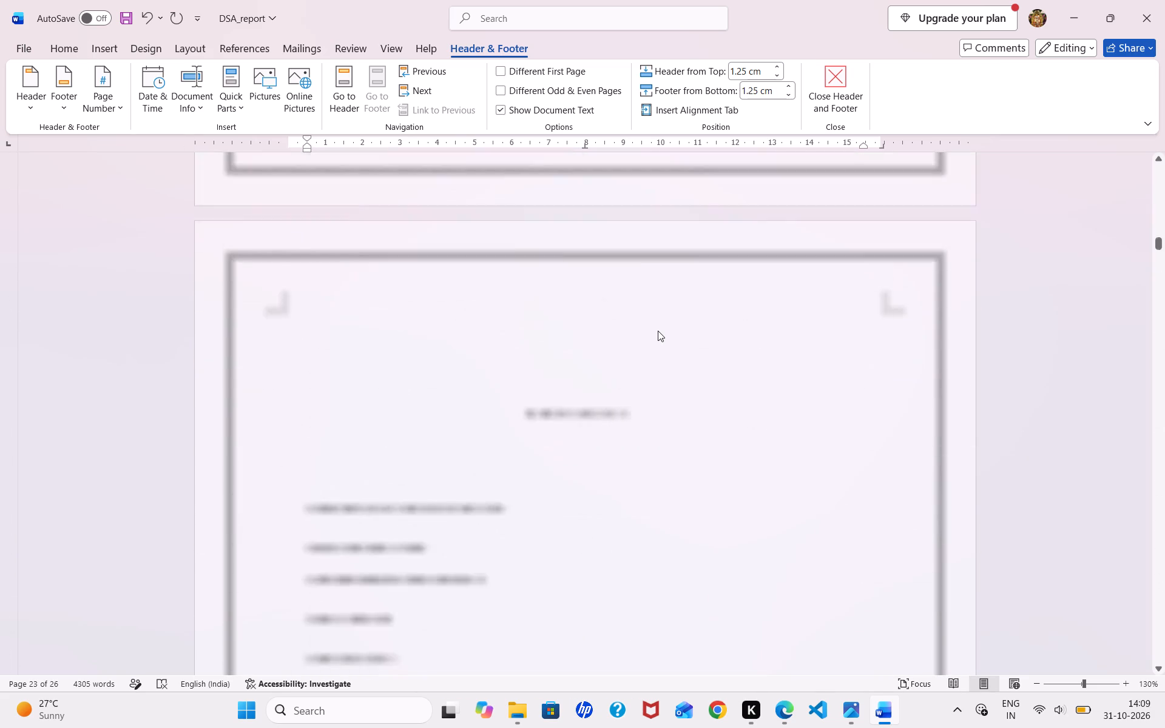
pyautogui.scroll(3, 658, 331)
pyautogui.hotkey('ctrl', 's')
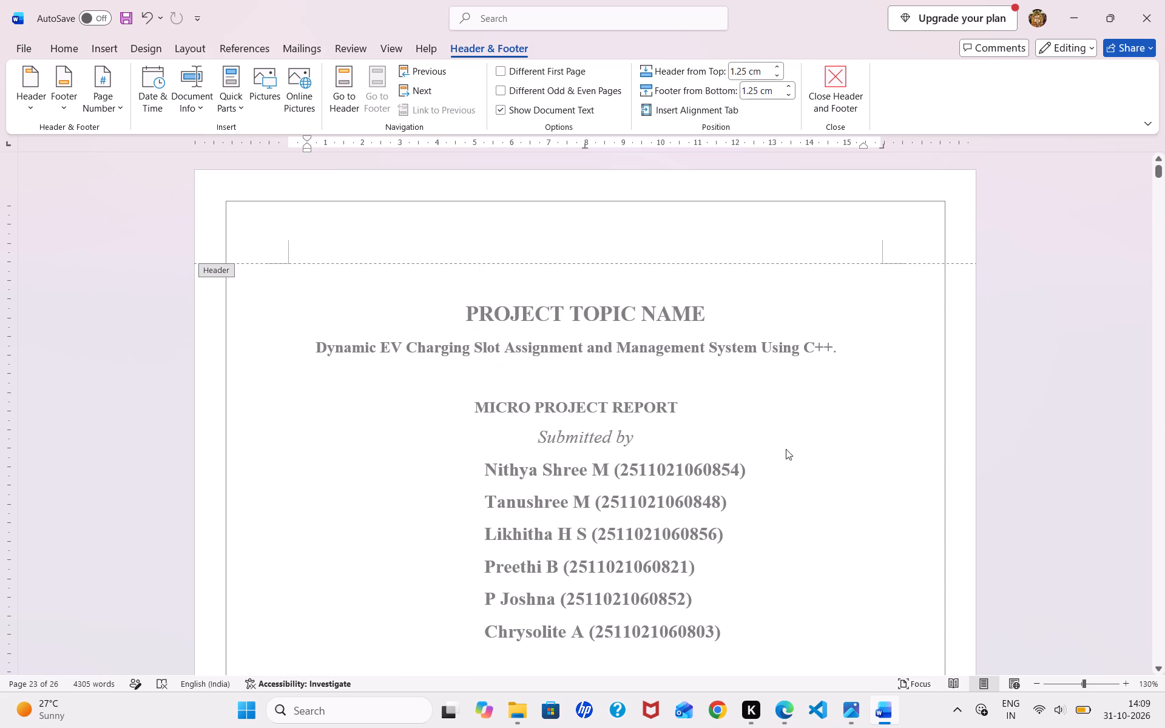
pyautogui.doubleClick(802, 462)
pyautogui.click(729, 442)
# Review the page breaks and footer page numbers through the RESULTS, CONCLUSION and REFERENCES pages to the end of the report.
pyautogui.scroll(-15, 729, 442)
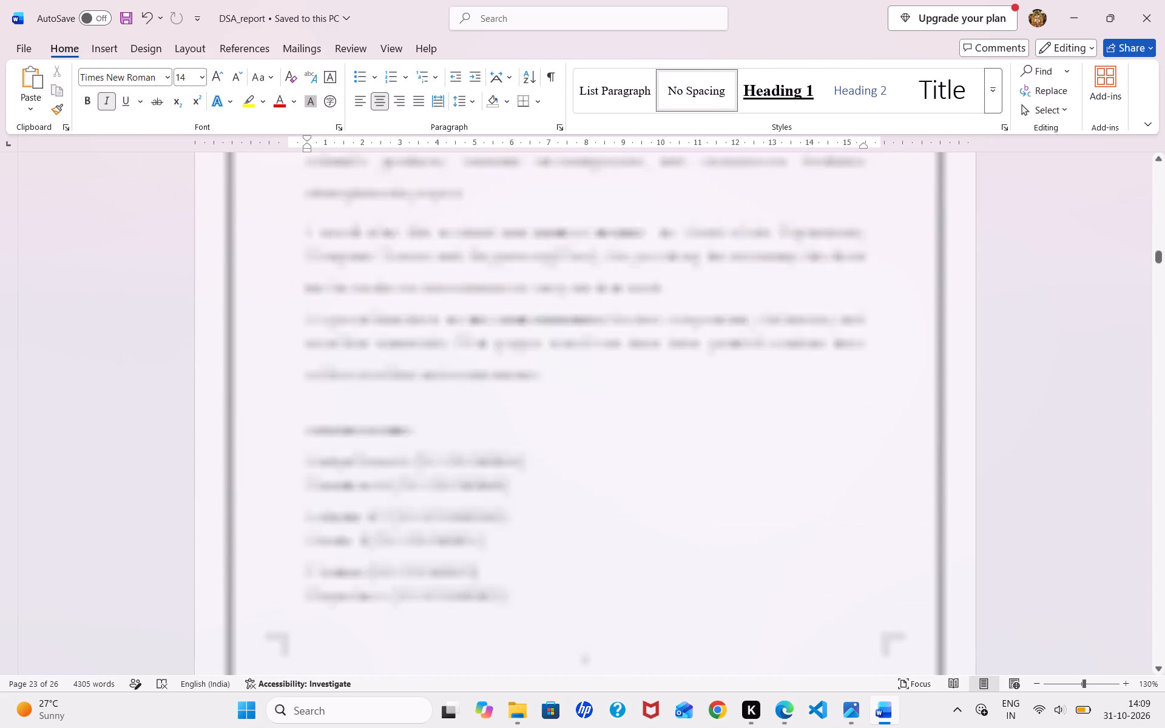
pyautogui.scroll(-20, 729, 442)
pyautogui.scroll(-18, 729, 442)
pyautogui.scroll(2, 729, 442)
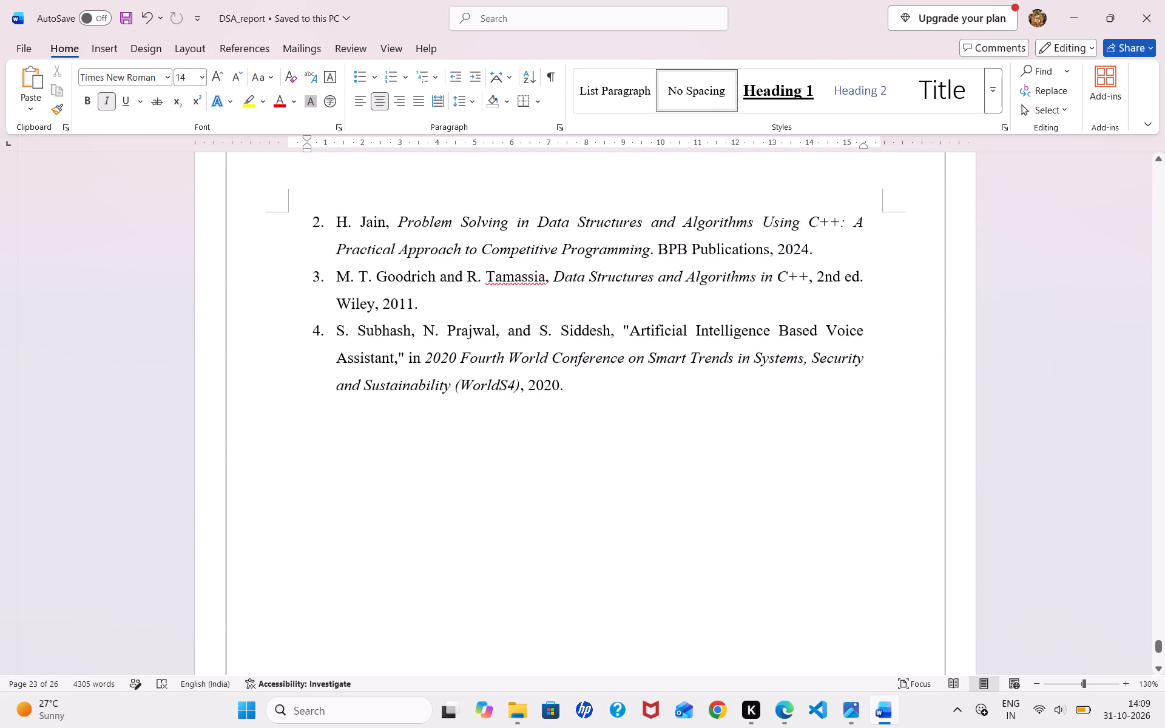
pyautogui.scroll(5, 729, 442)
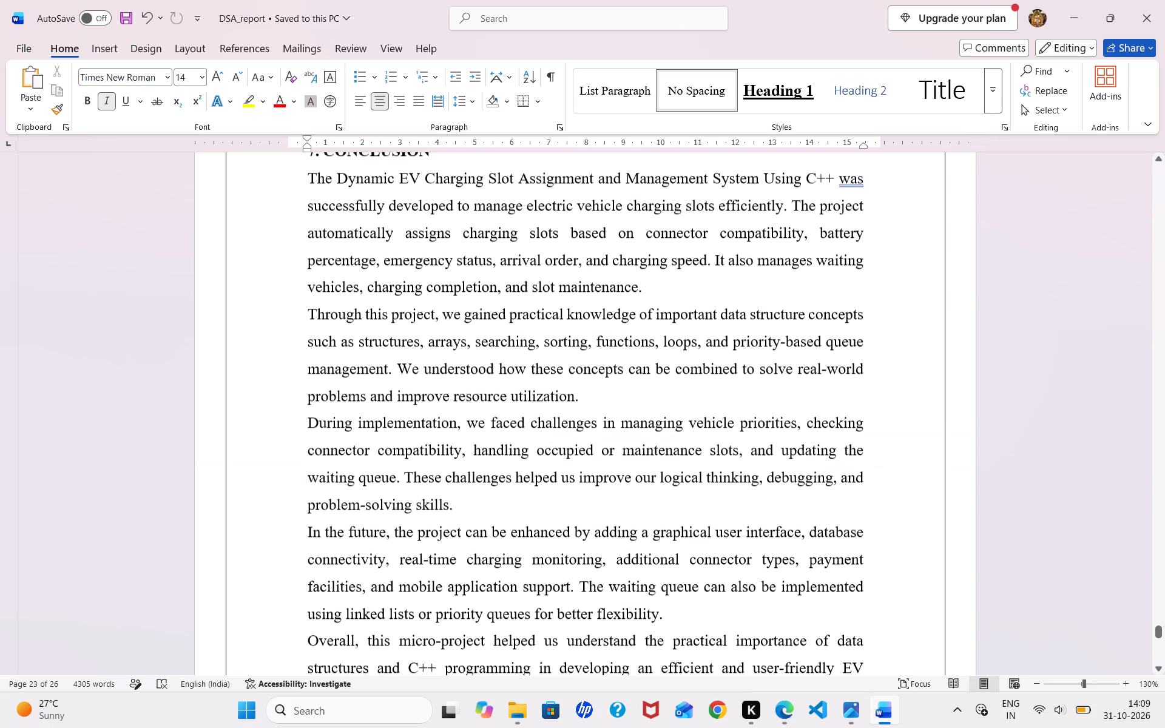
pyautogui.scroll(10, 729, 442)
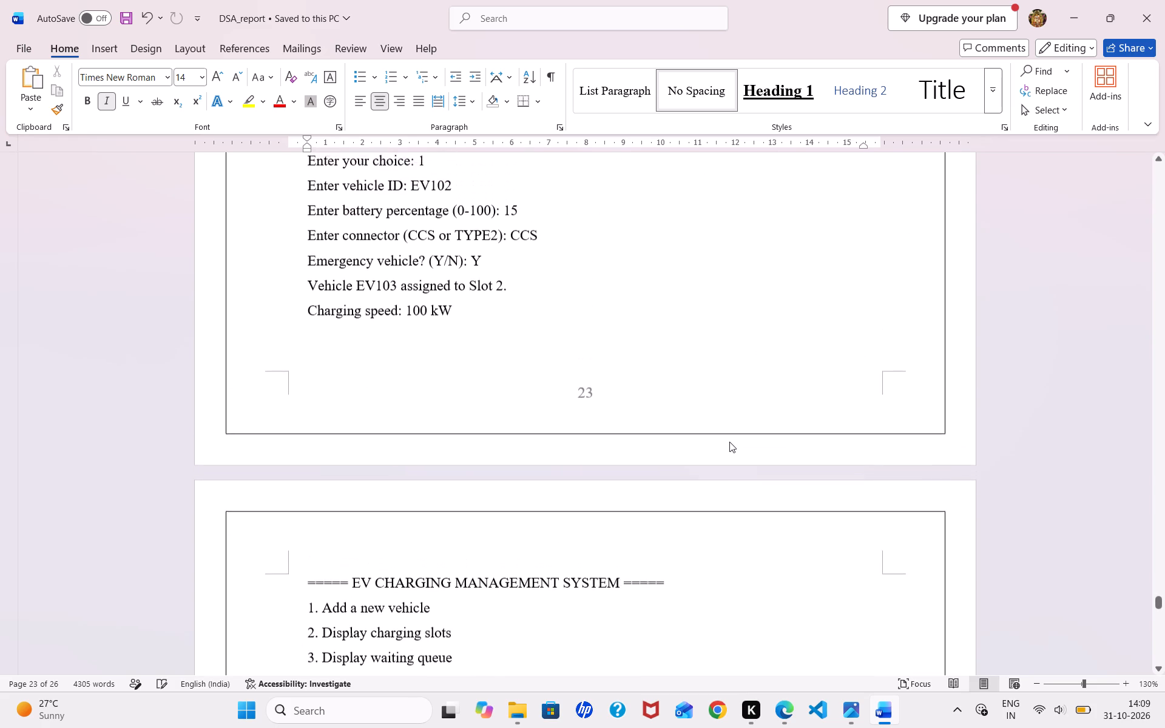
pyautogui.scroll(2, 729, 442)
pyautogui.scroll(-20, 729, 442)
pyautogui.scroll(-1, 729, 442)
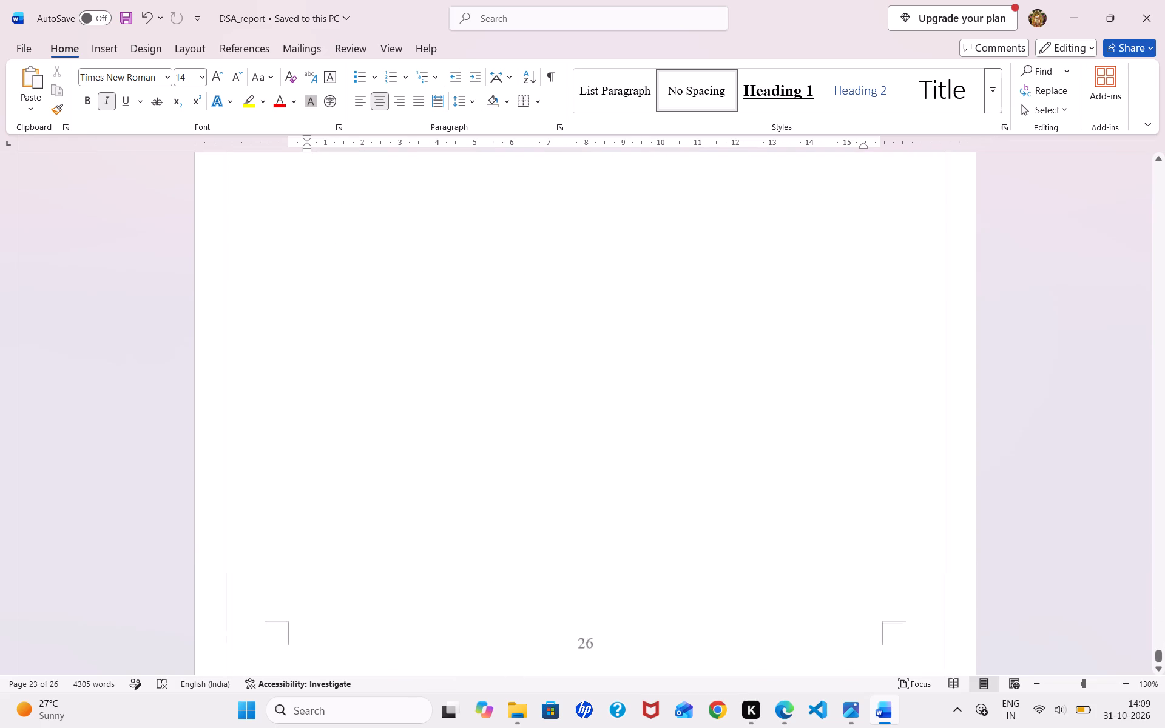
pyautogui.scroll(-8, 729, 442)
# Delete the blank lines above the 7. CONCLUSION heading so it starts at the top of its page.
pyautogui.scroll(5, 729, 442)
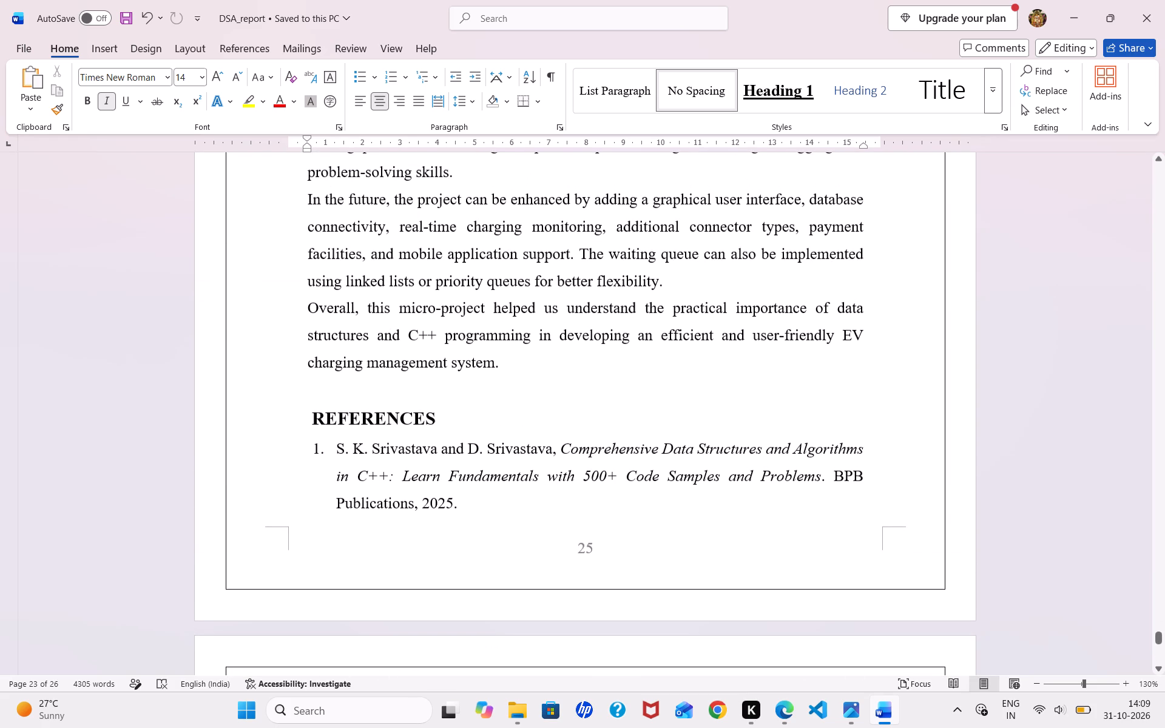
pyautogui.scroll(2, 729, 442)
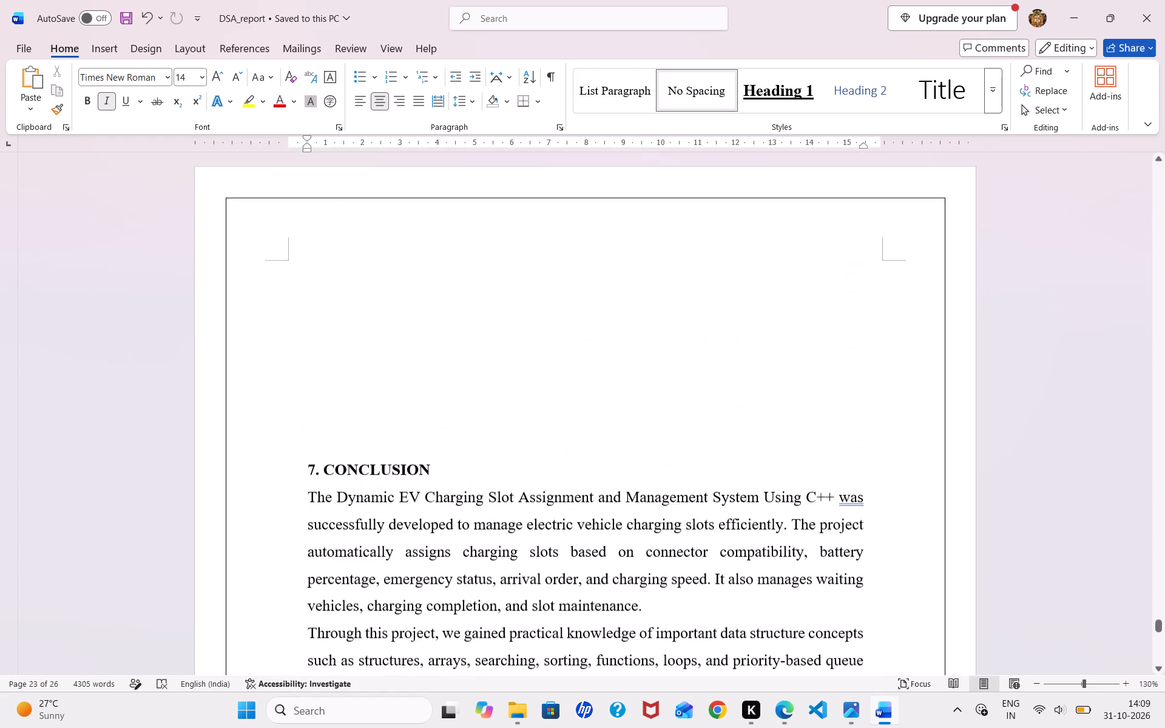
pyautogui.click(329, 479)
pyautogui.press('BackSpace')
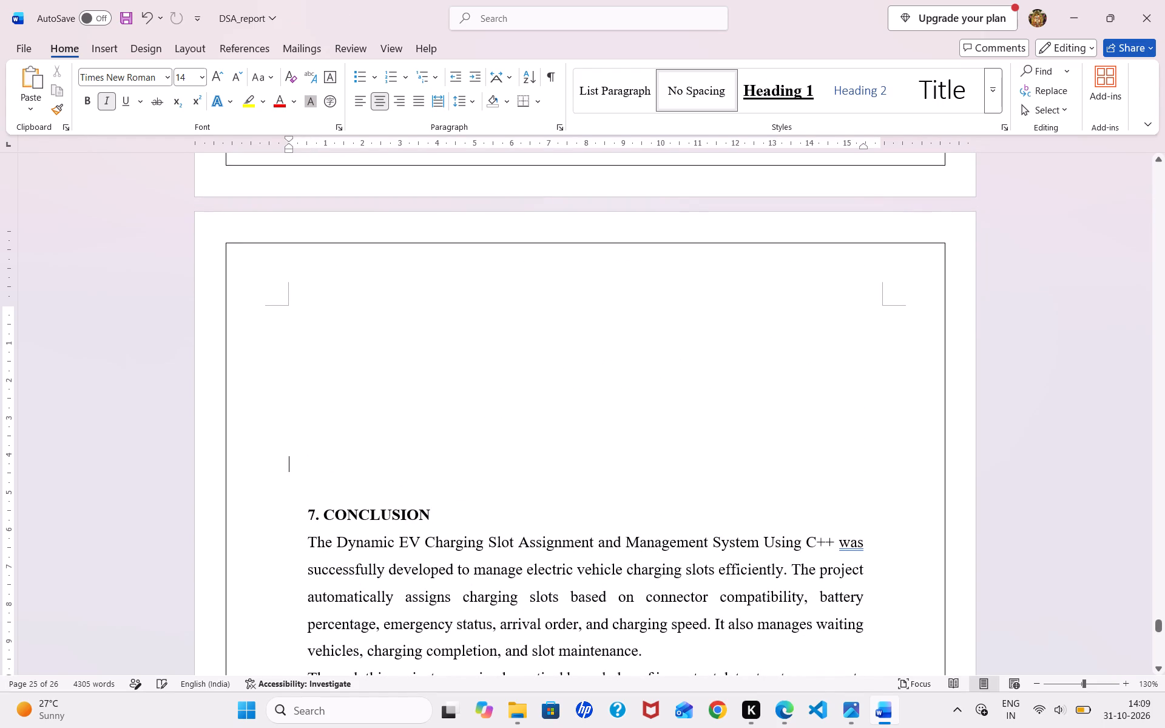
pyautogui.press('BackSpace')
pyautogui.press('BackSpace')
pyautogui.press('BackSpace')
pyautogui.press('BackSpace')
pyautogui.press('BackSpace')
pyautogui.press('BackSpace')
pyautogui.press('BackSpace')
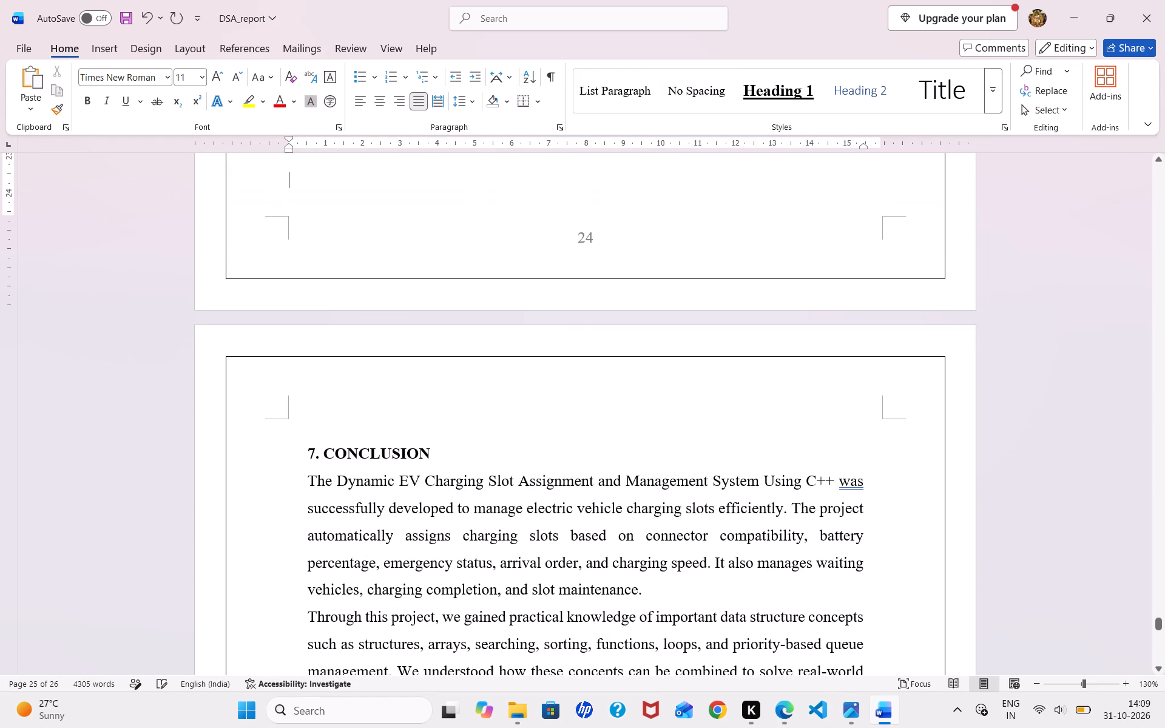
pyautogui.press('BackSpace')
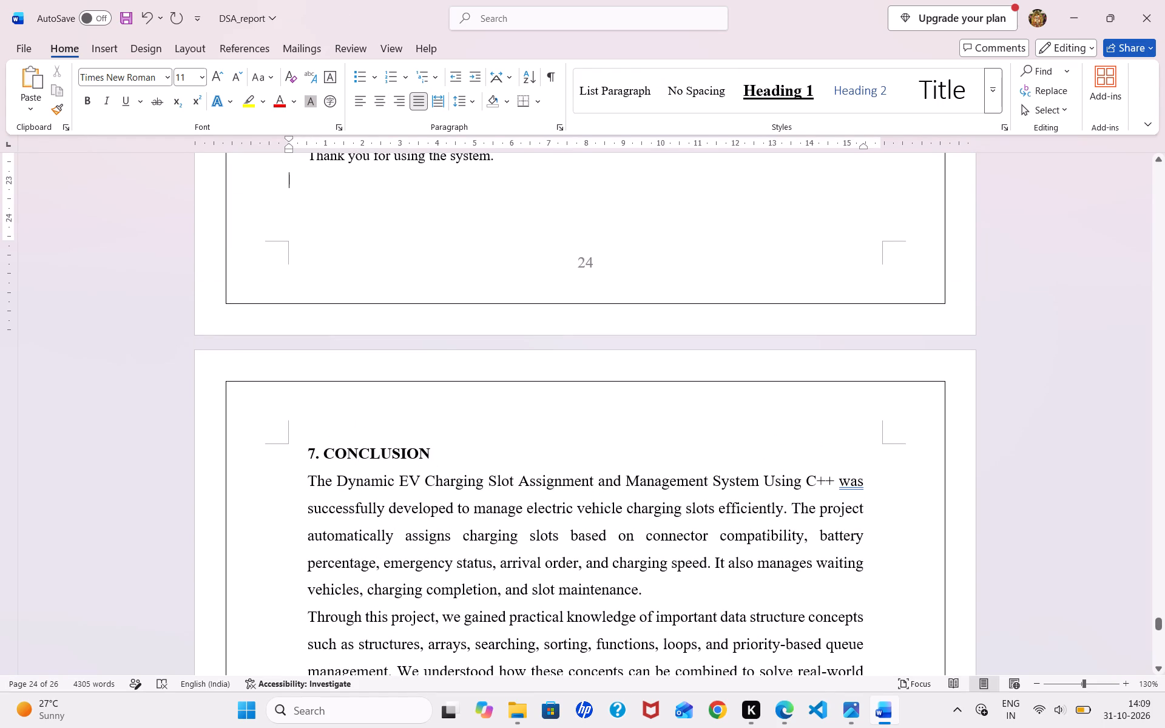
# Insert eight blank lines above the 5. IMPLEMENTATION heading on page 12 to push it onto the following page.
pyautogui.scroll(-3, 329, 479)
pyautogui.scroll(1, 329, 479)
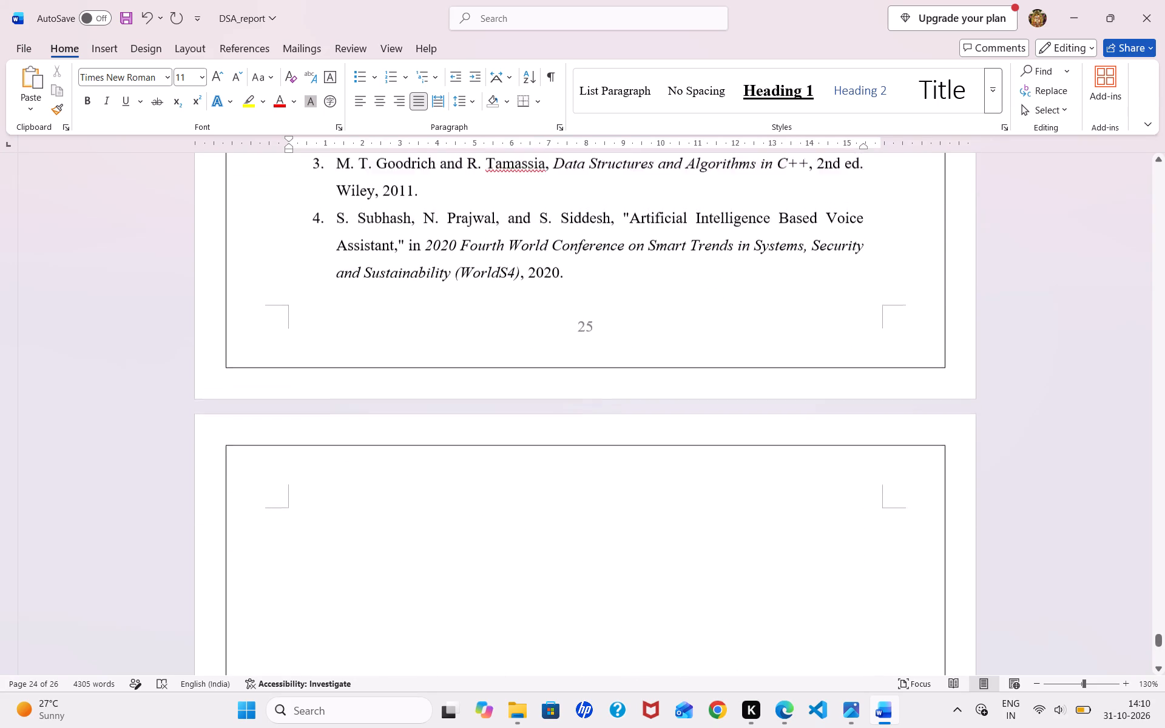
pyautogui.scroll(8, 329, 479)
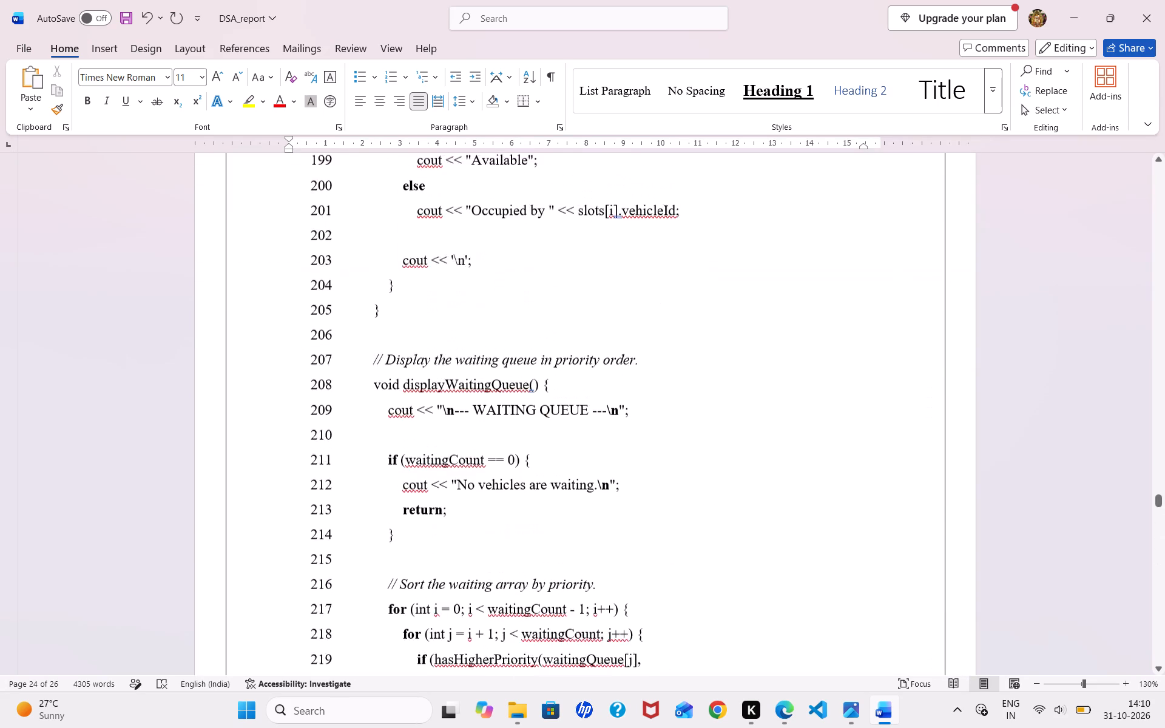
pyautogui.scroll(4, 329, 479)
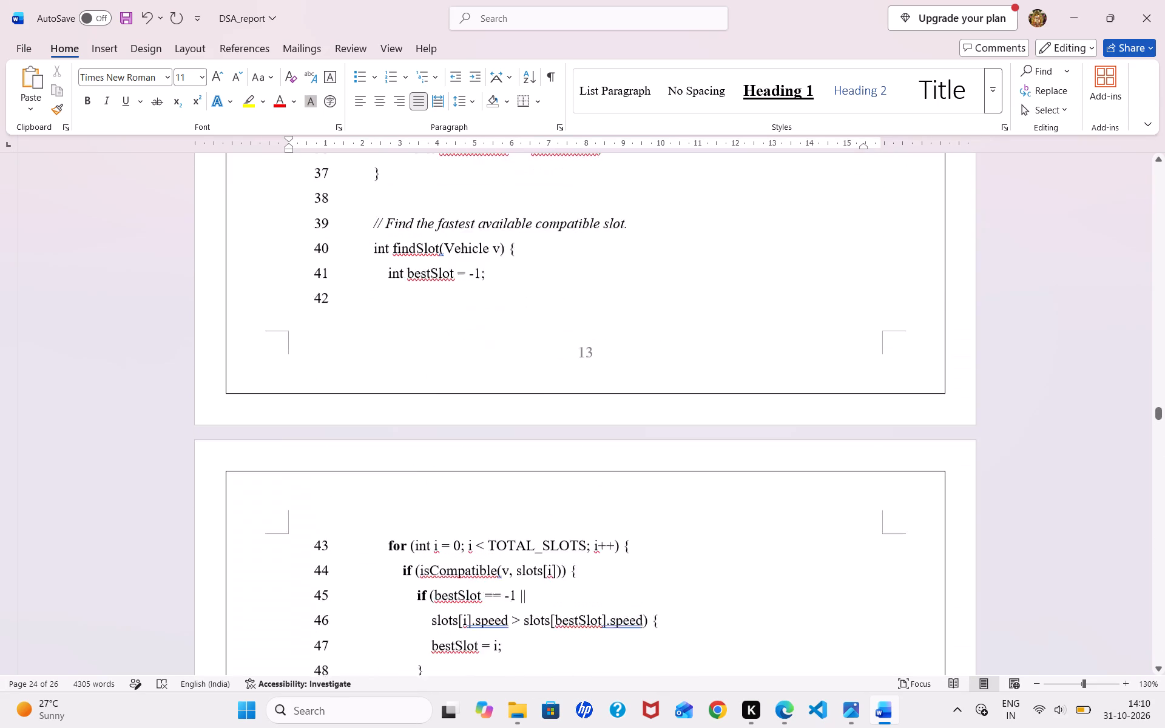
pyautogui.scroll(8, 329, 479)
pyautogui.scroll(-1, 329, 479)
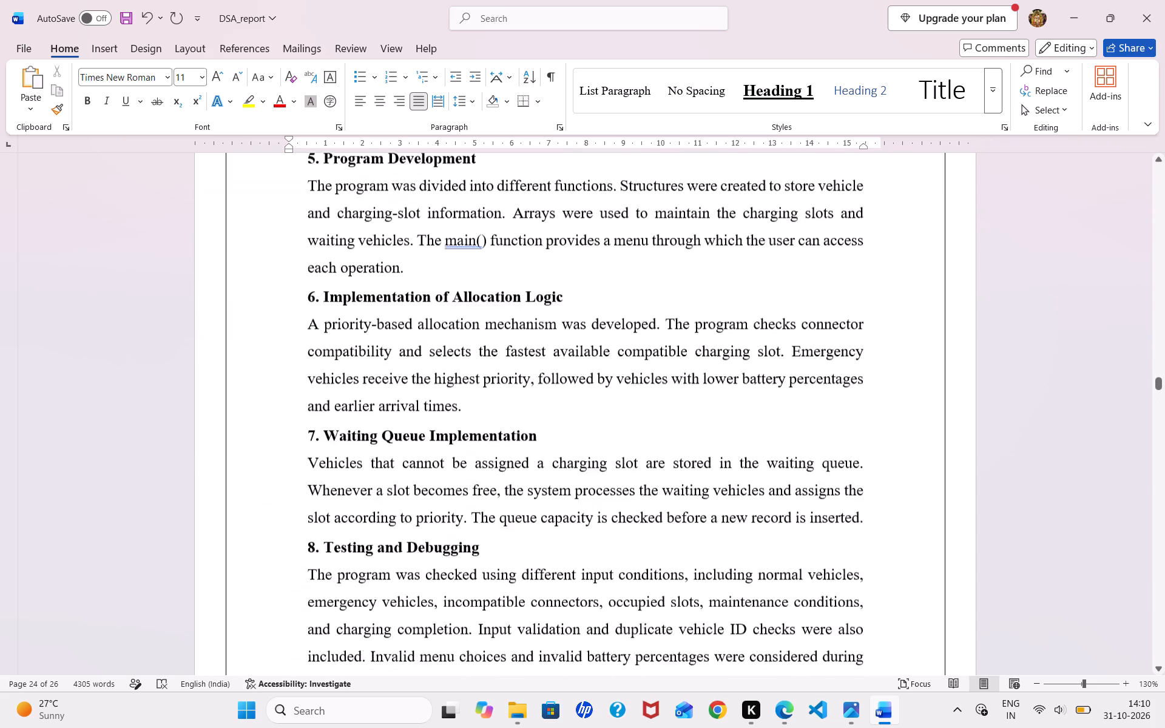
pyautogui.scroll(-1, 329, 479)
pyautogui.scroll(2, 335, 413)
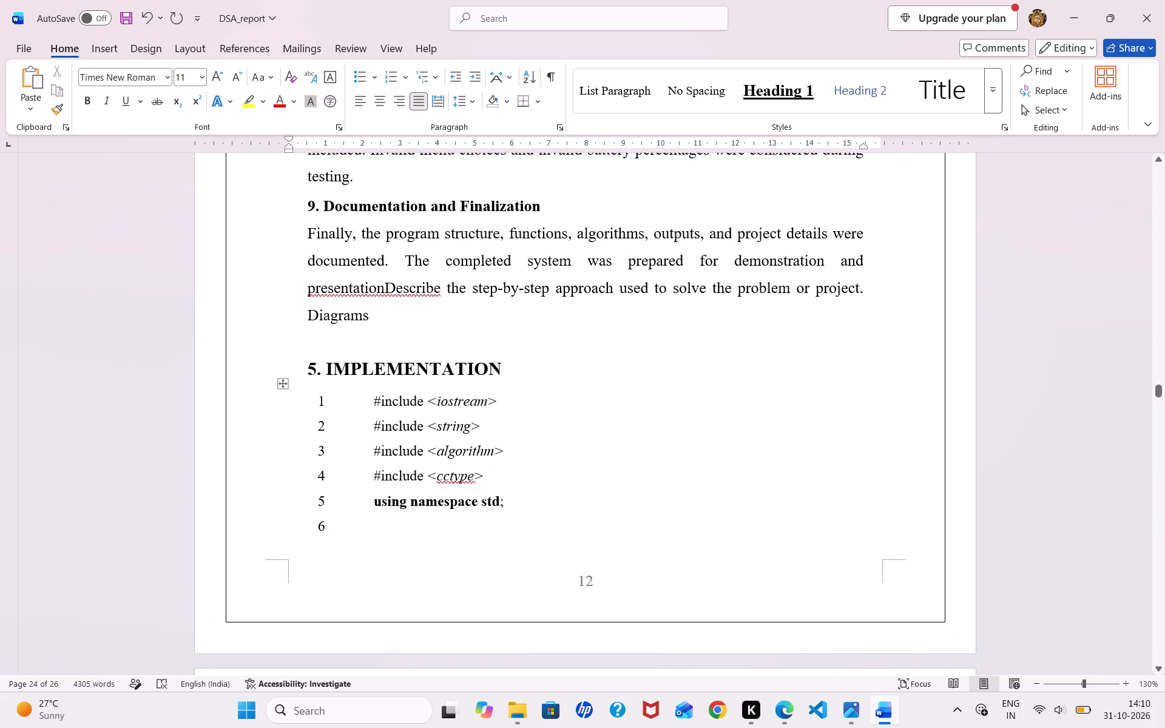
pyautogui.click(292, 346)
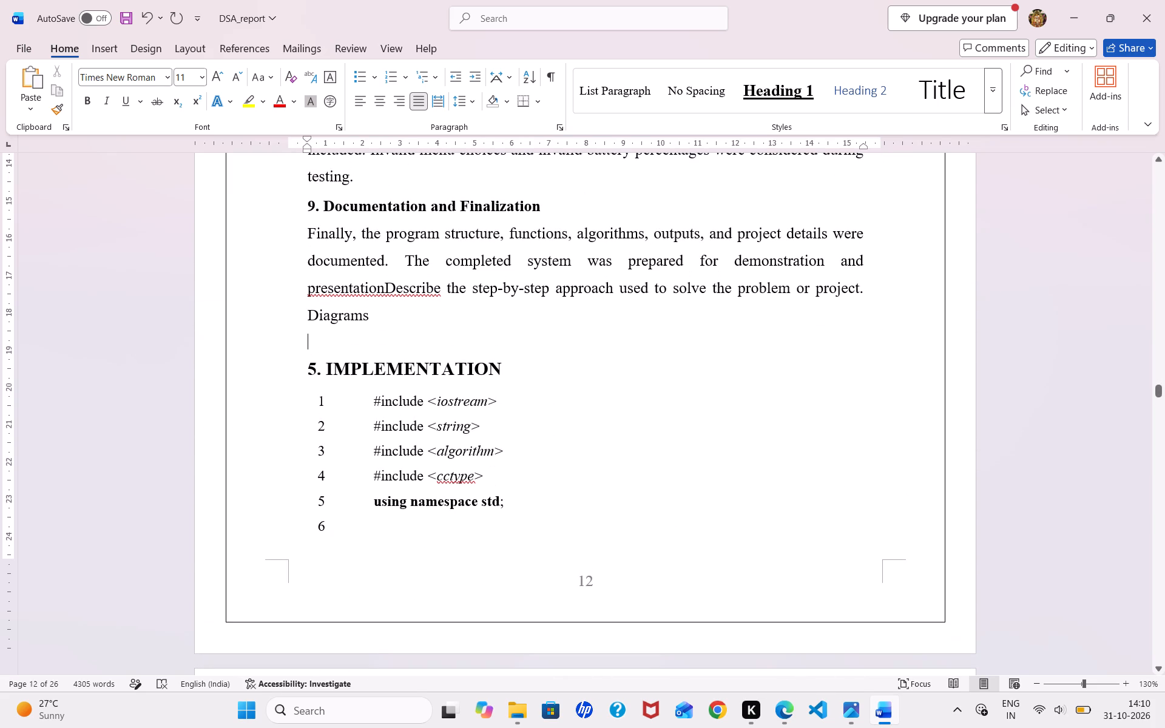
pyautogui.press('Return')
pyautogui.press('Return')
pyautogui.press('Return')
pyautogui.press('Return')
pyautogui.press('Return')
pyautogui.press('Return')
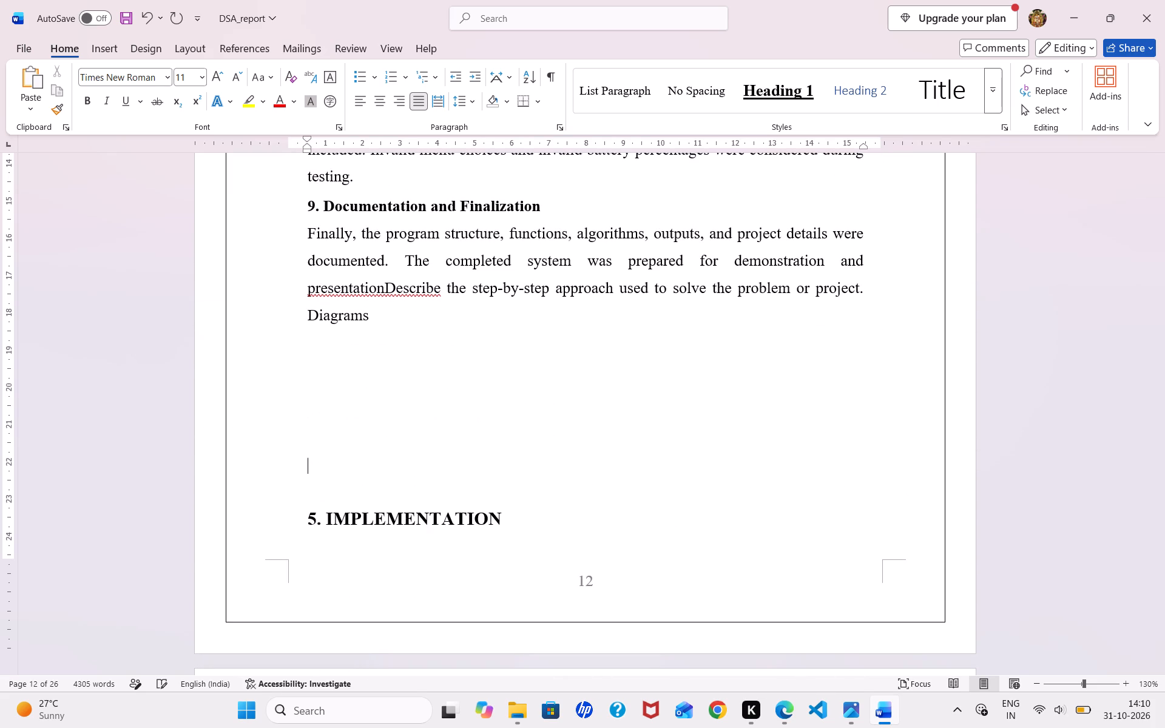
pyautogui.press('Return')
pyautogui.press('Return')
# Insert four blank lines above the 6. RESULTS heading on page 22 to move it onto the following page.
pyautogui.scroll(-13, 292, 346)
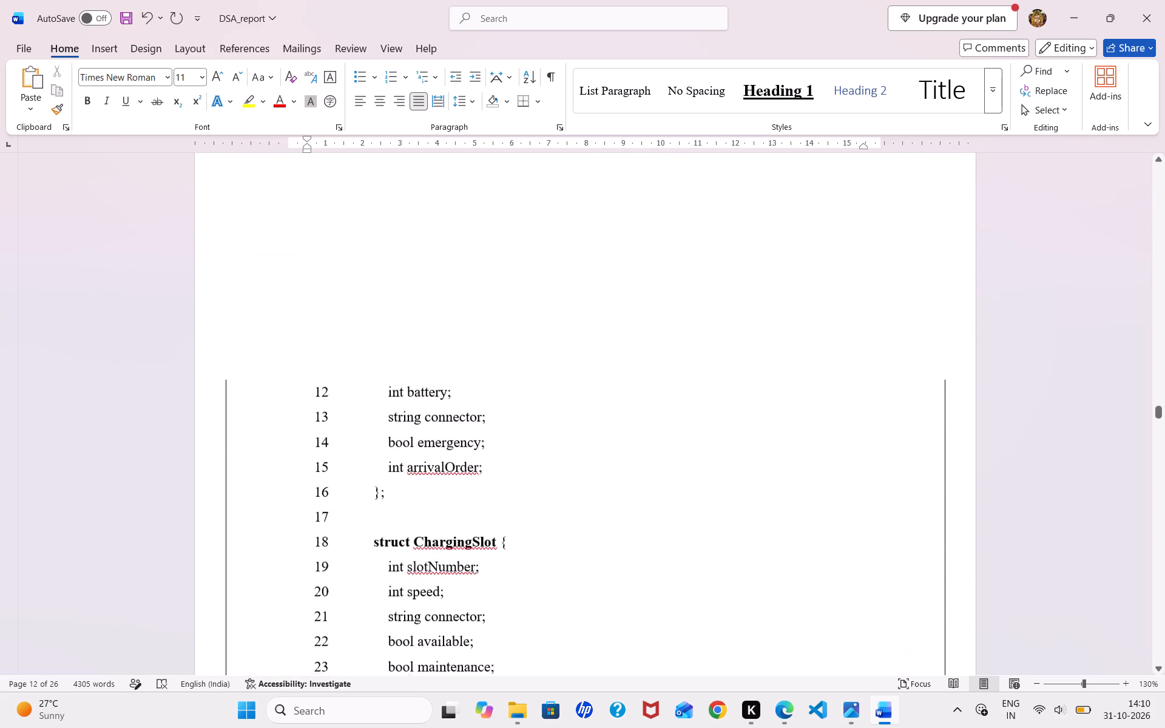
pyautogui.scroll(-13, 292, 346)
pyautogui.scroll(5, 292, 346)
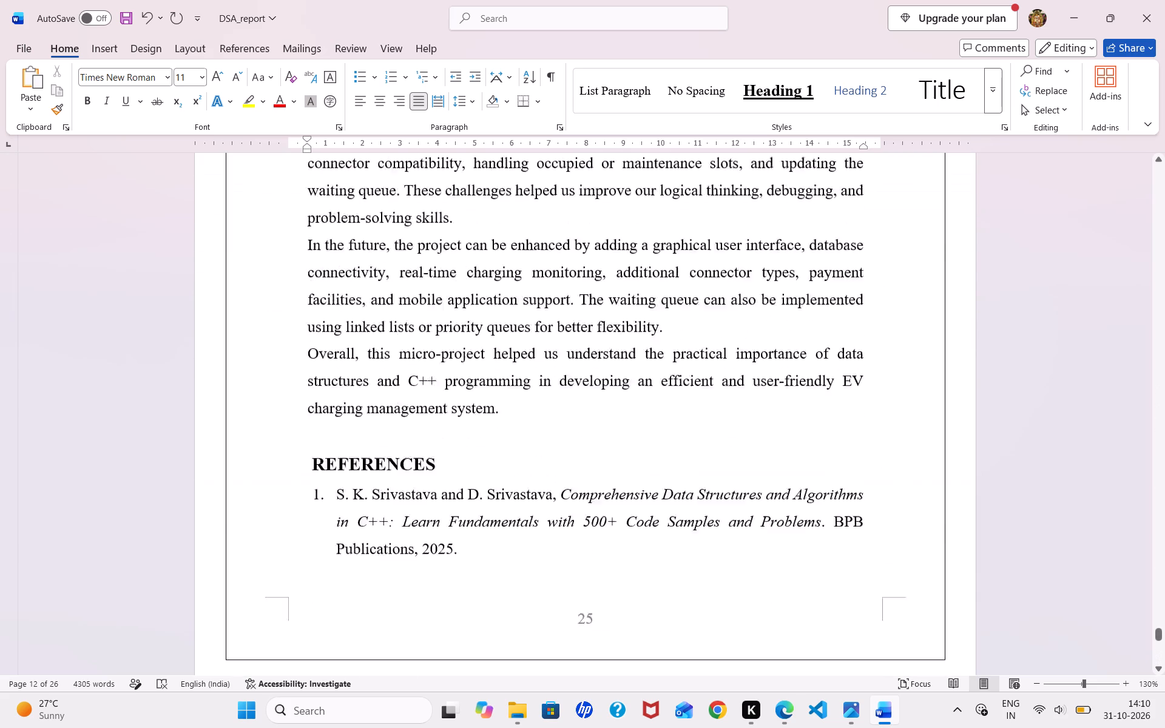
pyautogui.scroll(5, 292, 346)
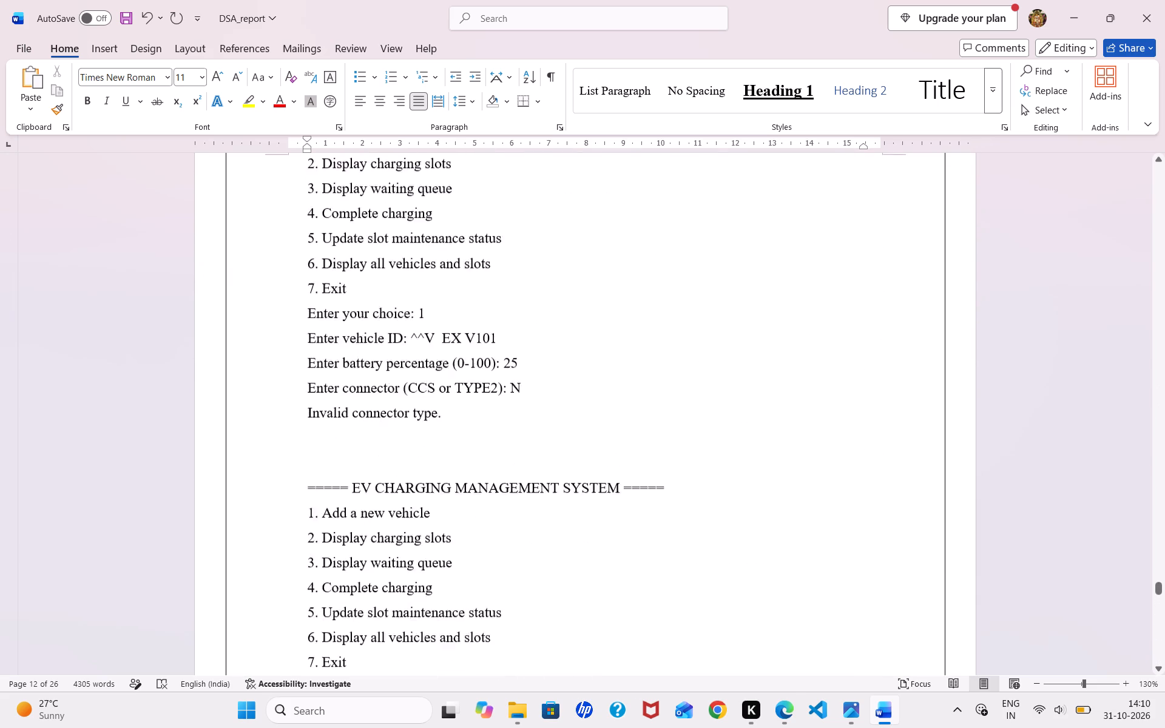
pyautogui.scroll(1, 292, 346)
pyautogui.scroll(-1, 292, 346)
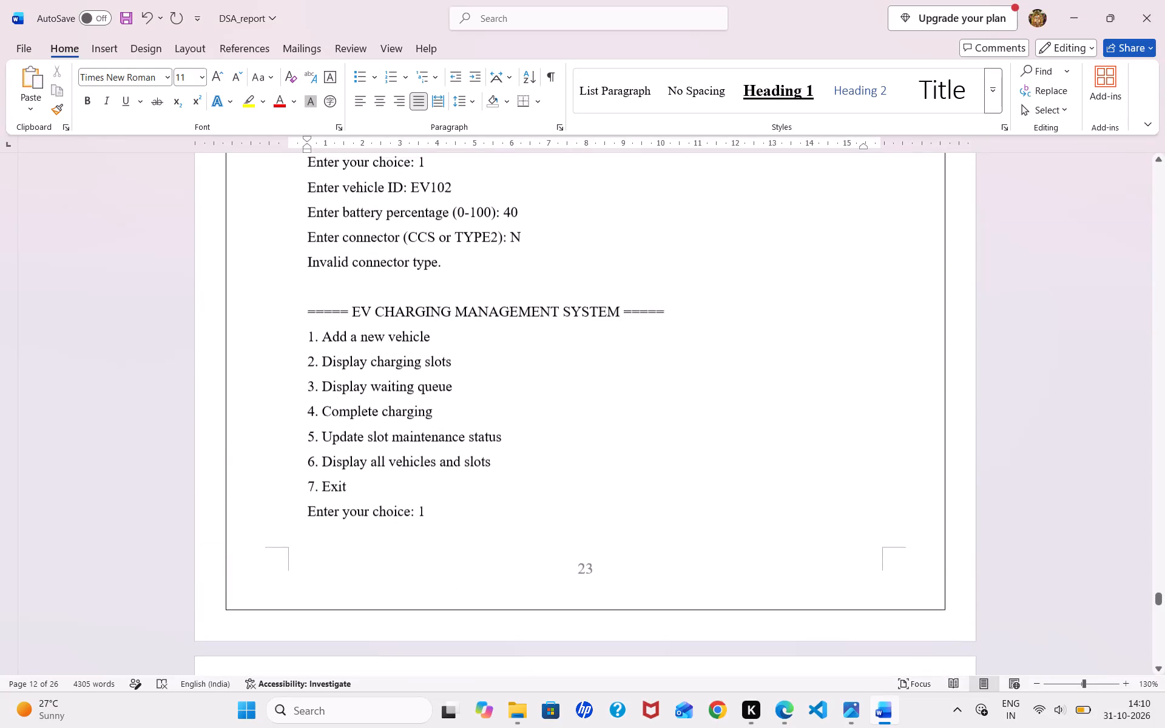
pyautogui.scroll(3, 292, 346)
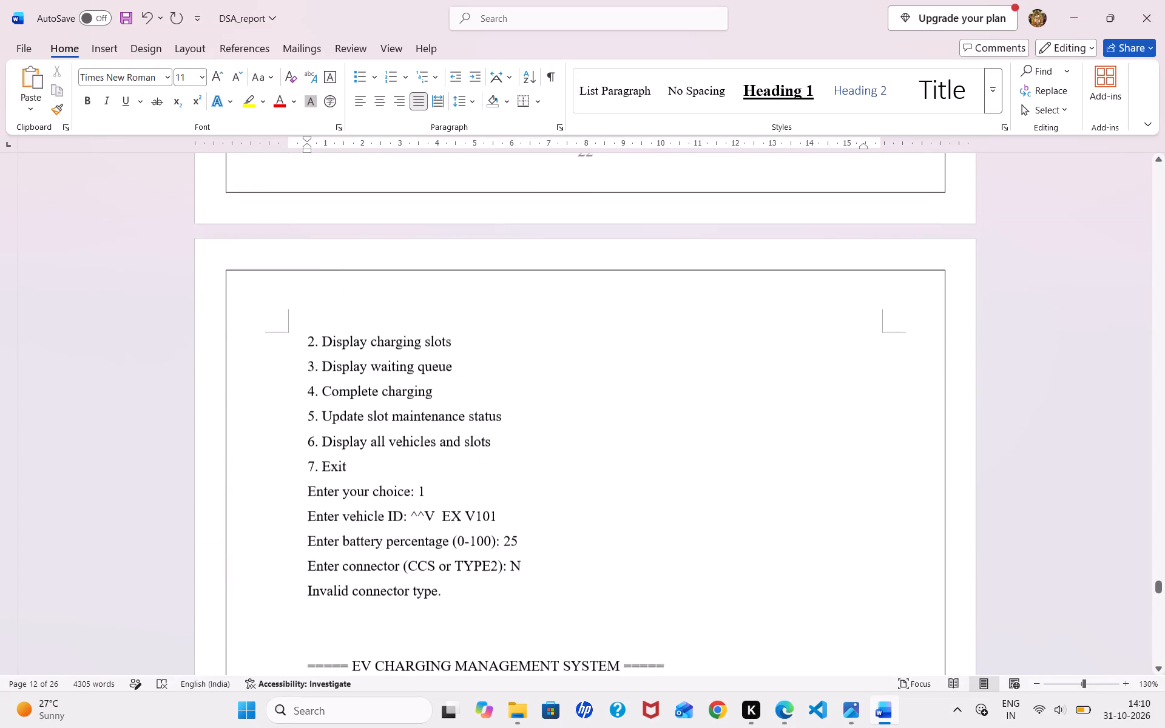
pyautogui.scroll(1, 292, 346)
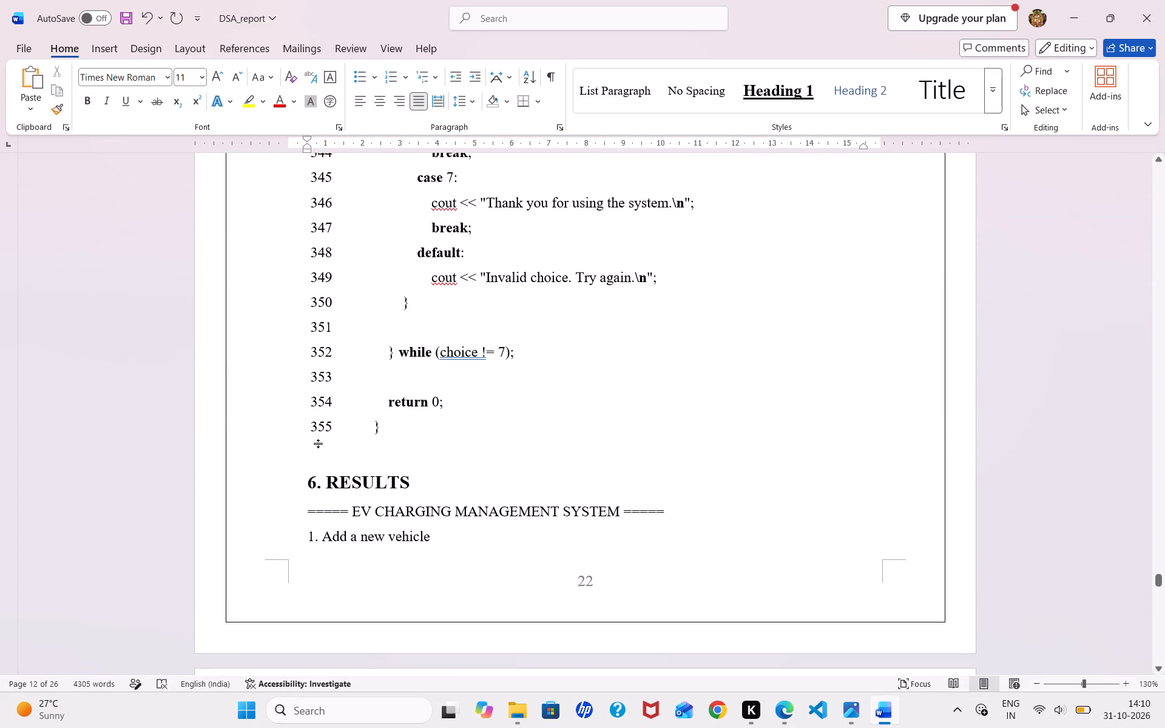
pyautogui.click(318, 443)
pyautogui.click(334, 463)
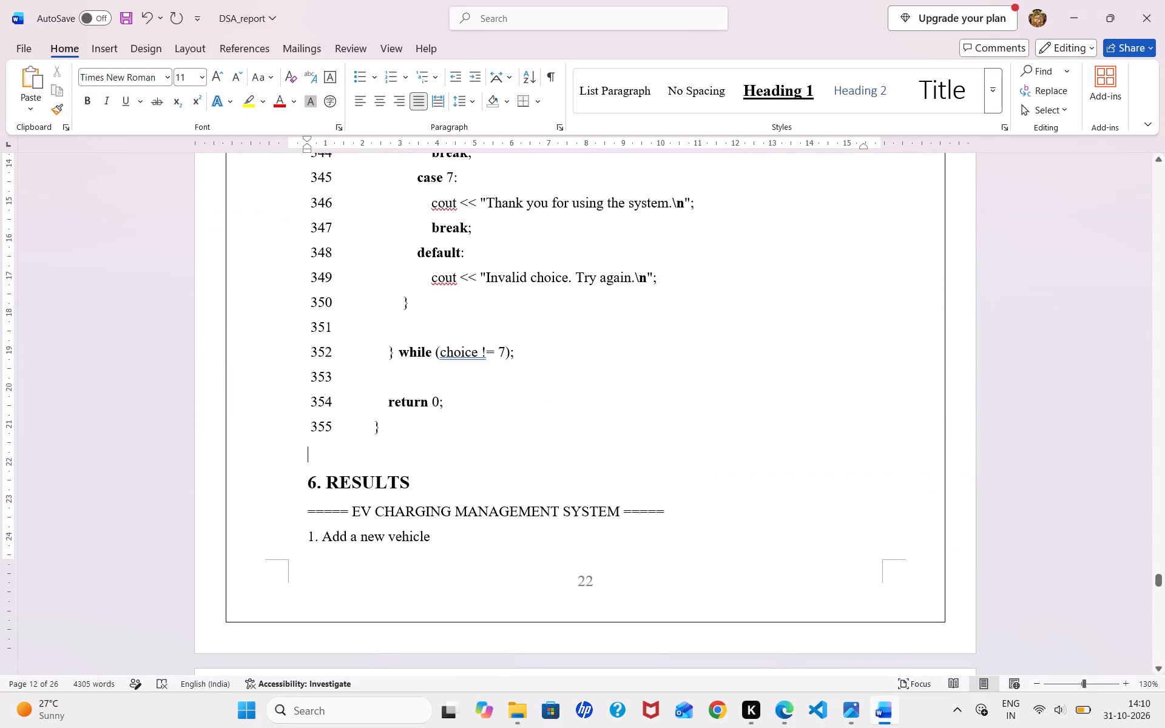
pyautogui.press('Return')
pyautogui.press('Return')
pyautogui.press('Return')
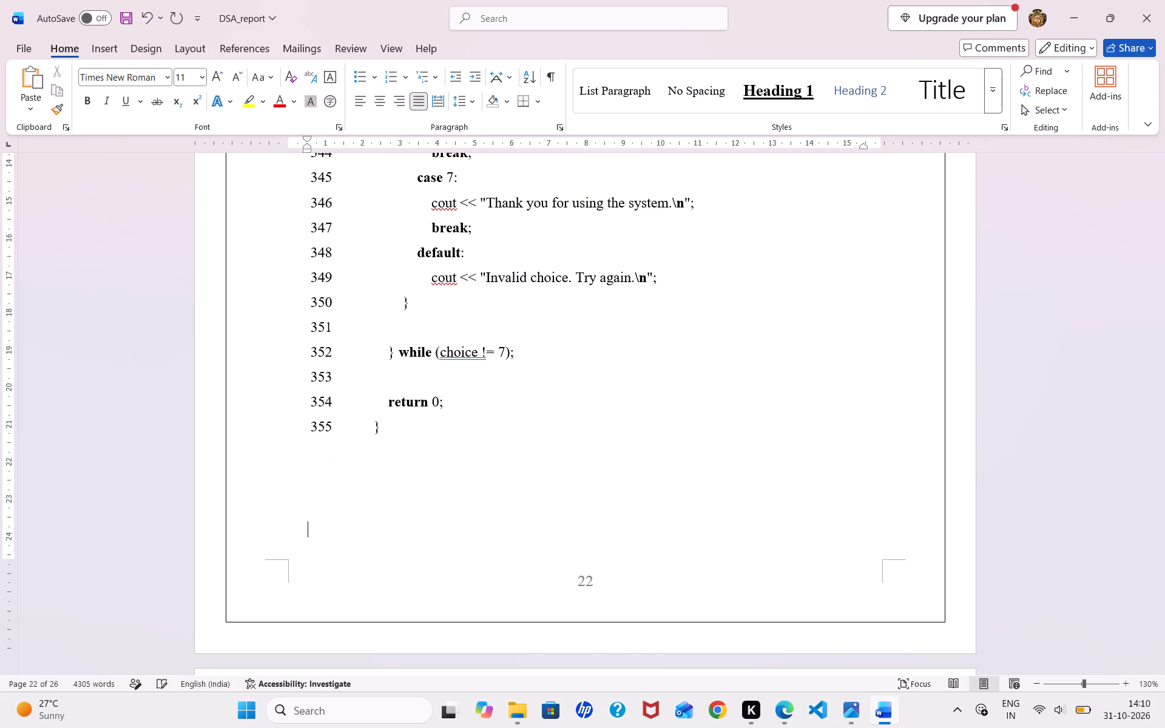
pyautogui.press('Return')
# In the sample output on page 23, remove the blank lines following both "Invalid connector type." messages.
pyautogui.scroll(-1, 330, 461)
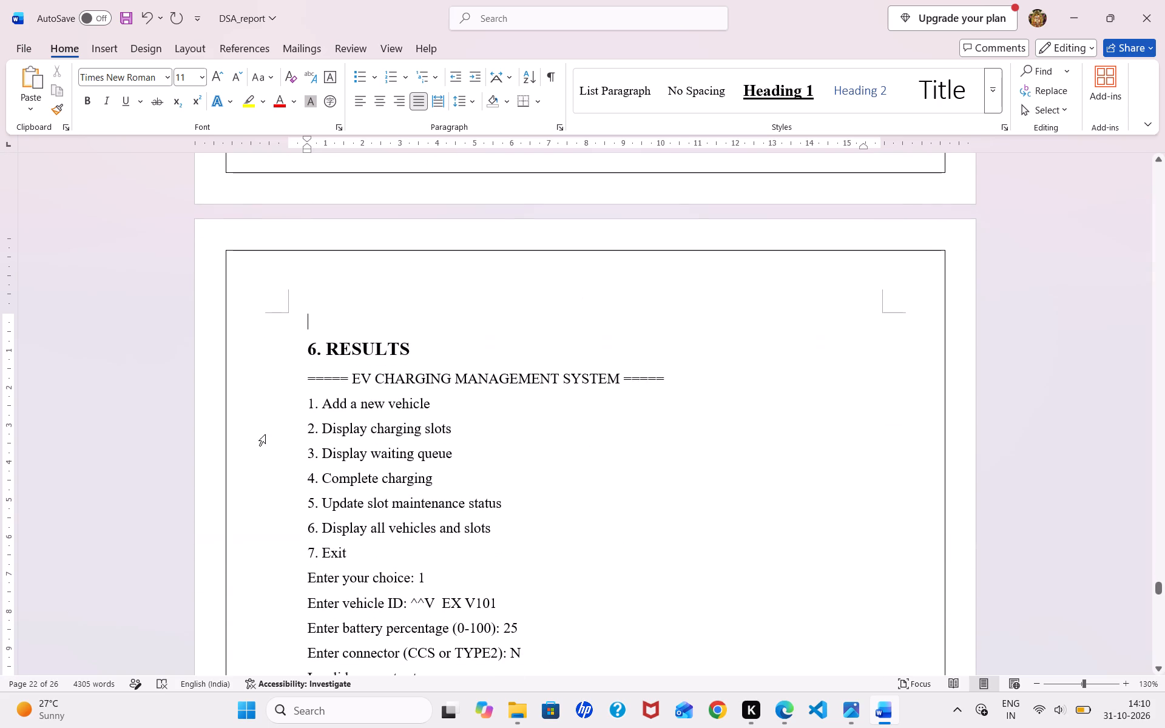
pyautogui.scroll(-1, 385, 418)
pyautogui.click(355, 436)
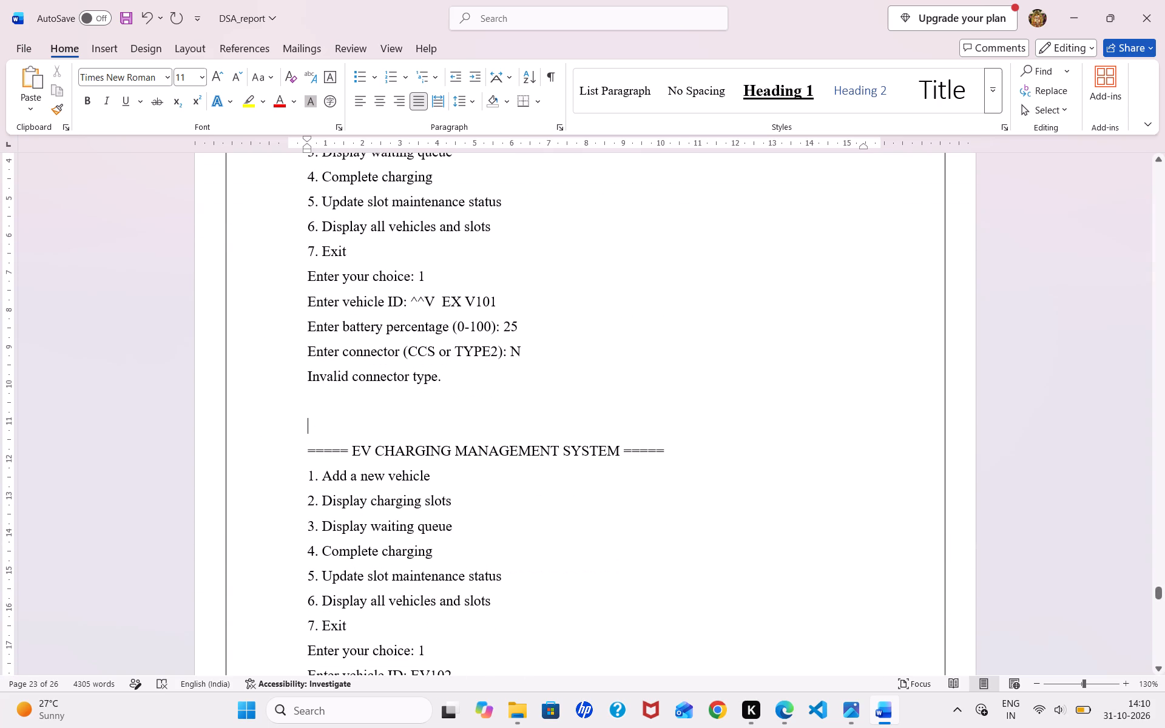
pyautogui.press('BackSpace')
pyautogui.press('BackSpace')
pyautogui.press('BackSpace')
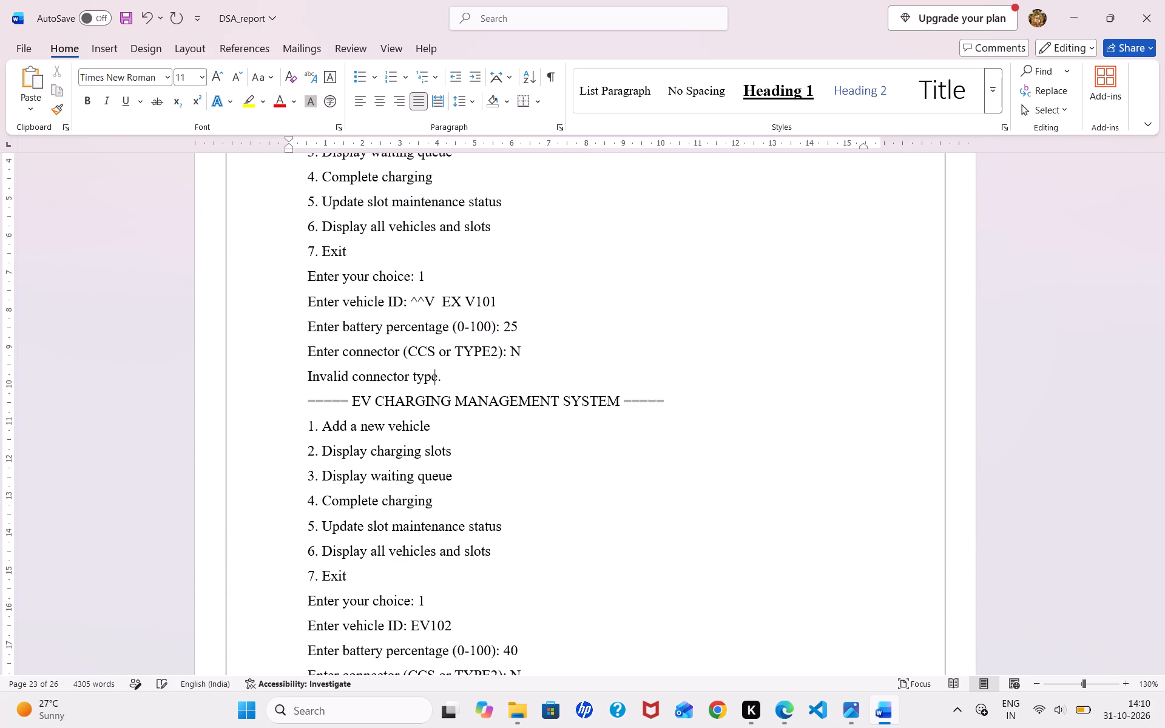
pyautogui.scroll(-1, 355, 436)
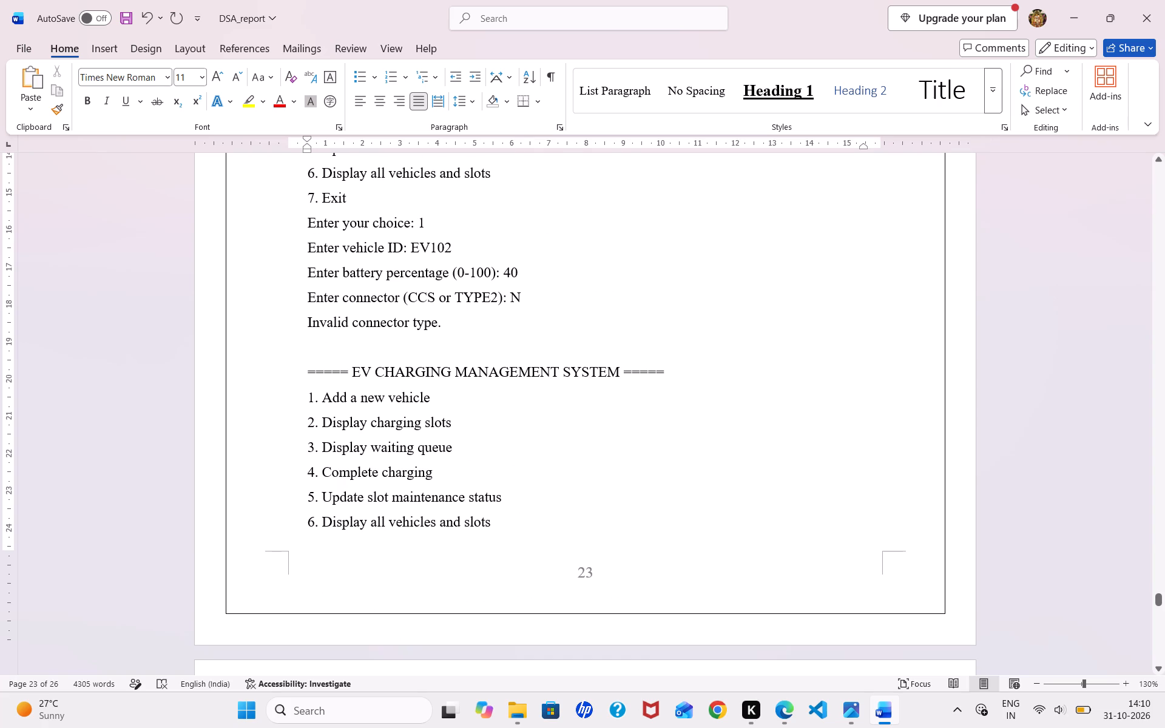
pyautogui.click(319, 362)
pyautogui.press('BackSpace')
pyautogui.press('BackSpace')
# On page 24, remove the blank lines after "Charging completed for vehicle EV103." and "Slot marked for maintenance.".
pyautogui.scroll(-3, 319, 362)
pyautogui.scroll(1, 319, 362)
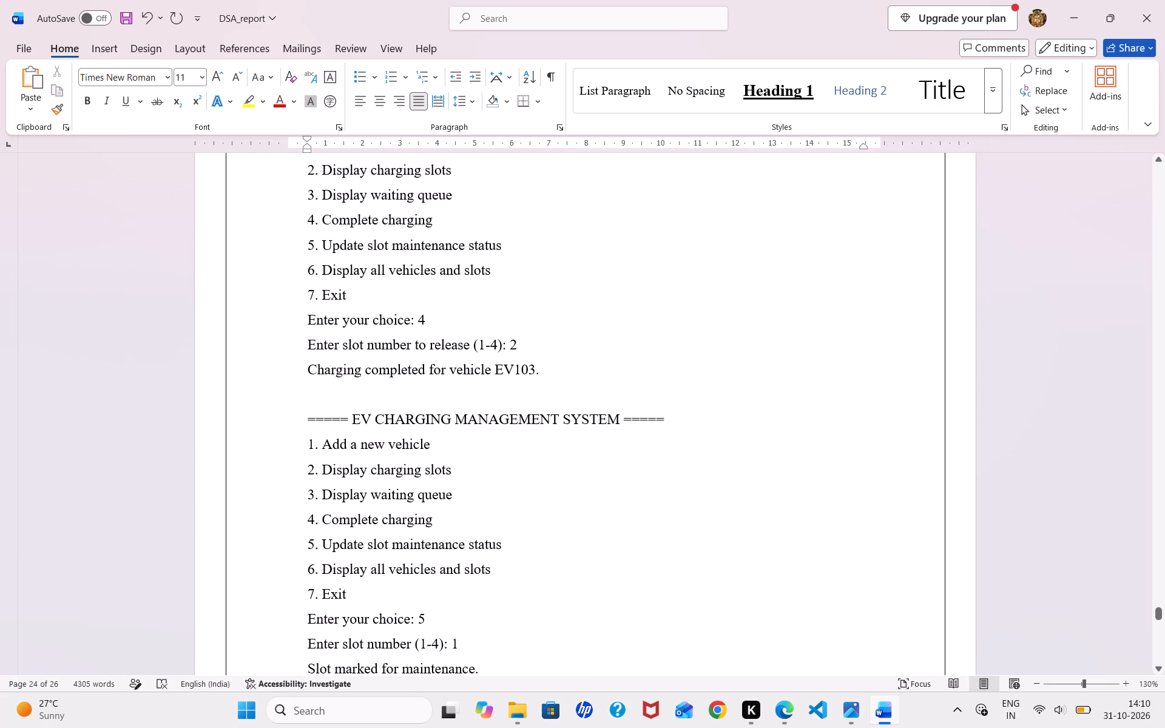
pyautogui.click(319, 396)
pyautogui.press('BackSpace')
pyautogui.press('BackSpace')
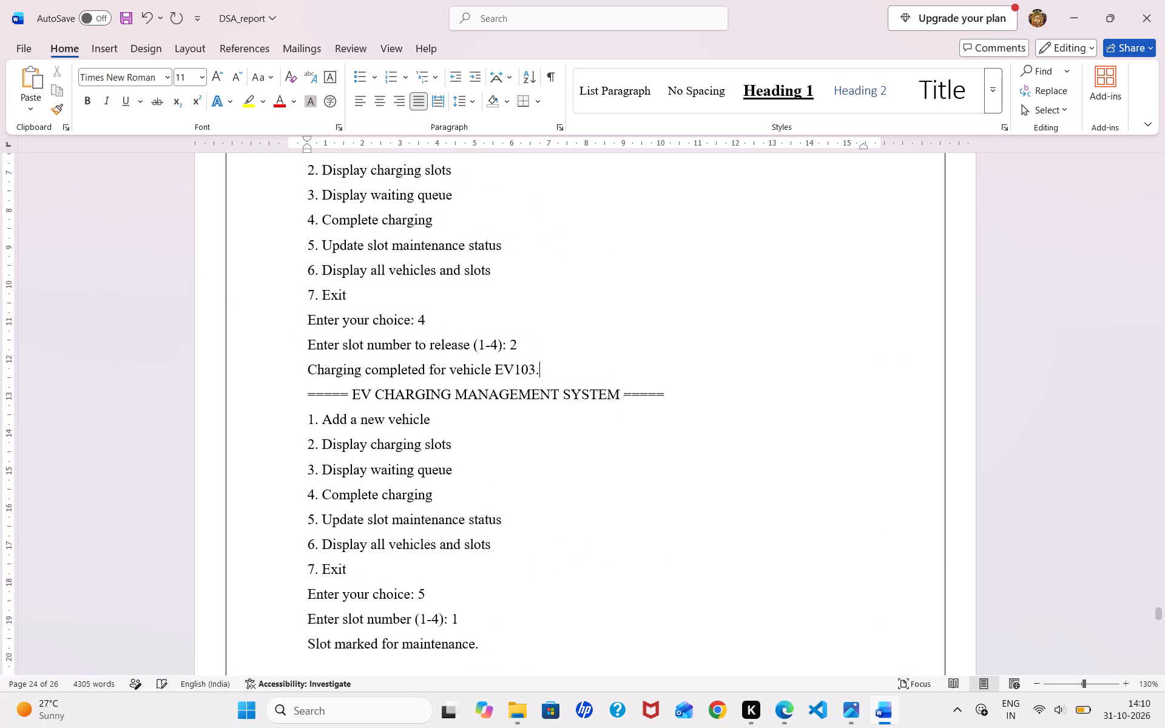
pyautogui.scroll(-2, 319, 396)
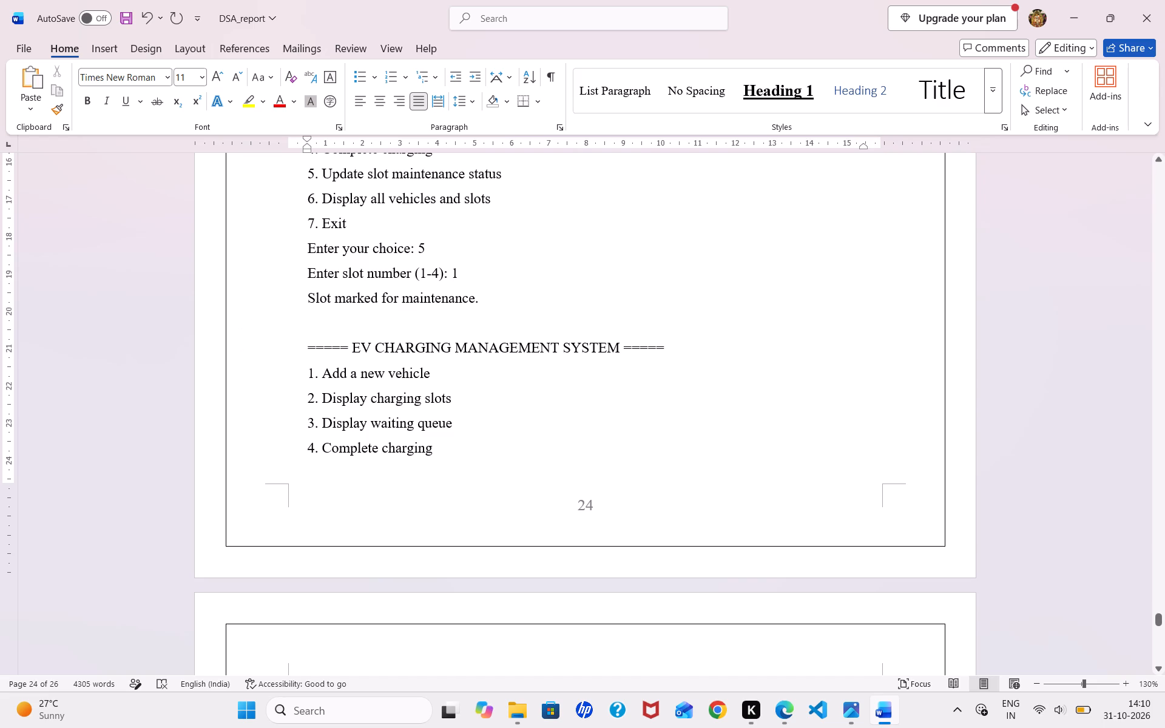
pyautogui.click(305, 318)
pyautogui.press('BackSpace')
pyautogui.press('BackSpace')
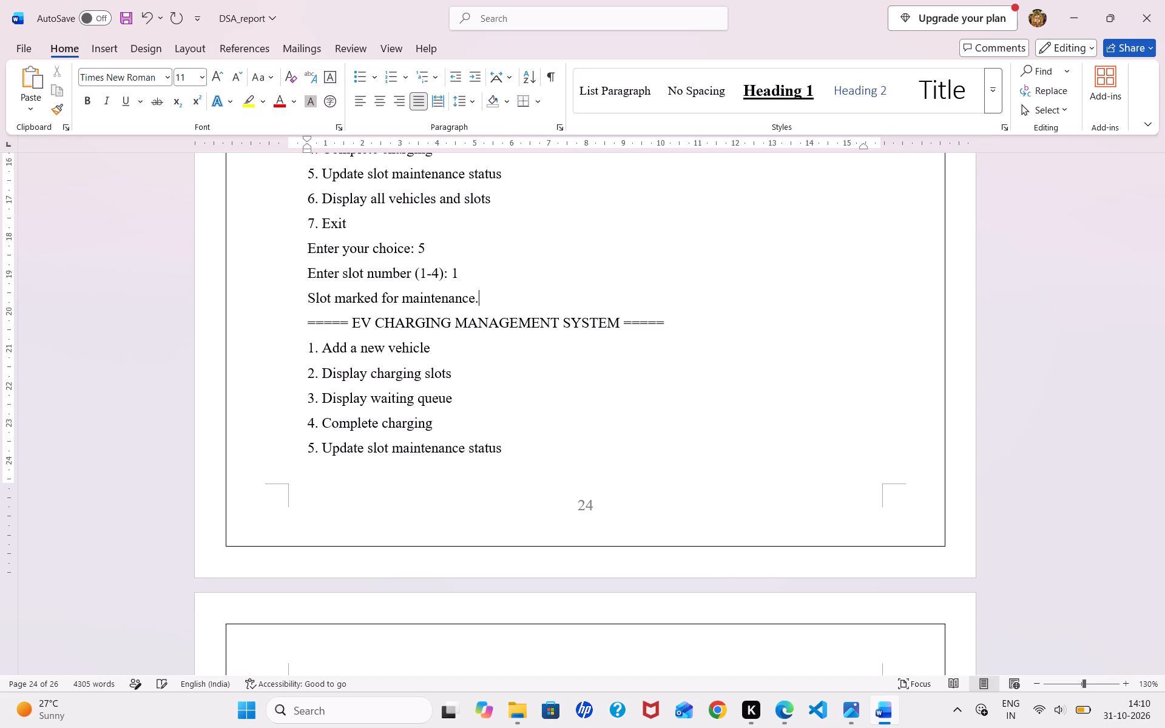
# Review the page layout from the 4th section's end and 5. IMPLEMENTATION code through the results, conclusion and references.
pyautogui.scroll(-2, 305, 318)
pyautogui.click(326, 372)
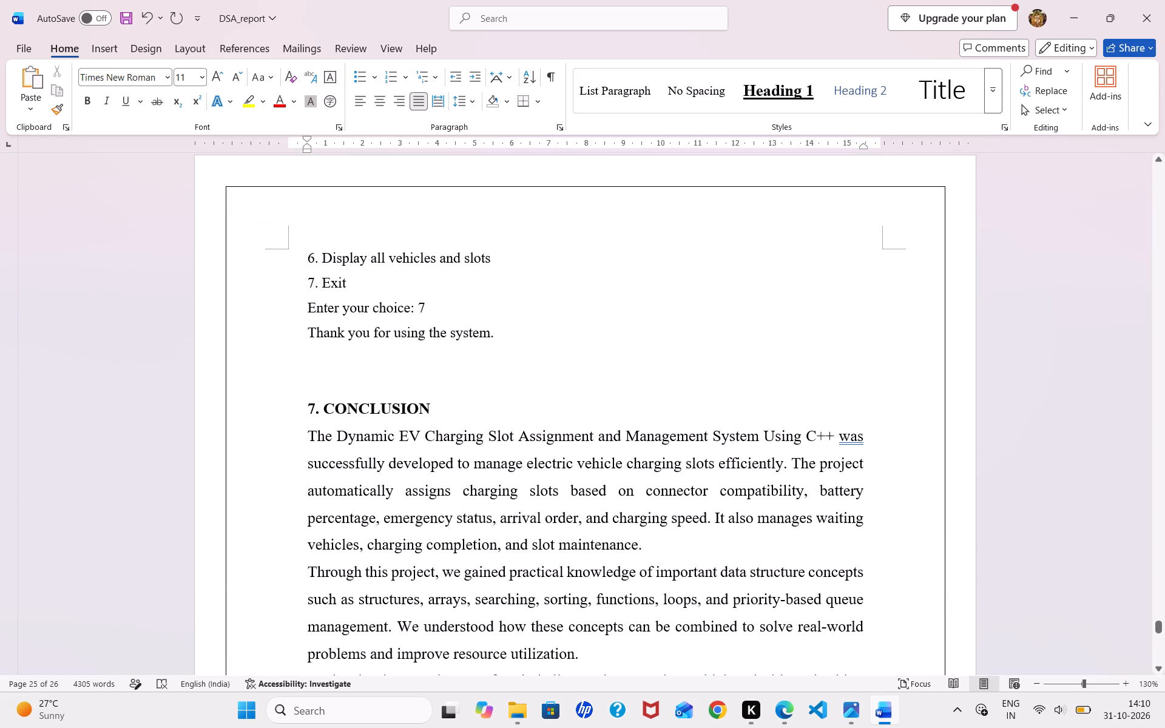
pyautogui.scroll(-1, 326, 372)
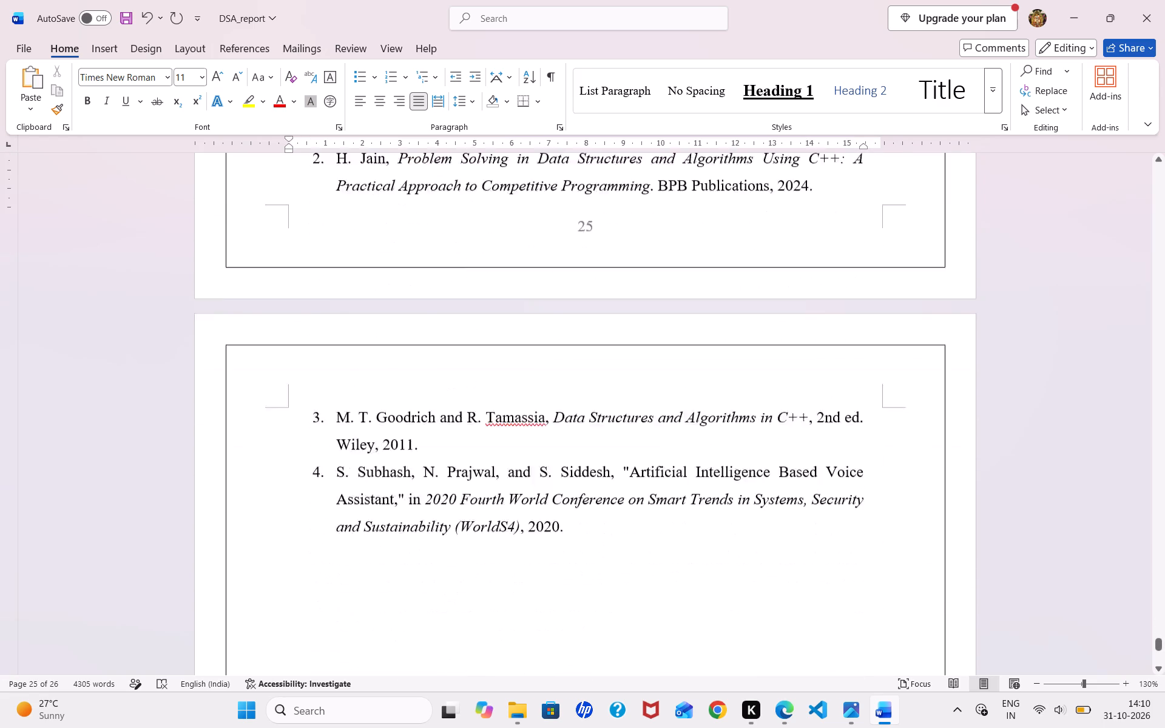
pyautogui.scroll(5, 326, 372)
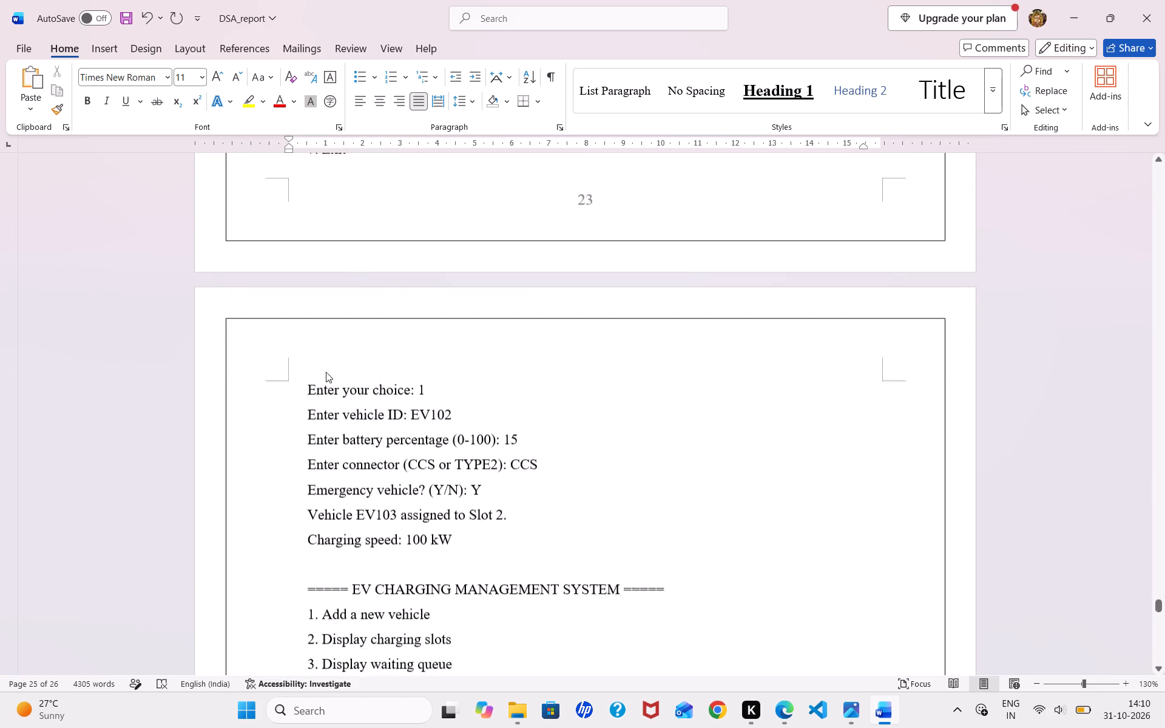
pyautogui.scroll(5, 326, 372)
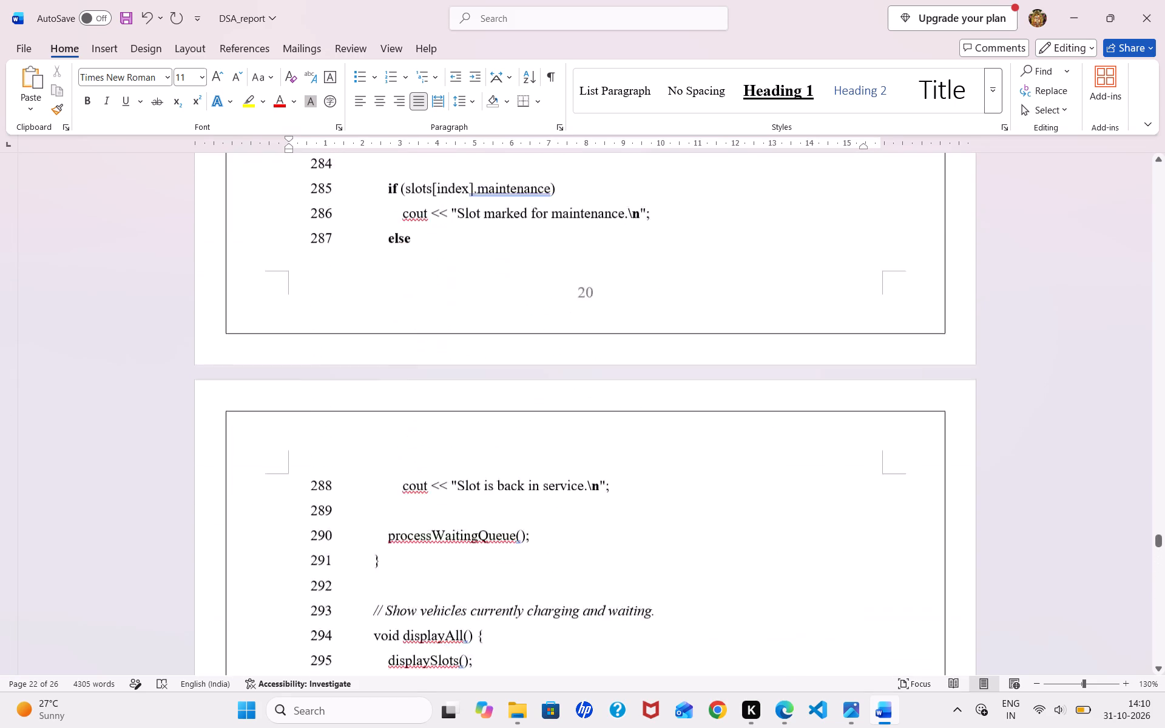
pyautogui.scroll(4, 326, 372)
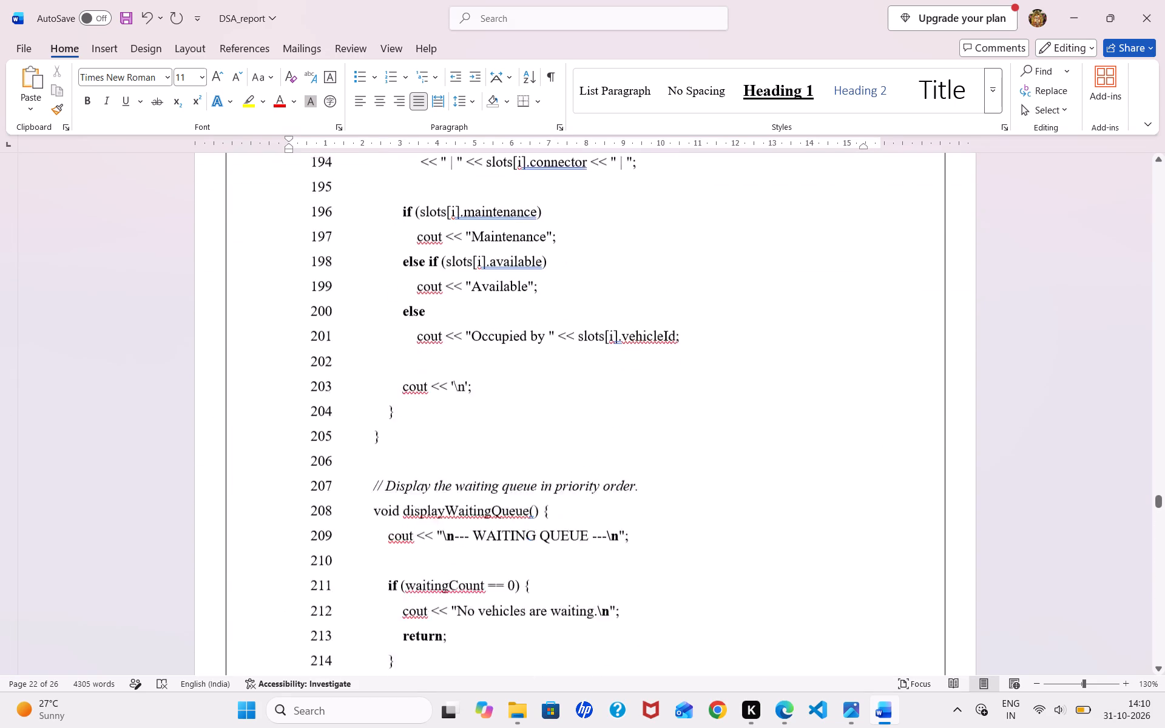
pyautogui.scroll(5, 326, 372)
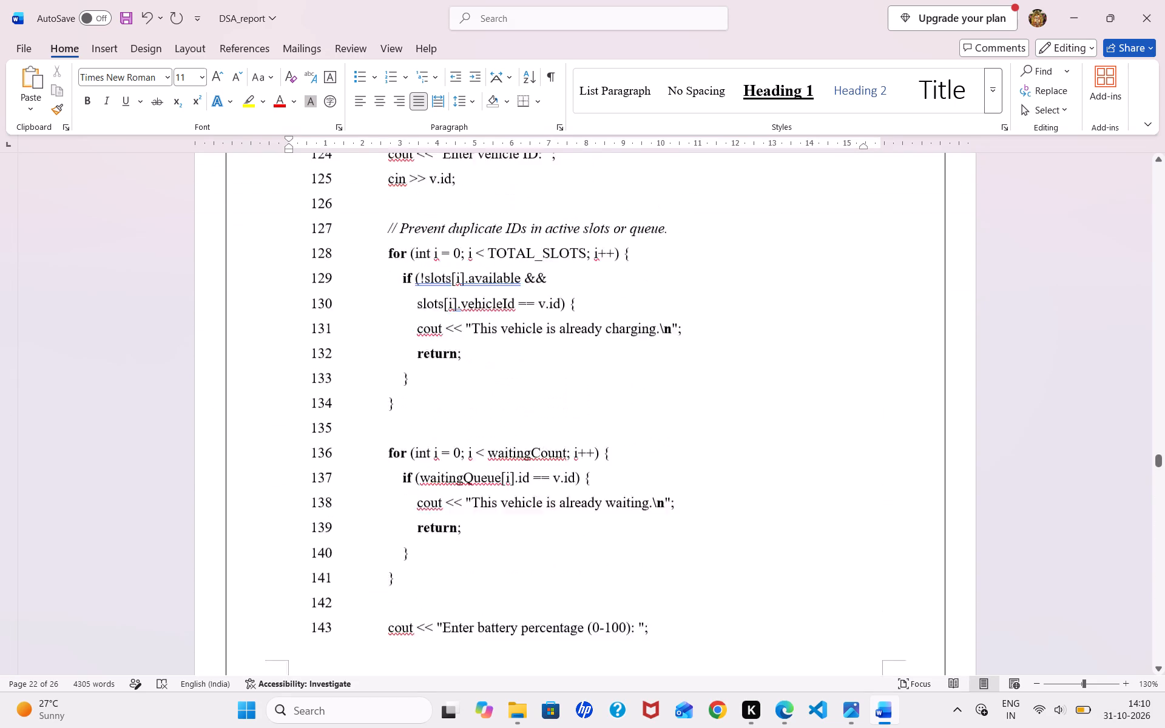
pyautogui.scroll(3, 326, 372)
pyautogui.scroll(-1, 326, 372)
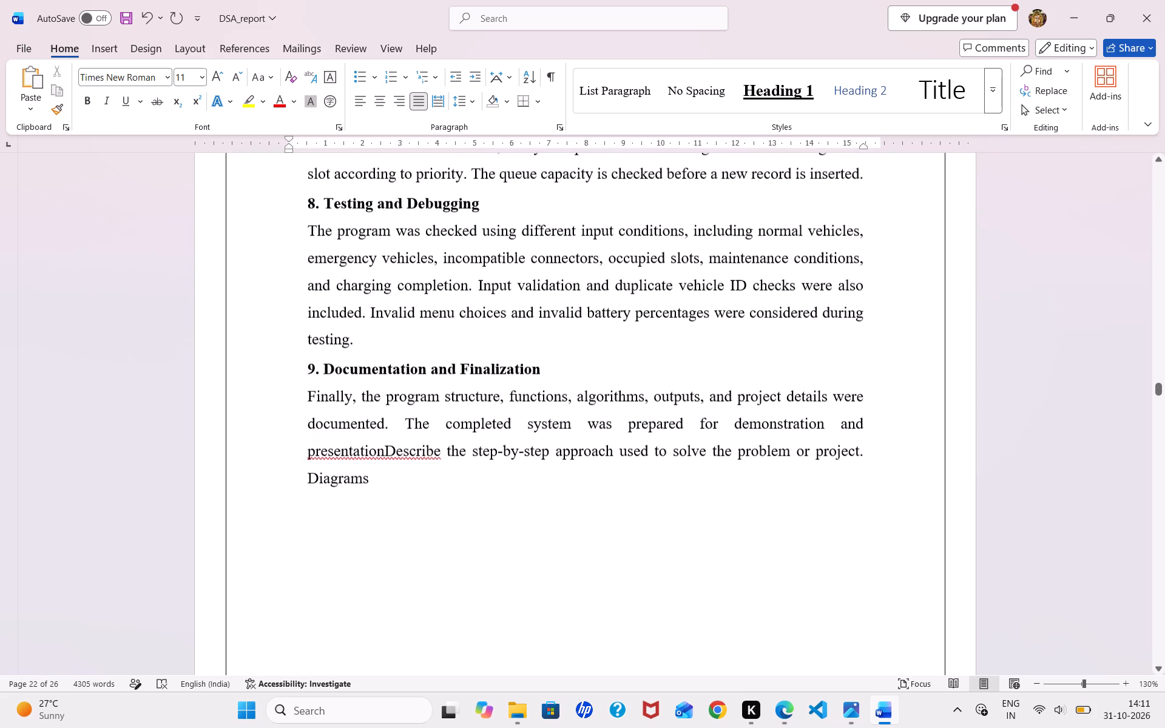
pyautogui.scroll(-1, 326, 372)
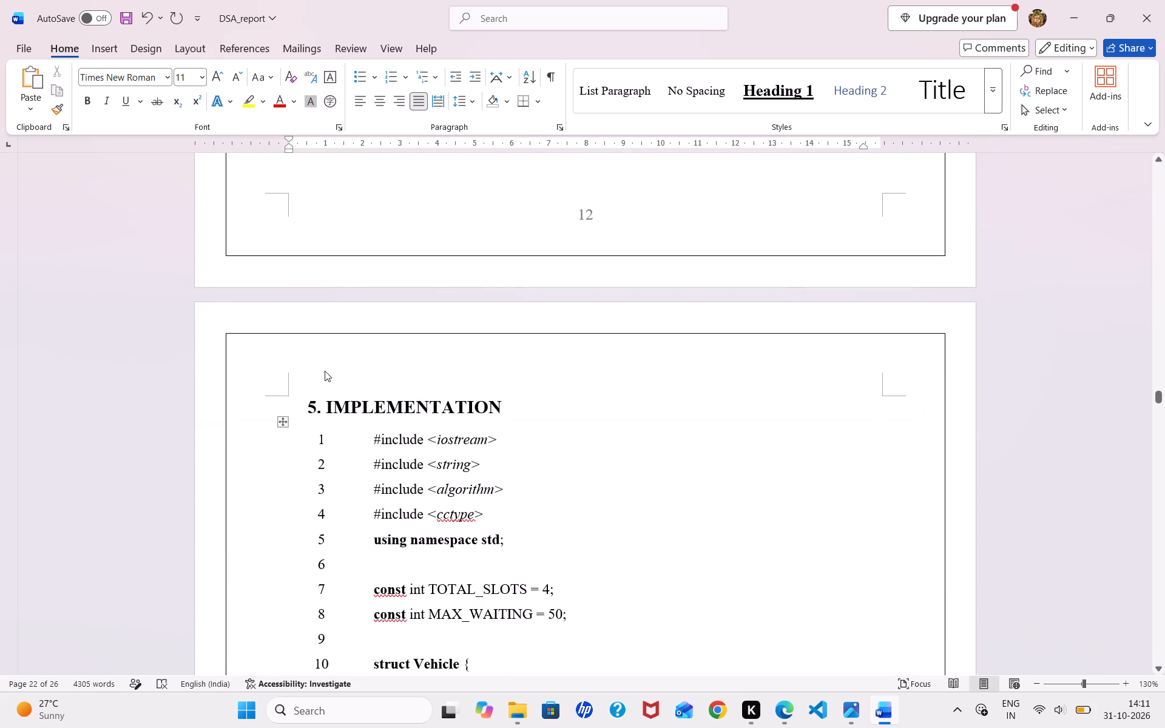
pyautogui.scroll(-13, 325, 371)
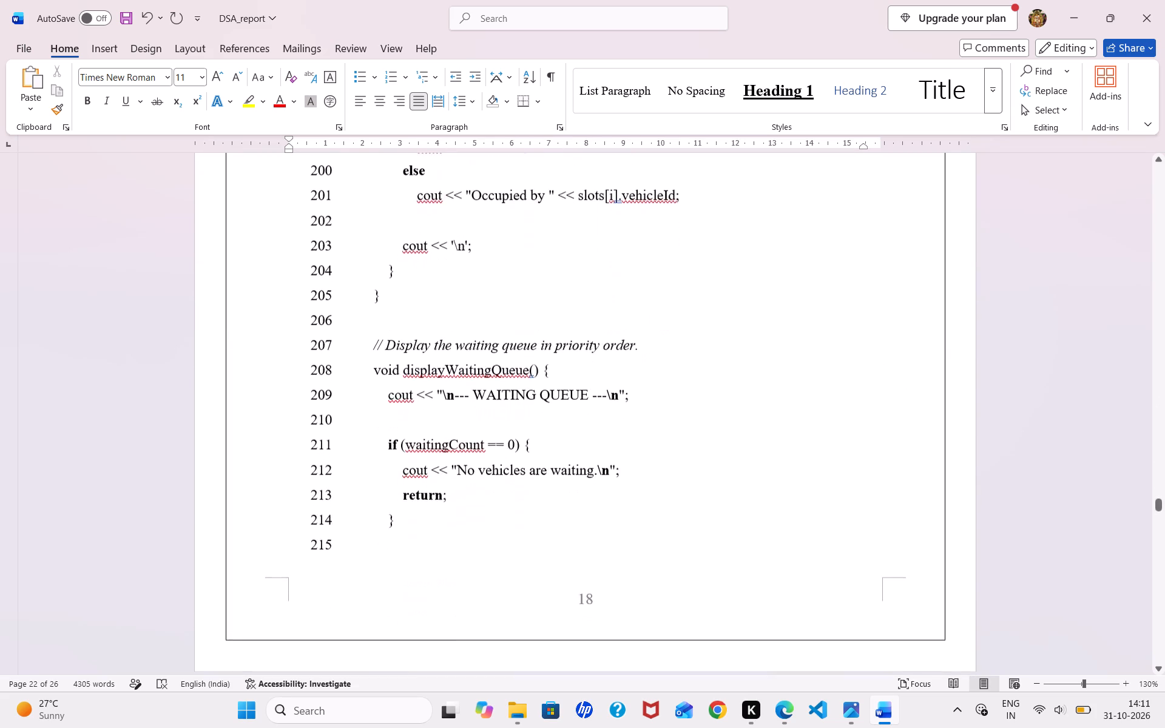
pyautogui.scroll(-13, 325, 371)
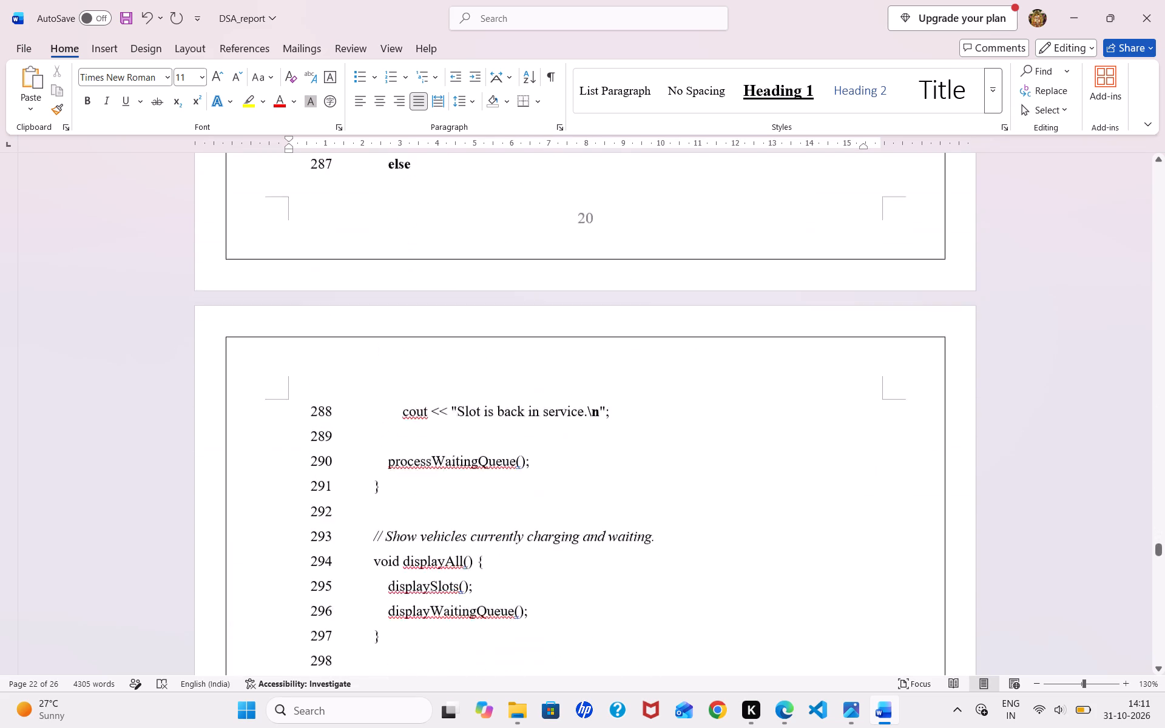
pyautogui.scroll(-6, 325, 371)
# Remove the blank line above the 6. RESULTS heading at the start of page 23.
pyautogui.scroll(4, 325, 371)
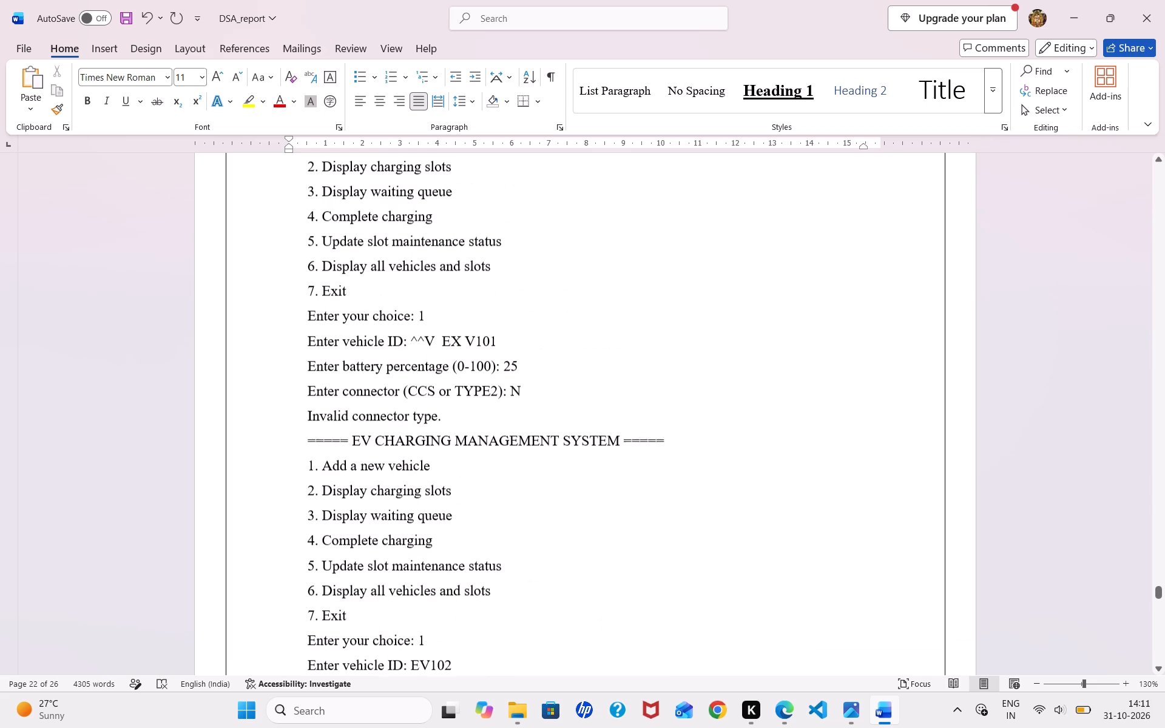
pyautogui.scroll(2, 325, 371)
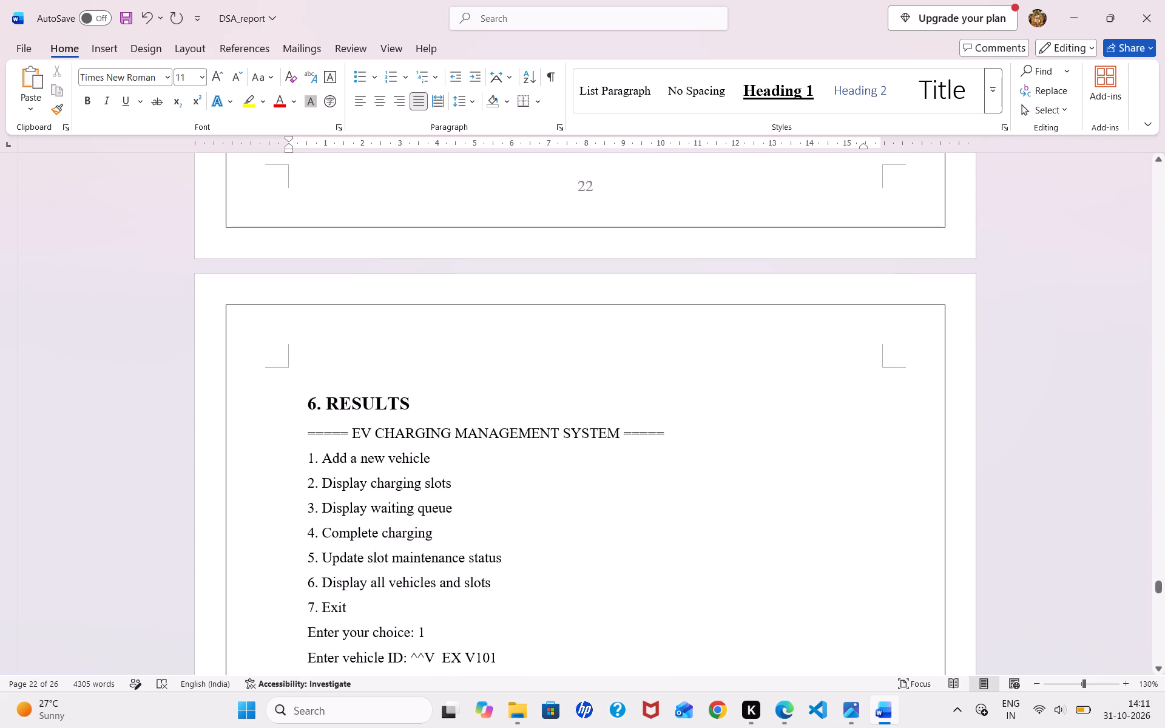
pyautogui.click(311, 372)
pyautogui.press('BackSpace')
pyautogui.press('BackSpace')
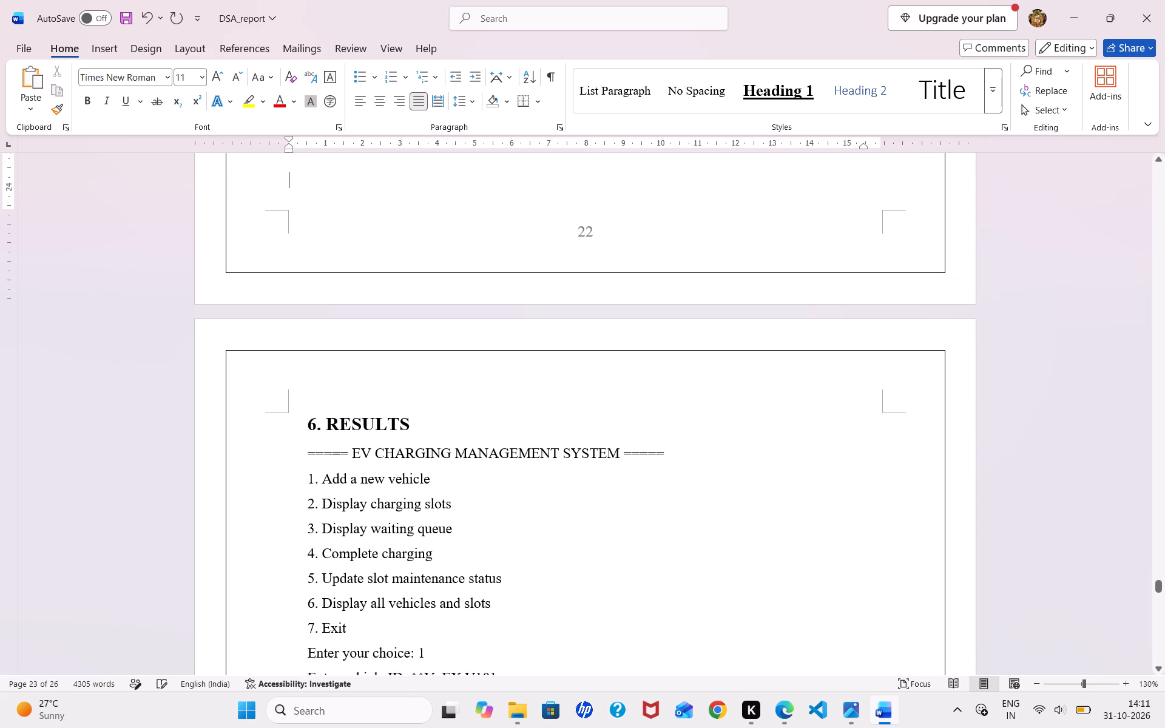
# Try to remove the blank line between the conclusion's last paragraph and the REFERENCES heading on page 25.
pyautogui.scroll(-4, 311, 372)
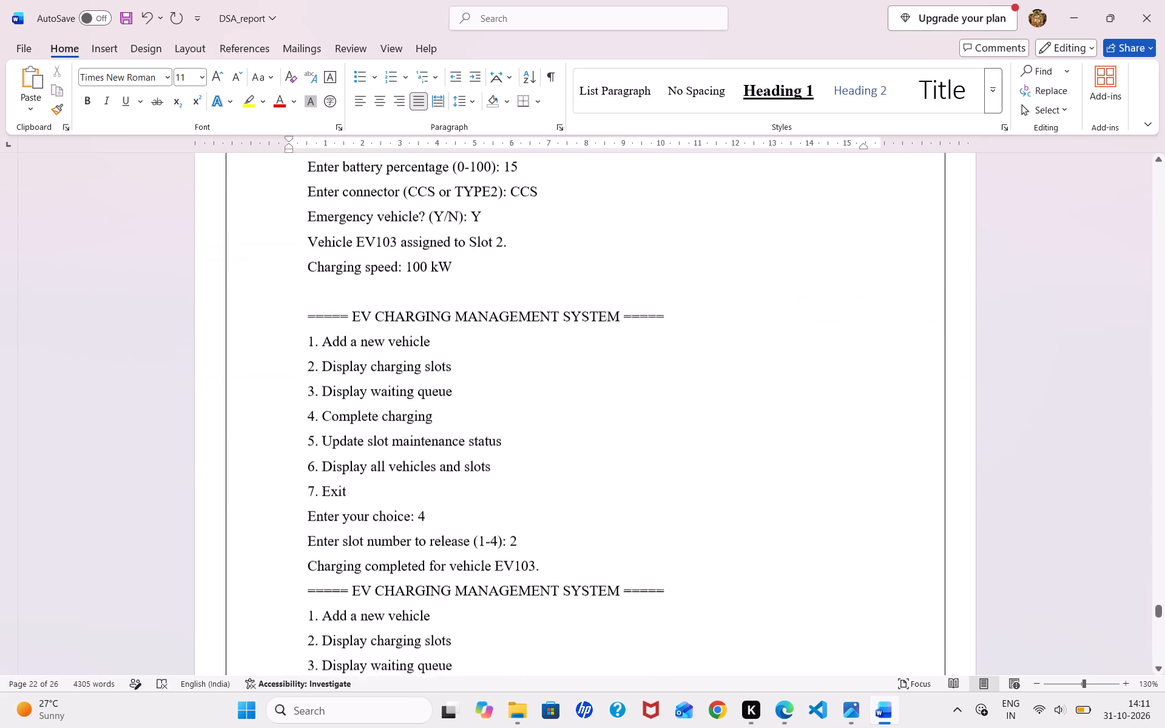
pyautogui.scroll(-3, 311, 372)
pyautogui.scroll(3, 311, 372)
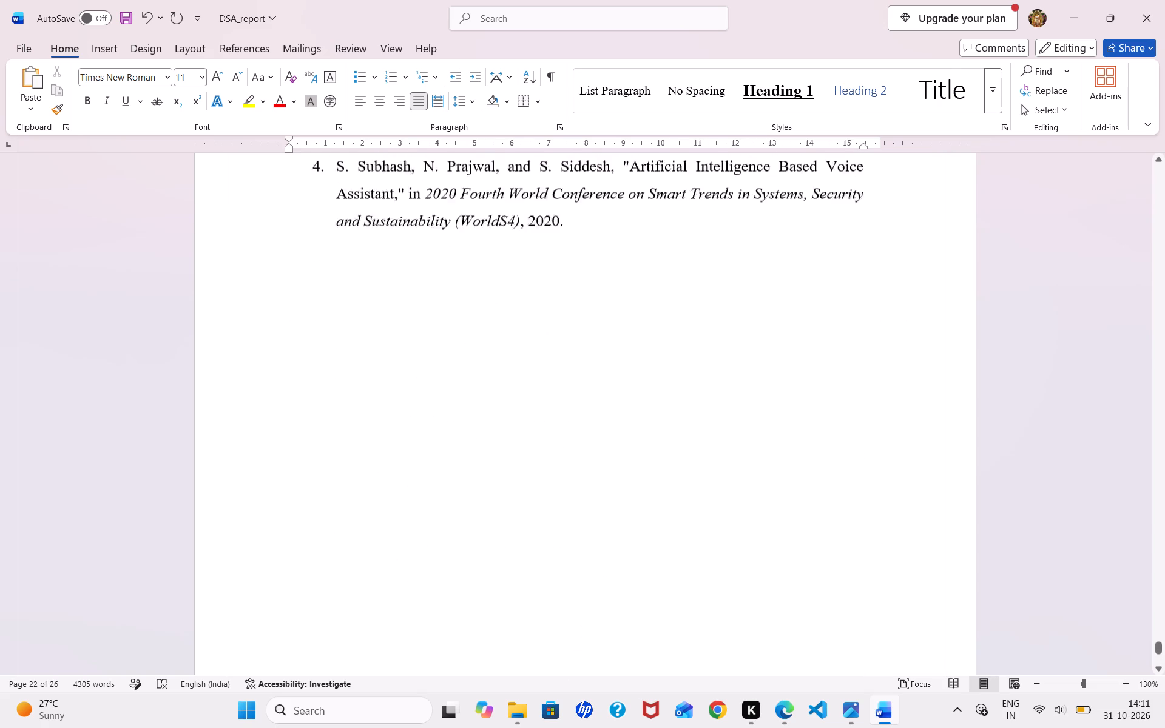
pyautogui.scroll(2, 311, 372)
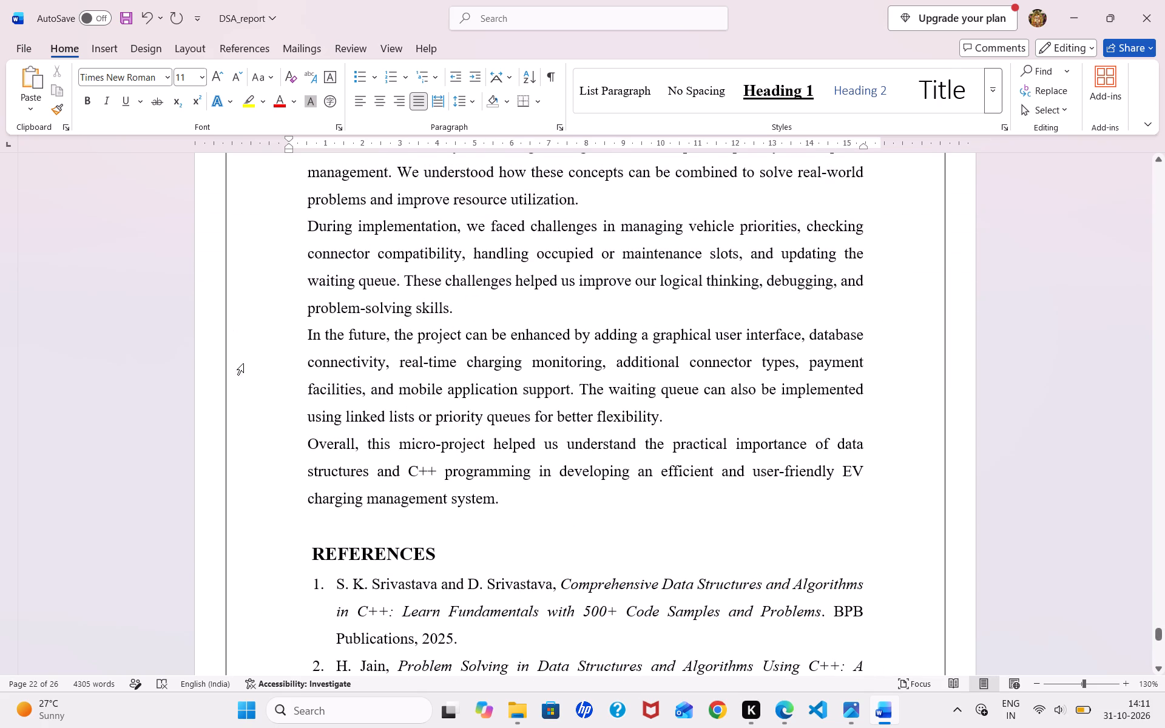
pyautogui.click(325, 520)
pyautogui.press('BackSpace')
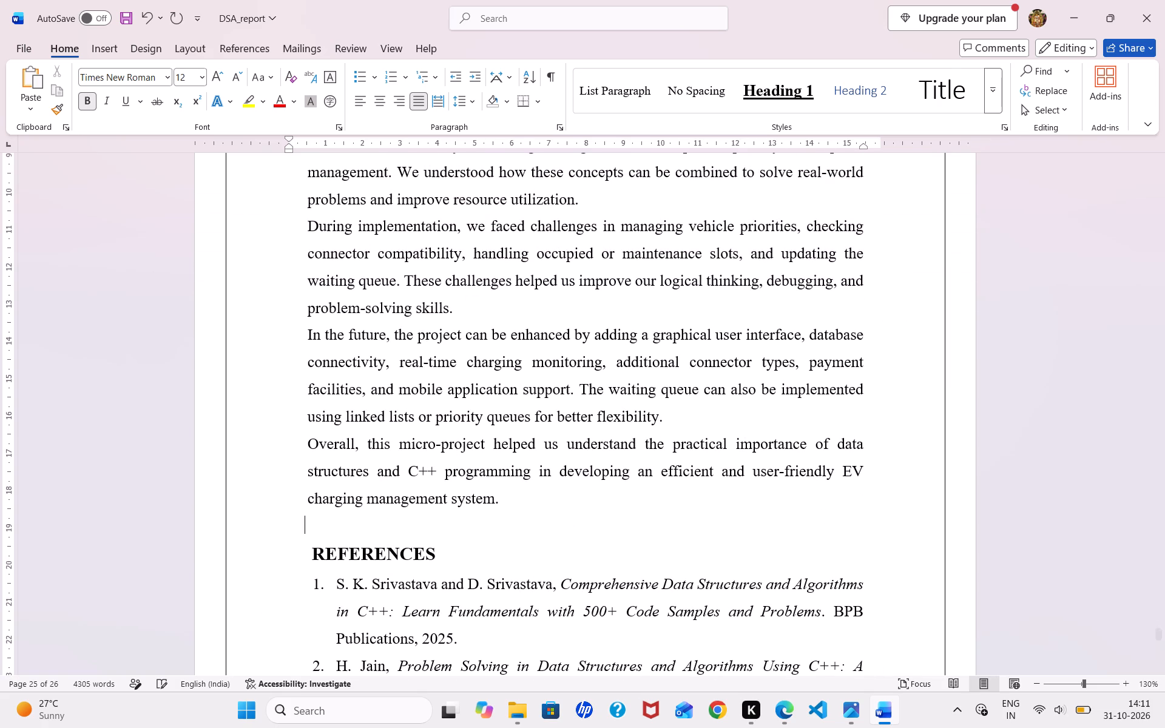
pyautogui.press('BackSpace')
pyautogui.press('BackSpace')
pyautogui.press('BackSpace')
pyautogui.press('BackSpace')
# Remove the two blank lines between "Thank you for using the system." and the 7. CONCLUSION heading on page 25.
pyautogui.scroll(1, 325, 520)
pyautogui.click(346, 344)
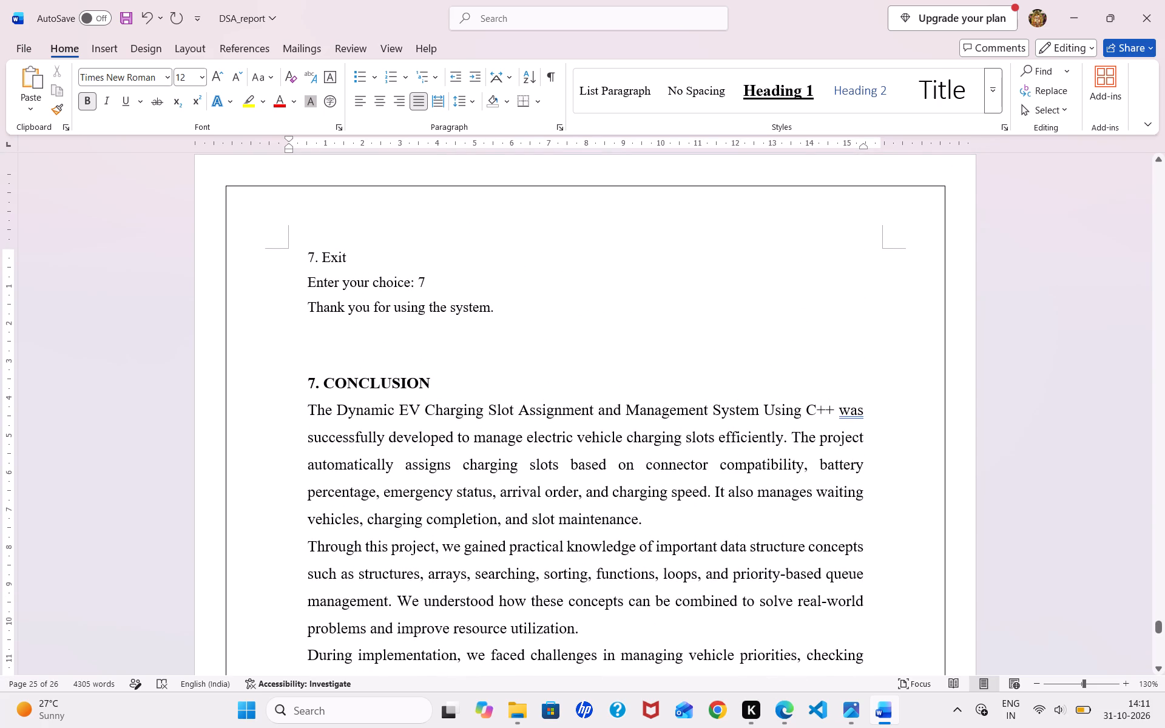
pyautogui.press('BackSpace')
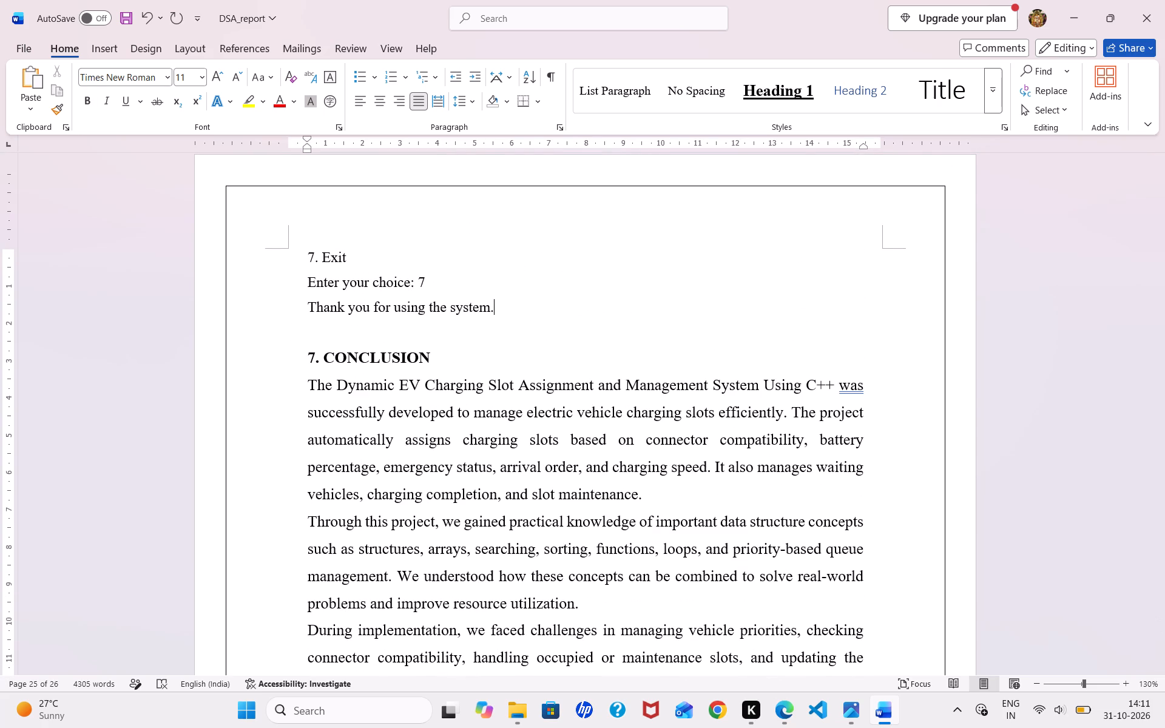
pyautogui.press('Down')
pyautogui.press('BackSpace')
pyautogui.press('BackSpace')
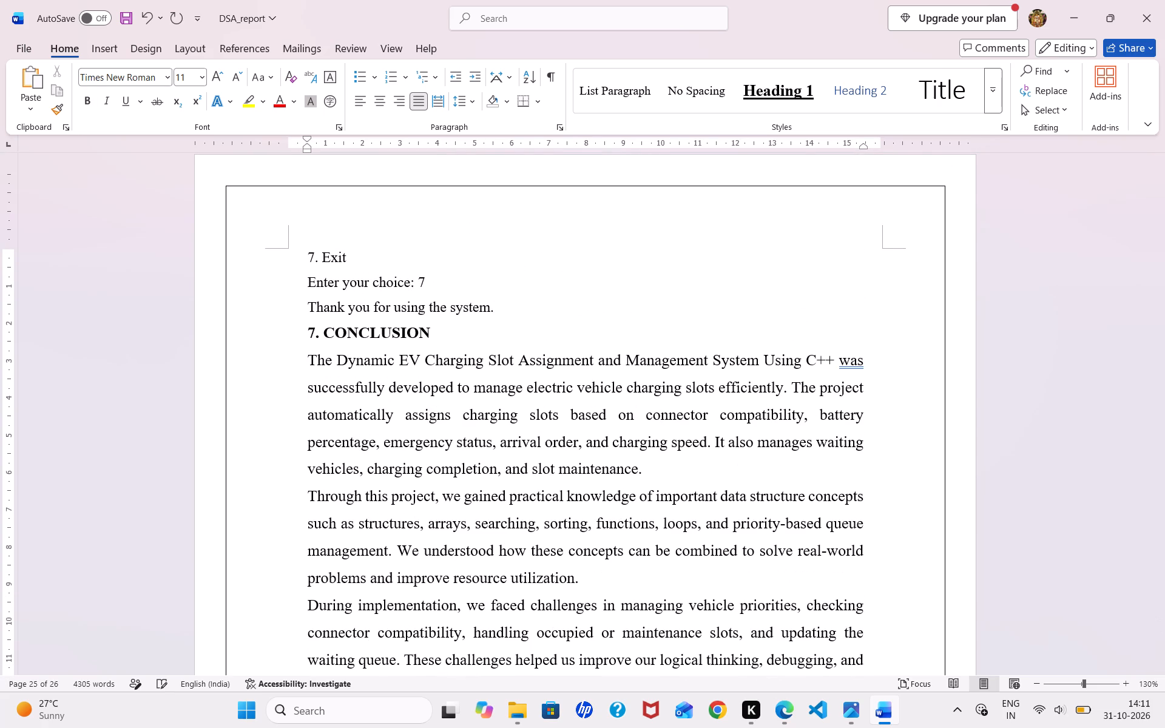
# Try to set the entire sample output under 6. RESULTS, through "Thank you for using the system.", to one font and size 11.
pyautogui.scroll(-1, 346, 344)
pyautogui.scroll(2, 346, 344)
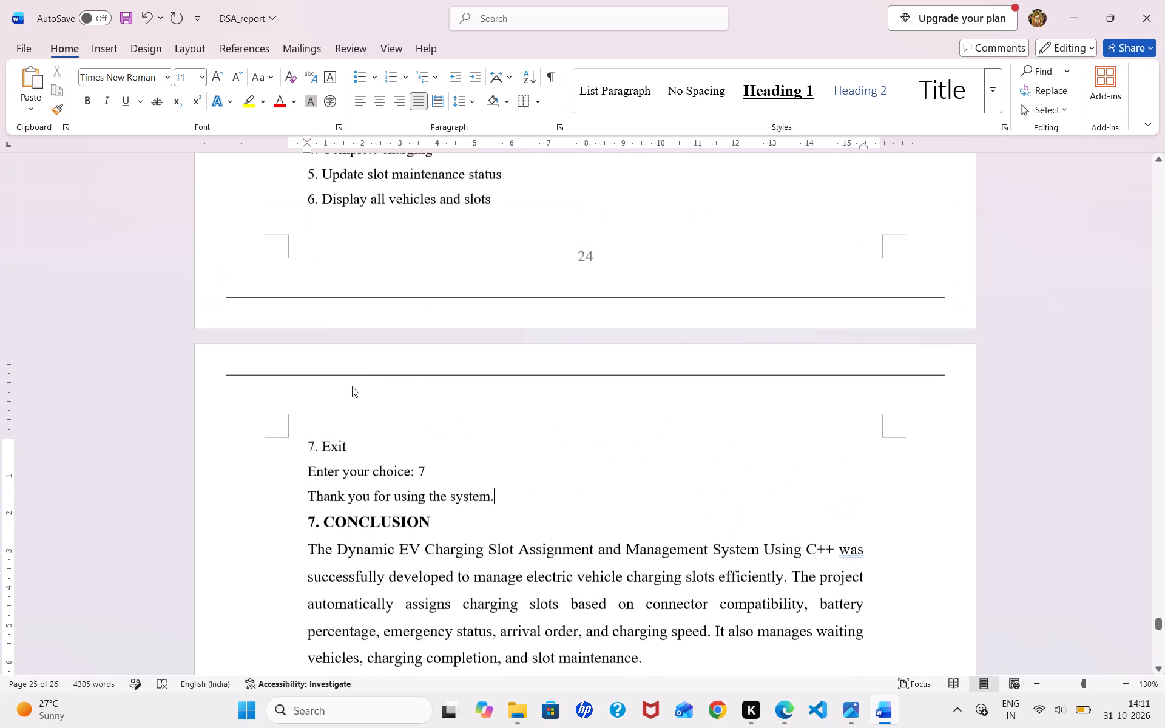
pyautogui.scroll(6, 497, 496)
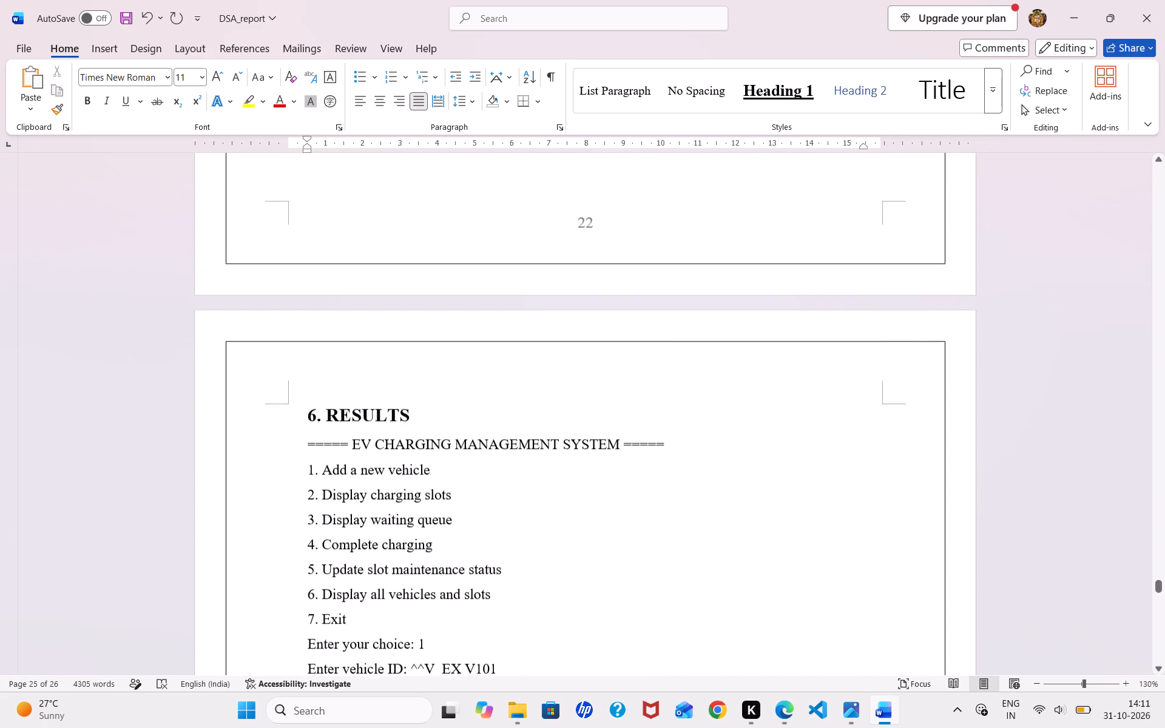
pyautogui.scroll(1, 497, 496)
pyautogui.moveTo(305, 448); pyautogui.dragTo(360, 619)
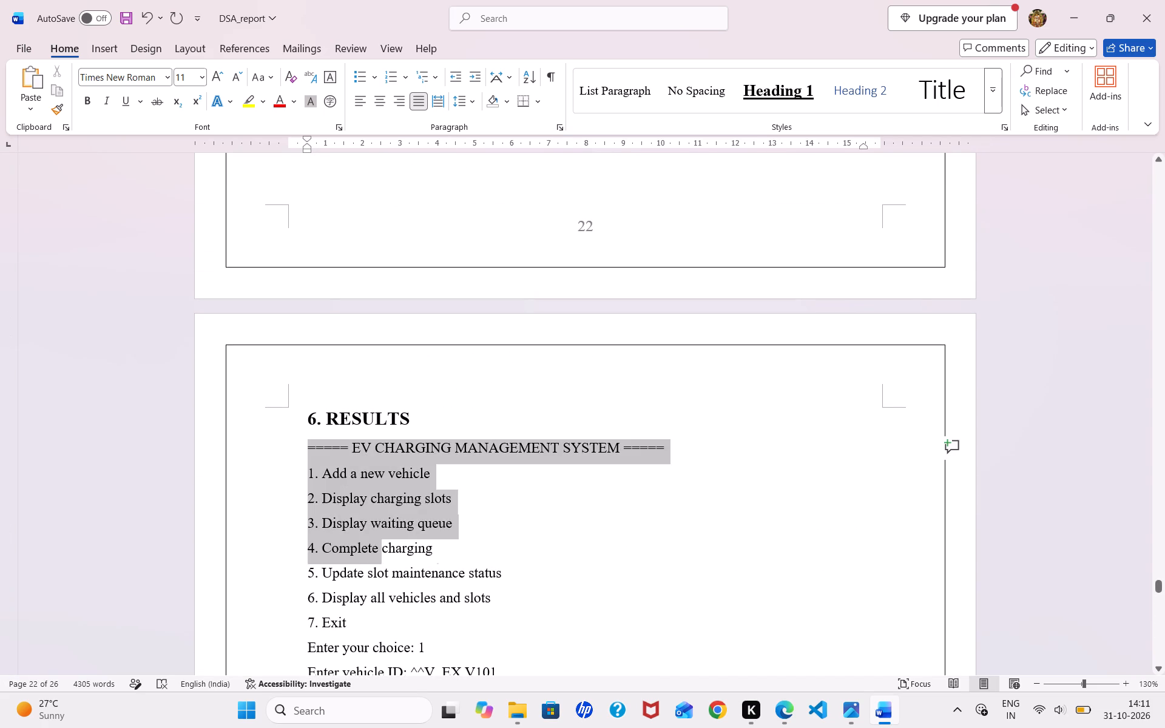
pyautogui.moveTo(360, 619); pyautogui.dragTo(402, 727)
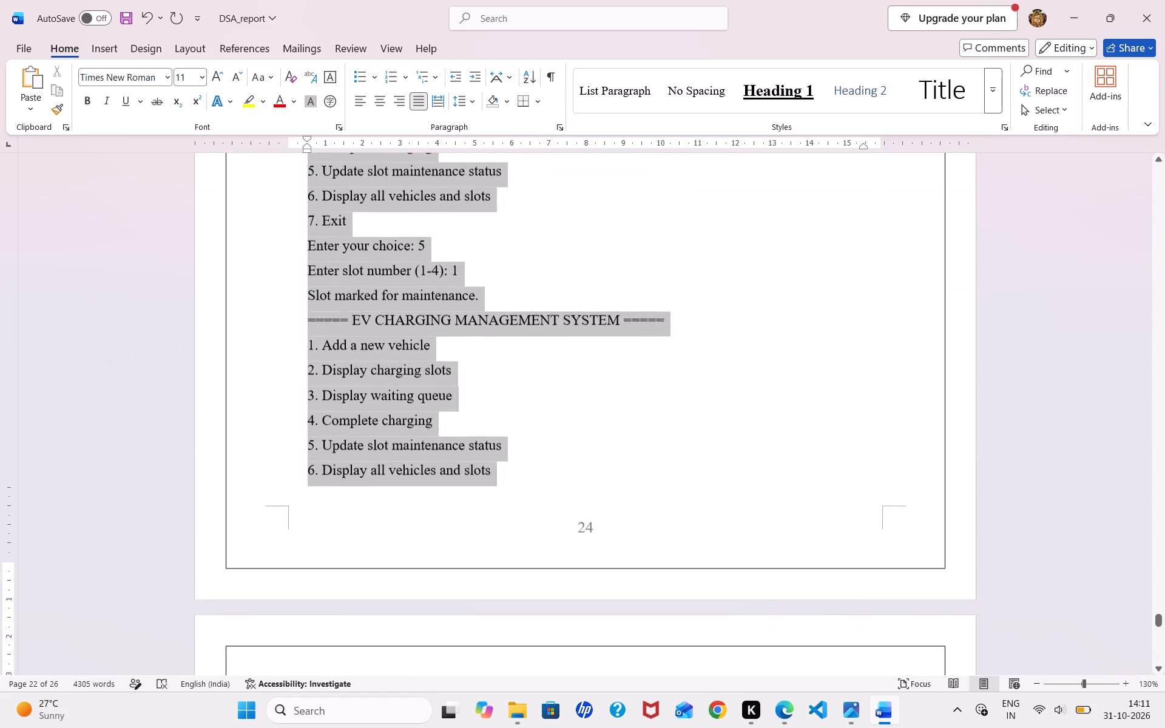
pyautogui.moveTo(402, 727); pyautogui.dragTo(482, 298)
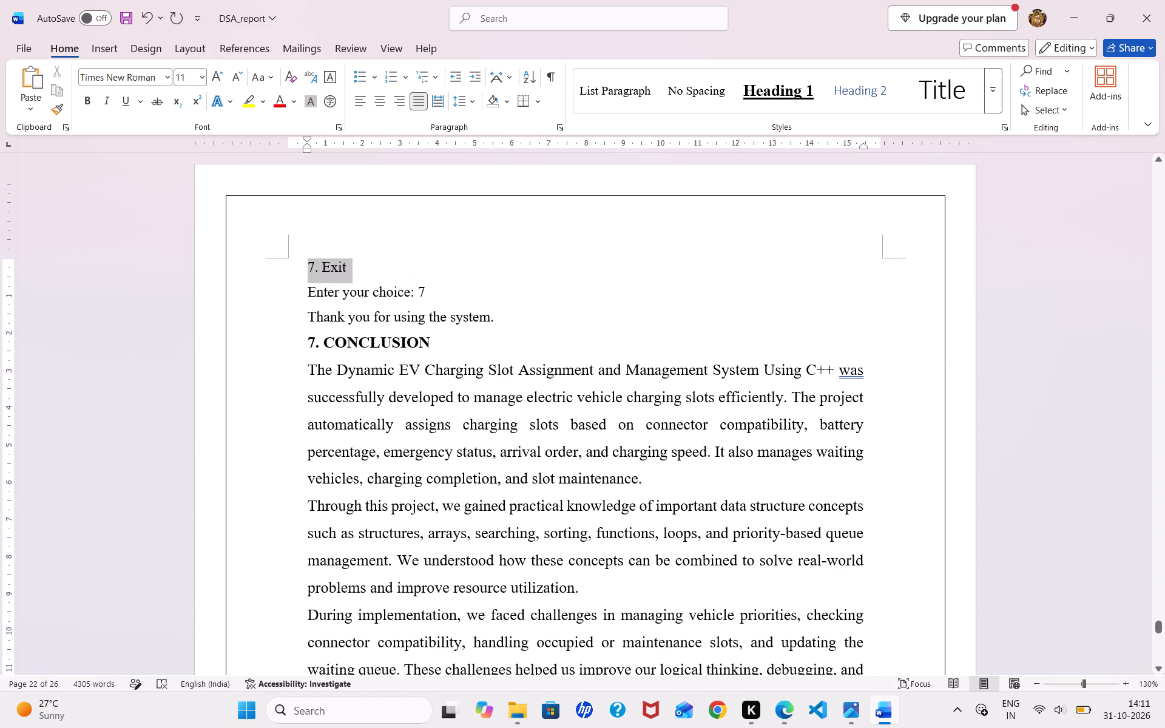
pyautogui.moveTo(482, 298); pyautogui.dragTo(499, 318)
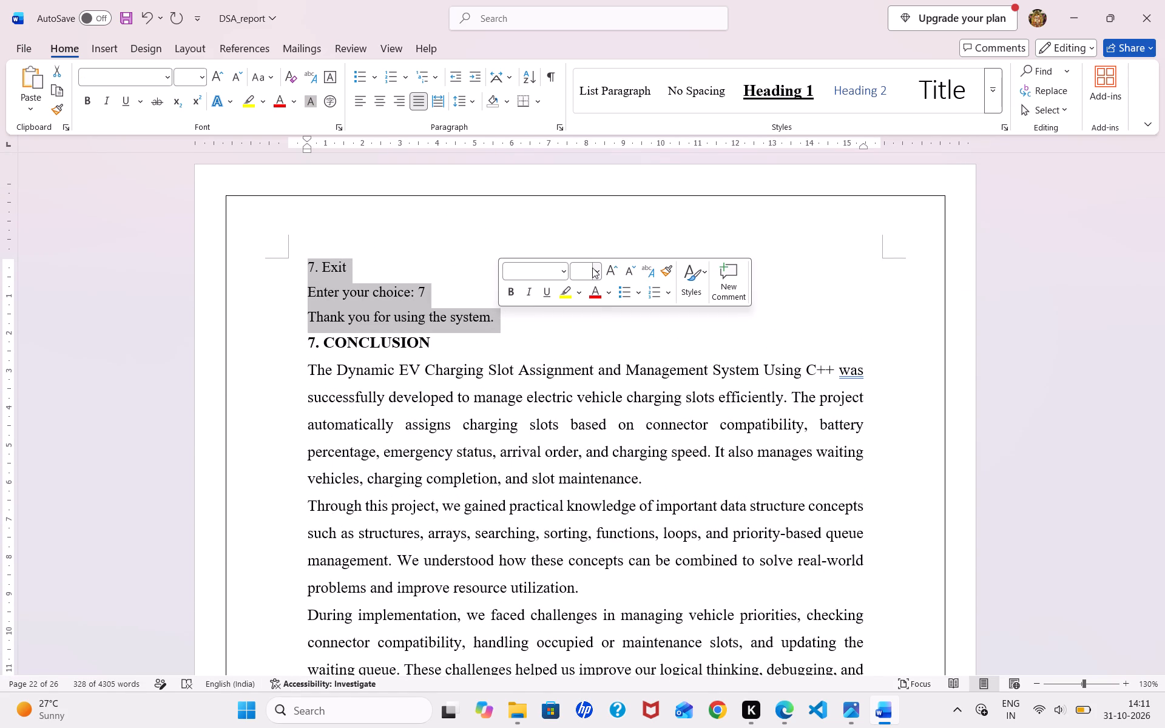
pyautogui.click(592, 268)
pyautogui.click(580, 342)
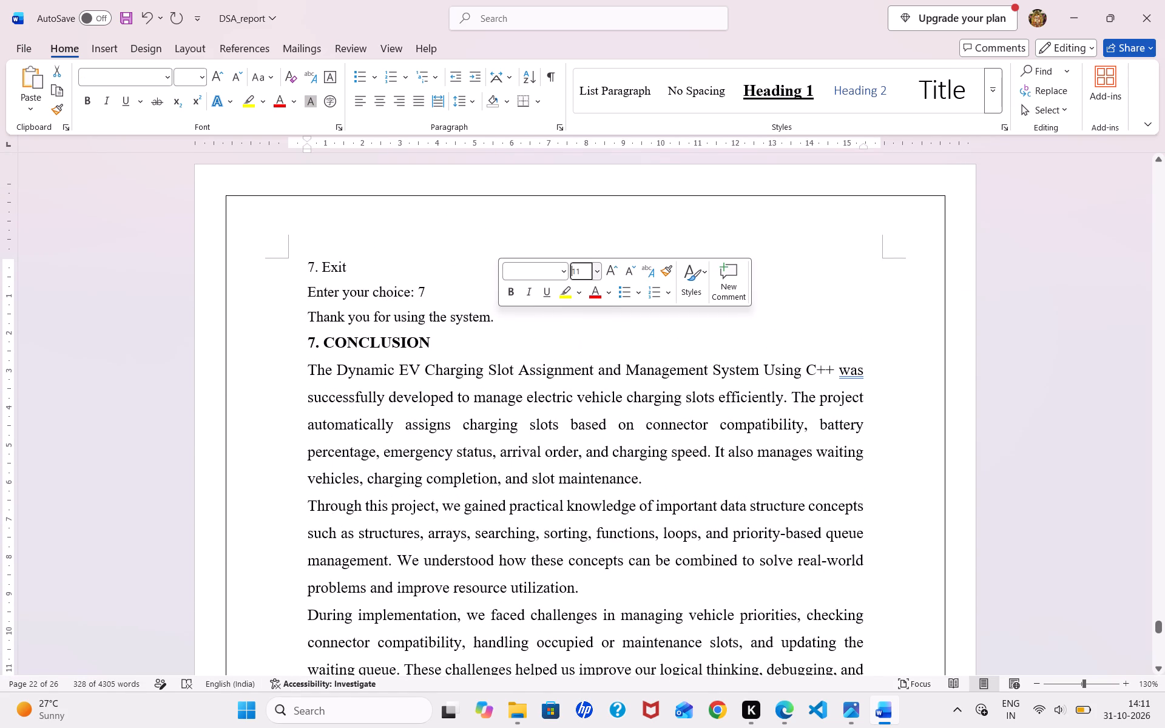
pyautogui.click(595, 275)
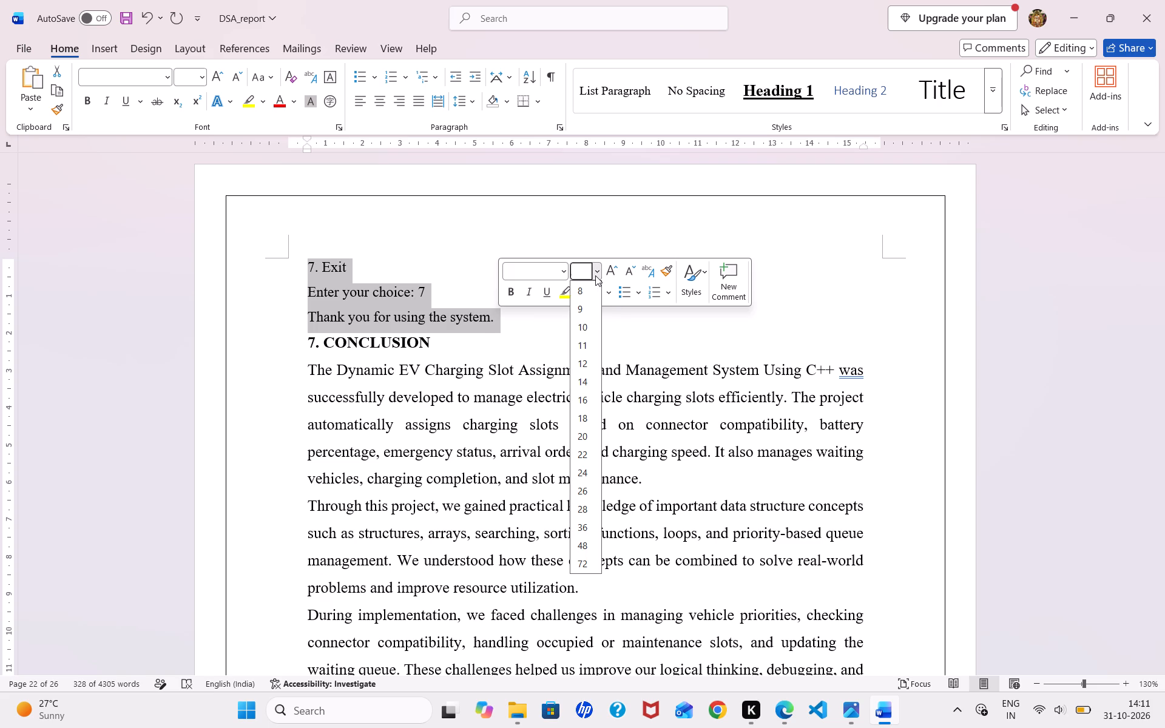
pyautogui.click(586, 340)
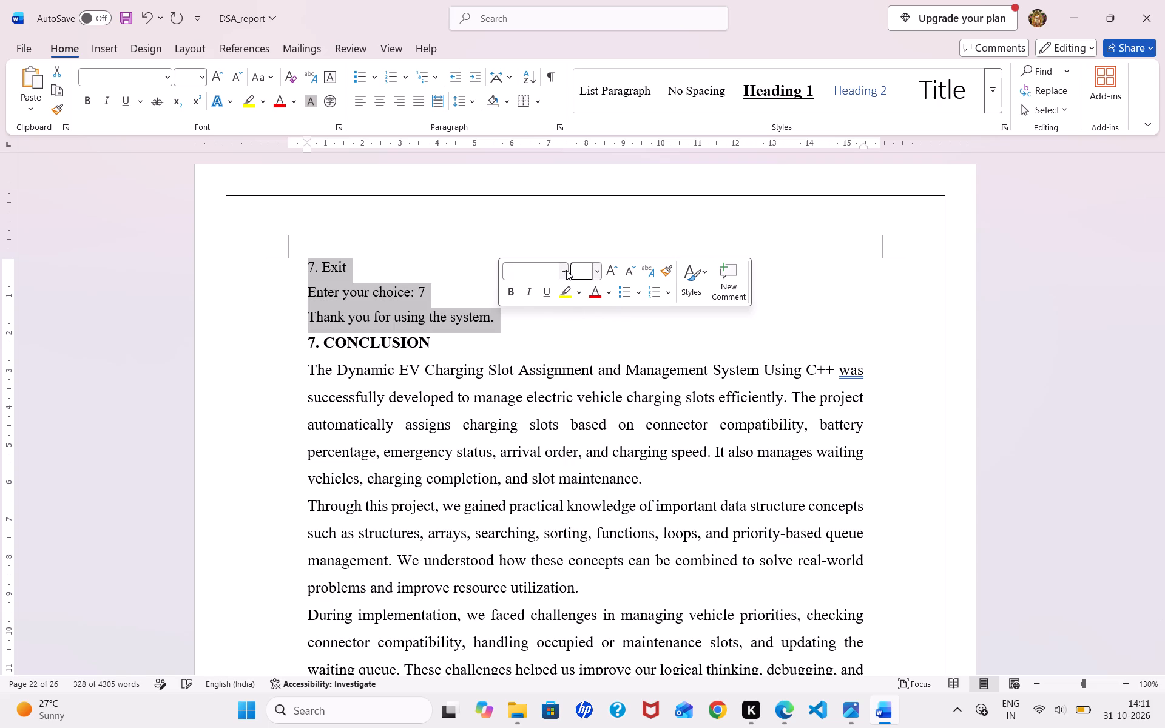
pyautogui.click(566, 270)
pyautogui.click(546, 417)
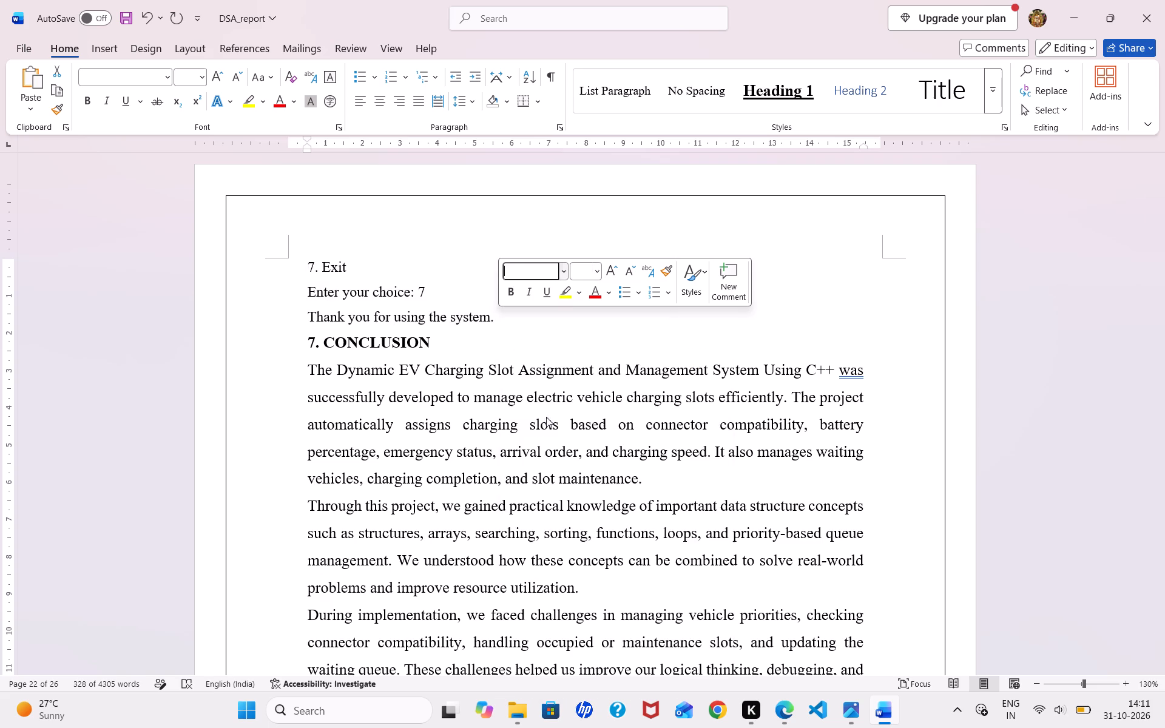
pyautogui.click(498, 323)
# Remove the blank line after "Charging speed: 100 kW" in the sample output on page 24.
pyautogui.scroll(3, 498, 323)
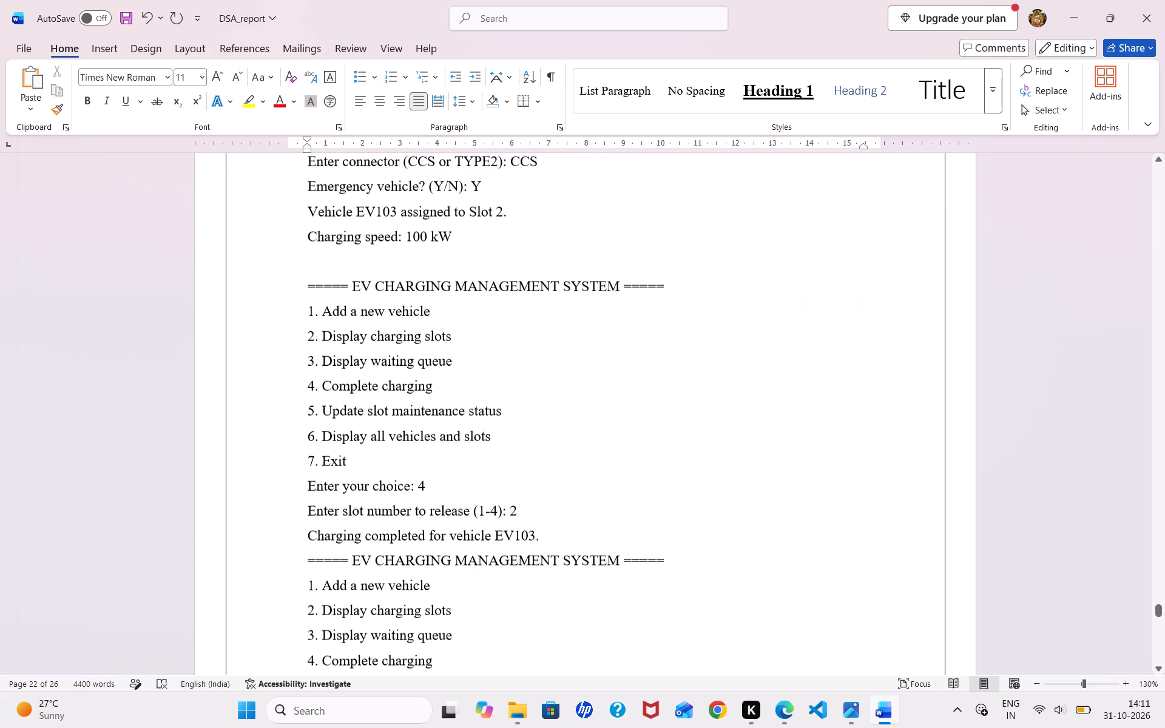
pyautogui.scroll(1, 498, 323)
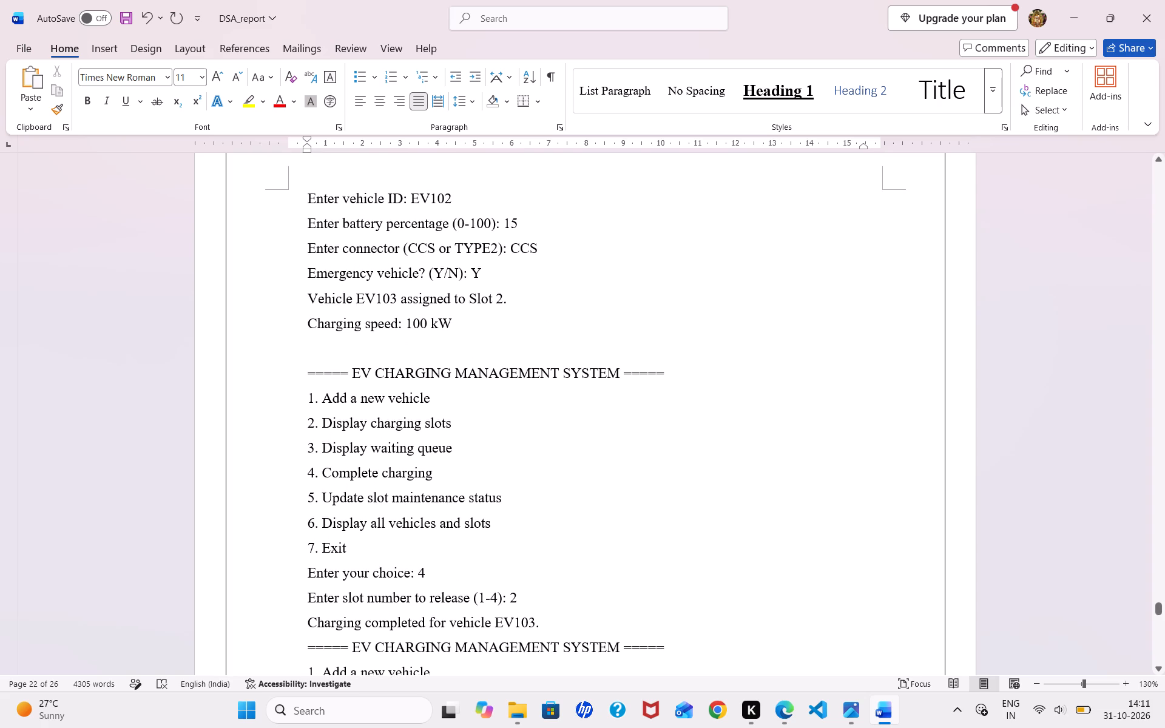
pyautogui.click(352, 348)
pyautogui.press('BackSpace')
pyautogui.press('BackSpace')
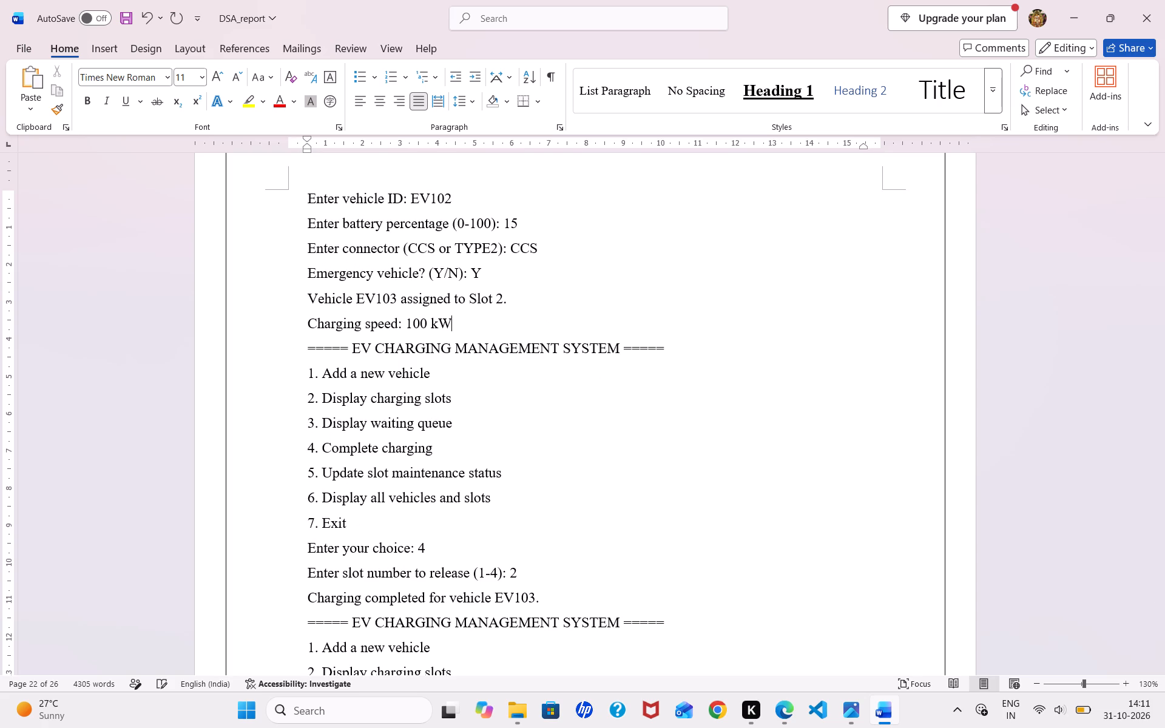
pyautogui.scroll(-3, 352, 348)
pyautogui.scroll(2, 352, 348)
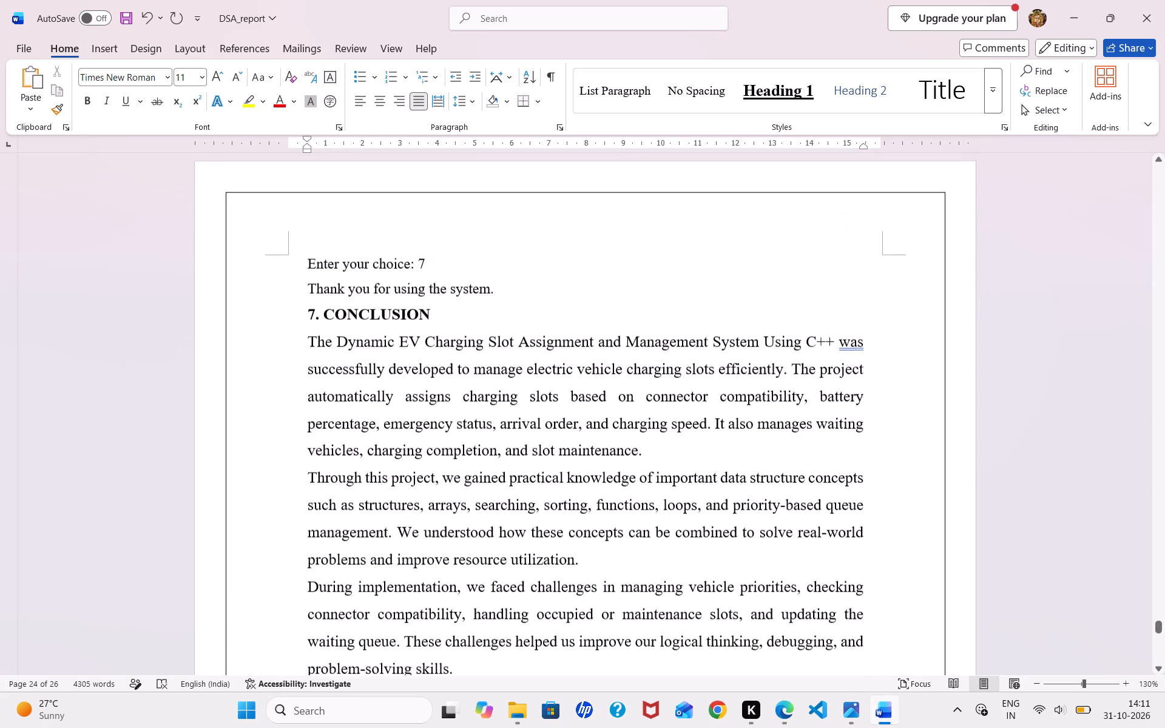
# Check the layout of the sample output pages from the 6. RESULTS heading through the start of 7. CONCLUSION.
pyautogui.scroll(3, 352, 348)
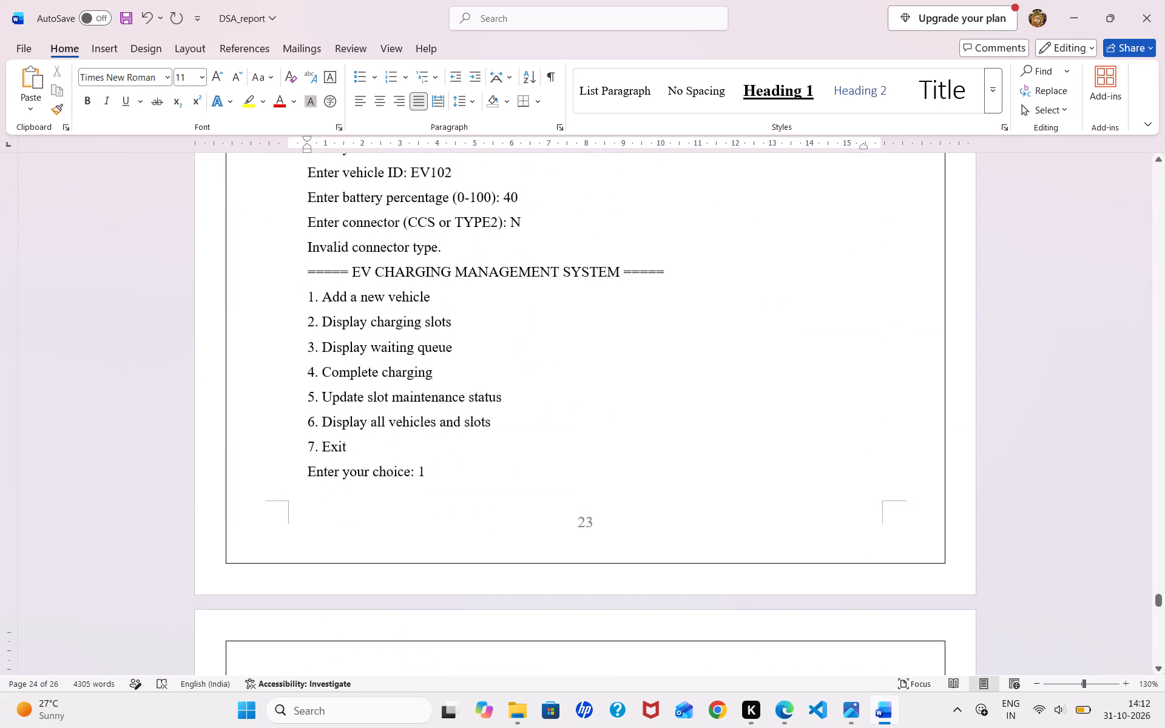
pyautogui.scroll(3, 352, 348)
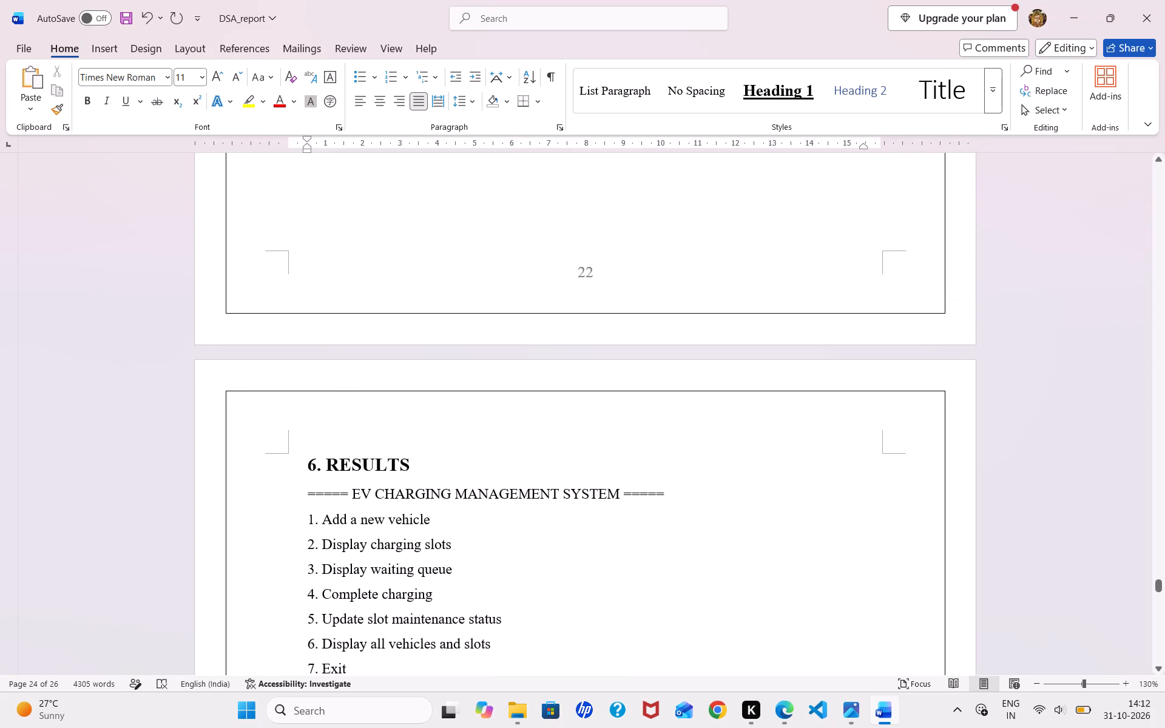
pyautogui.click(324, 436)
pyautogui.scroll(2, 324, 436)
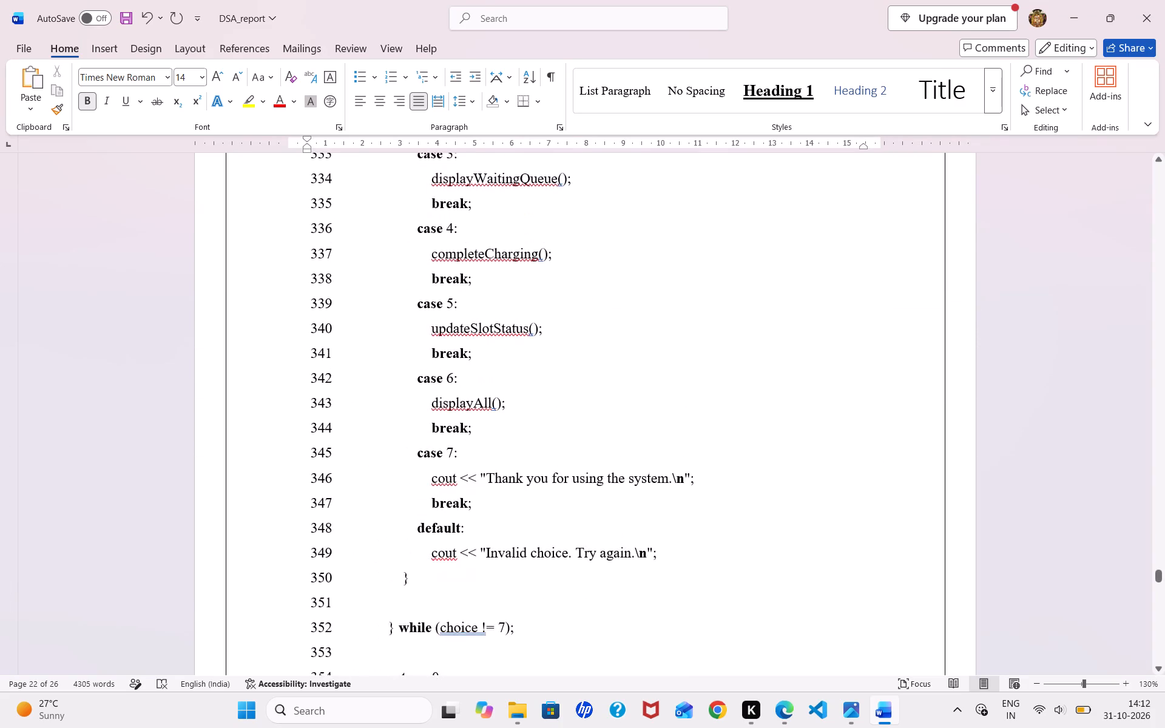
pyautogui.scroll(-5, 324, 436)
pyautogui.scroll(2, 324, 436)
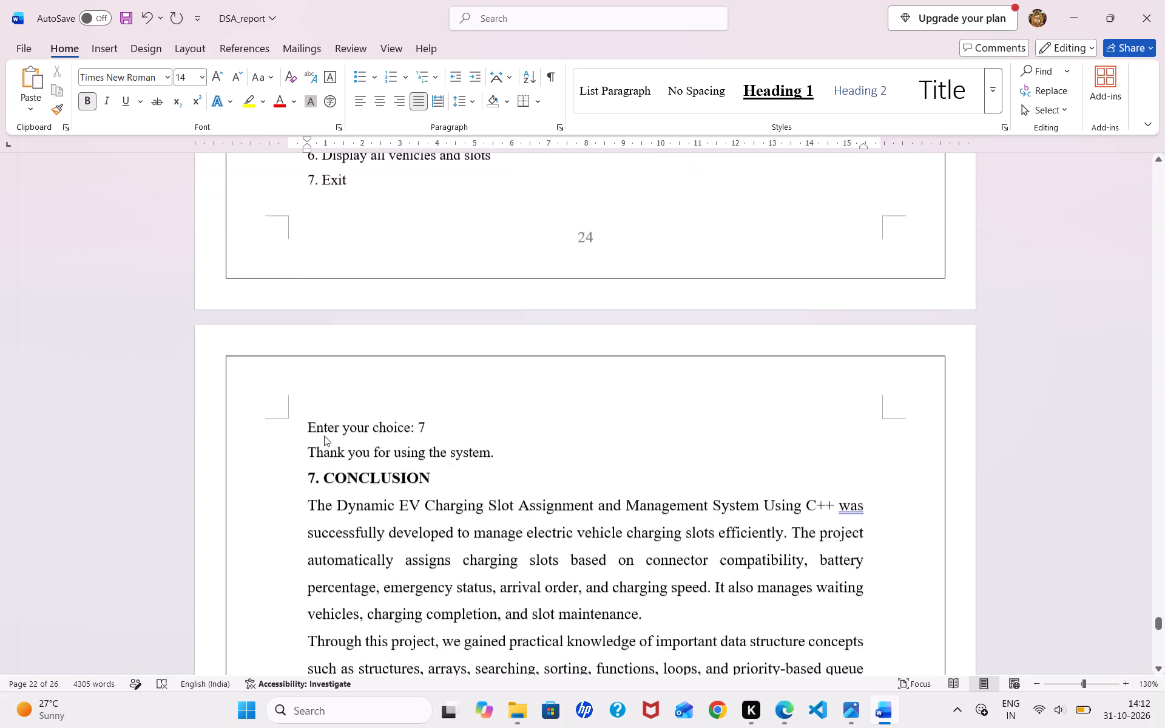
pyautogui.scroll(3, 324, 436)
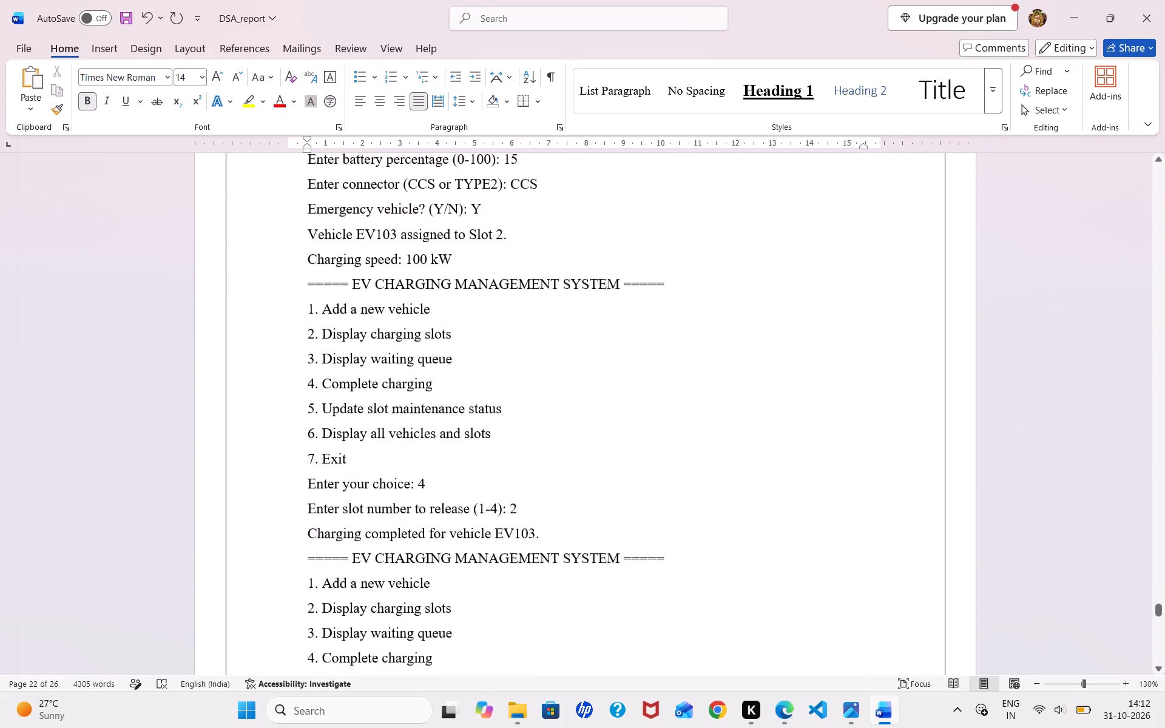
pyautogui.scroll(-2, 324, 436)
pyautogui.scroll(1, 324, 436)
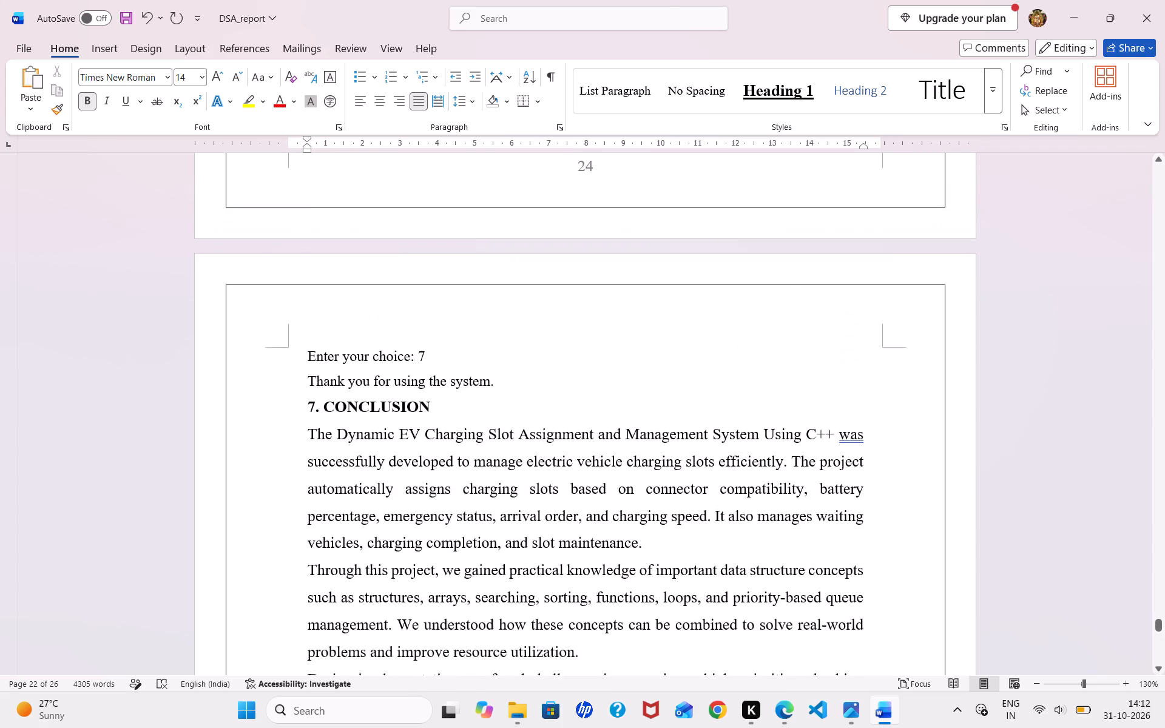
pyautogui.scroll(1, 324, 436)
pyautogui.click(492, 467)
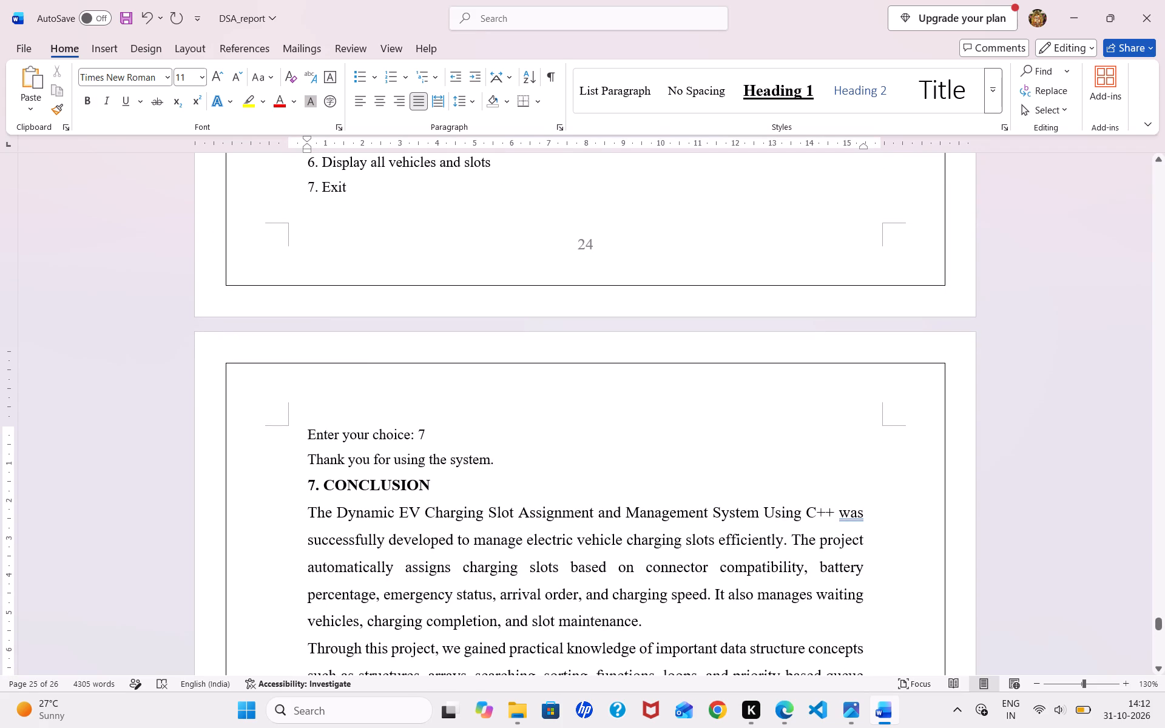
# Set line spacing to 1.15 for the last menu block in the sample output, from "1. Add a new vehicle" through "Thank you for using the system.".
pyautogui.scroll(1, 491, 461)
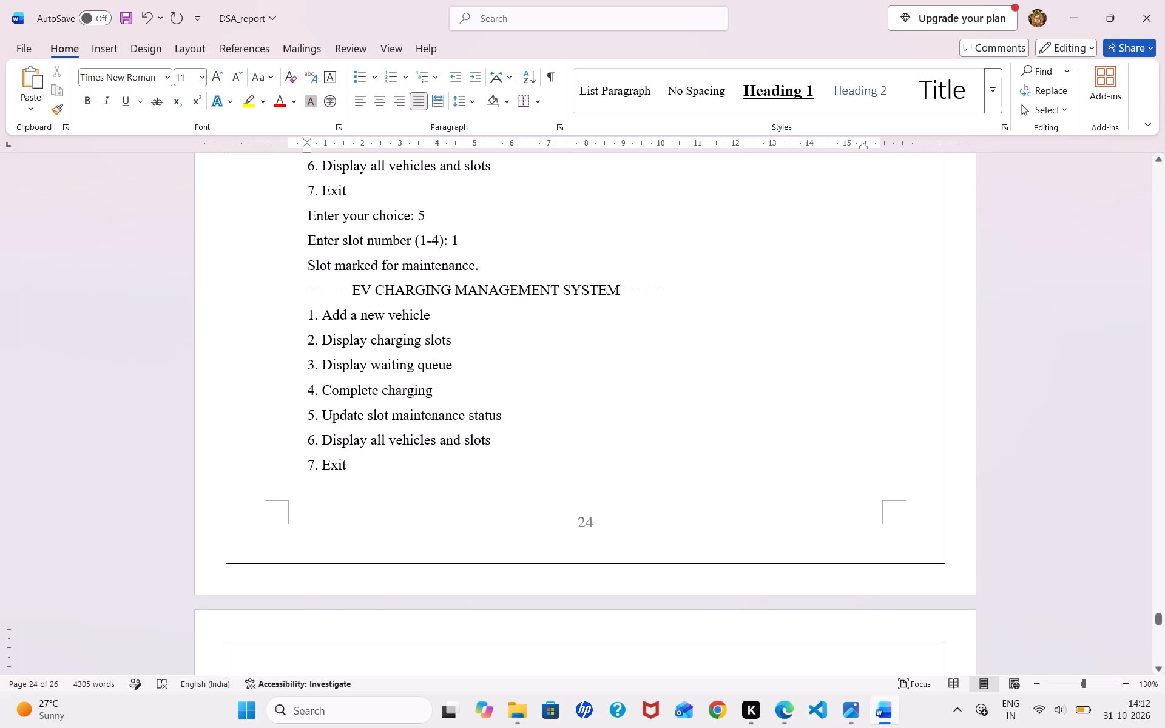
pyautogui.click(337, 302)
pyautogui.moveTo(305, 309); pyautogui.dragTo(373, 407)
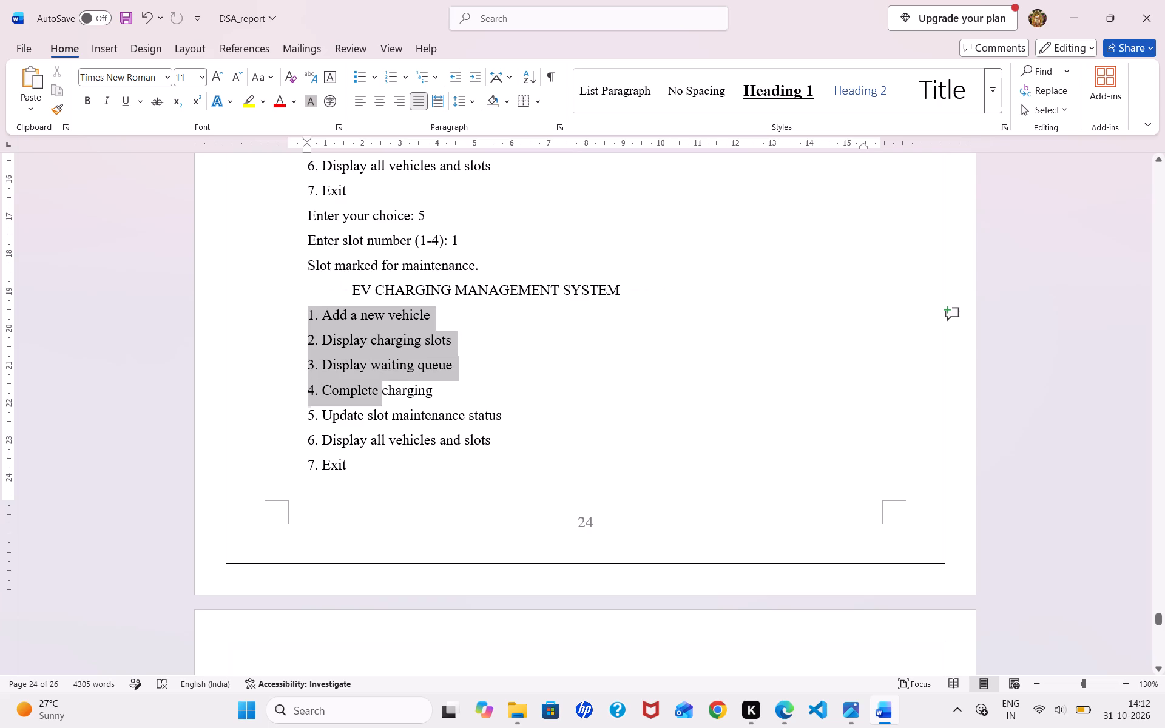
pyautogui.moveTo(373, 407); pyautogui.dragTo(430, 670)
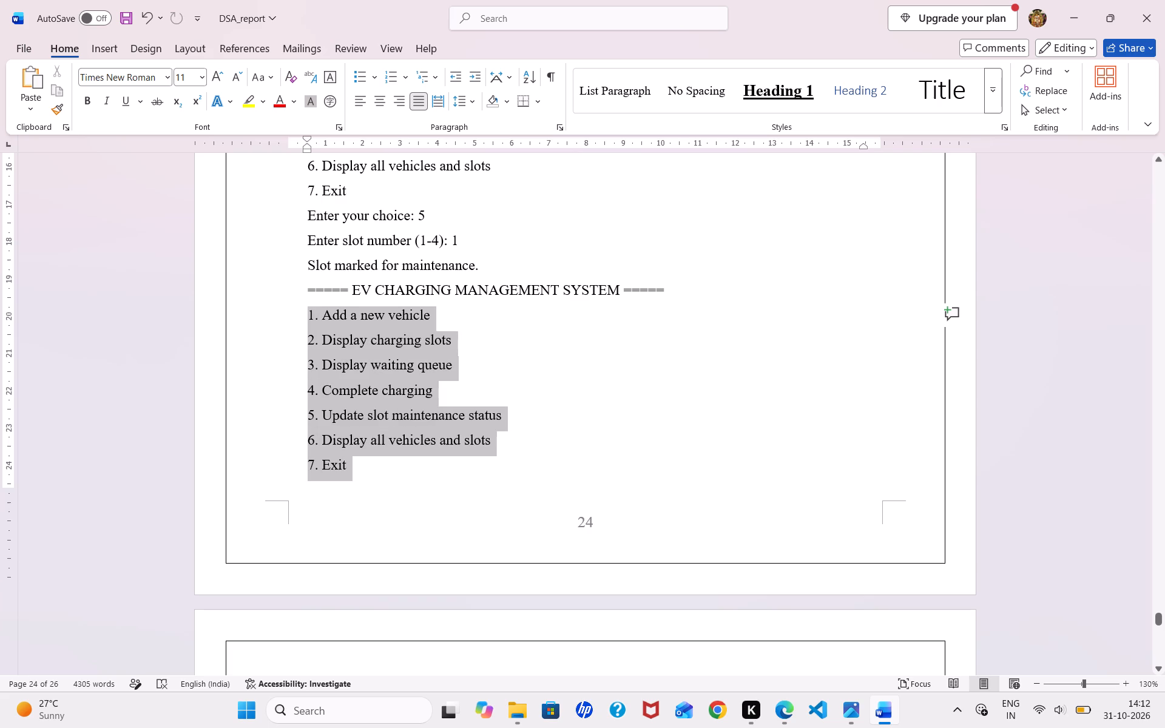
pyautogui.moveTo(430, 670); pyautogui.dragTo(501, 397)
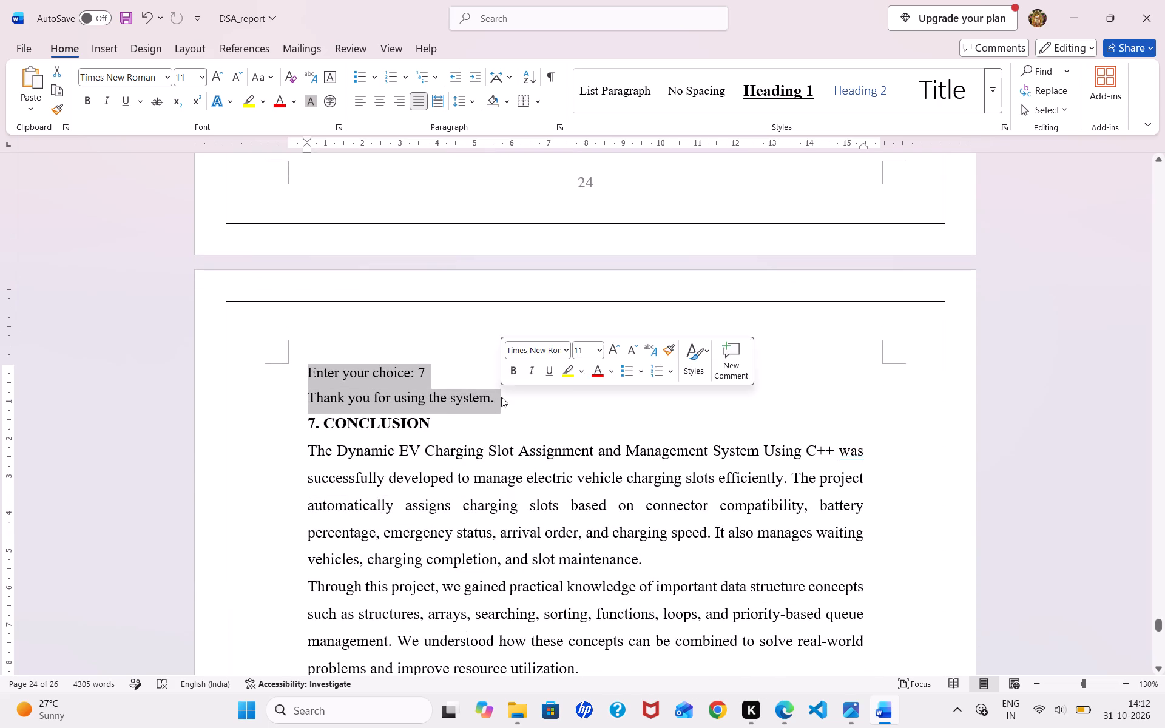
pyautogui.click(471, 106)
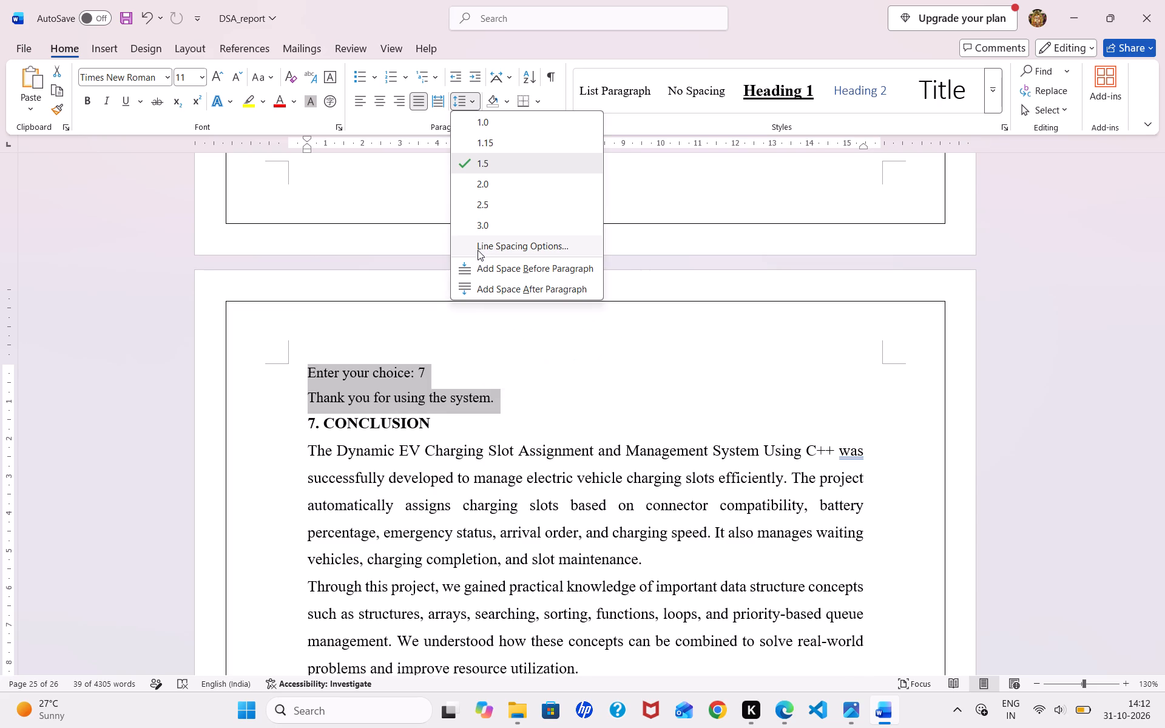
pyautogui.click(468, 136)
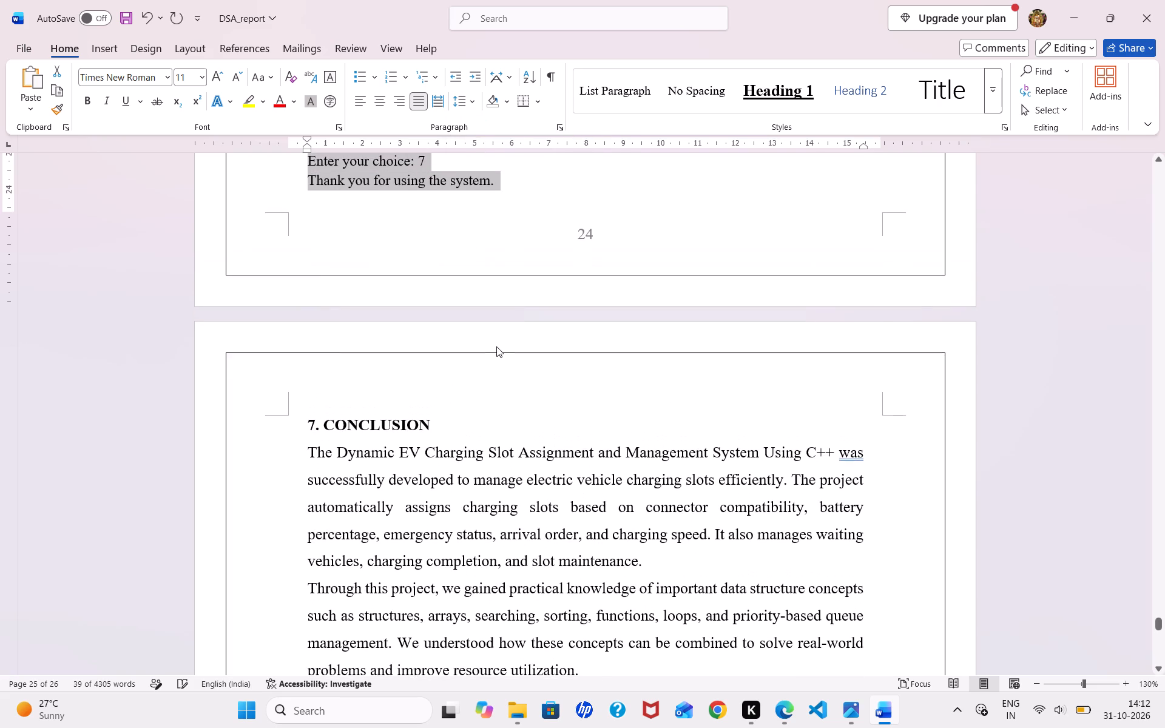
pyautogui.scroll(1, 496, 346)
pyautogui.click(536, 400)
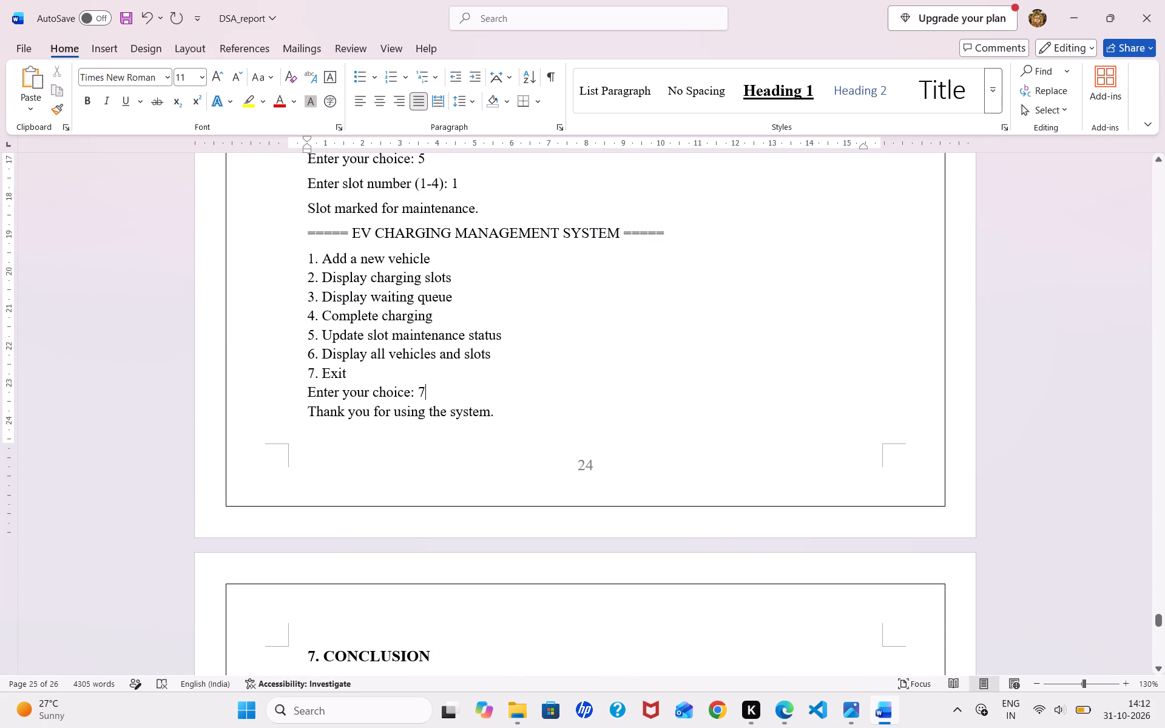
# Look back through the report from the sample output on page 24 to the title page.
pyautogui.scroll(6, 536, 400)
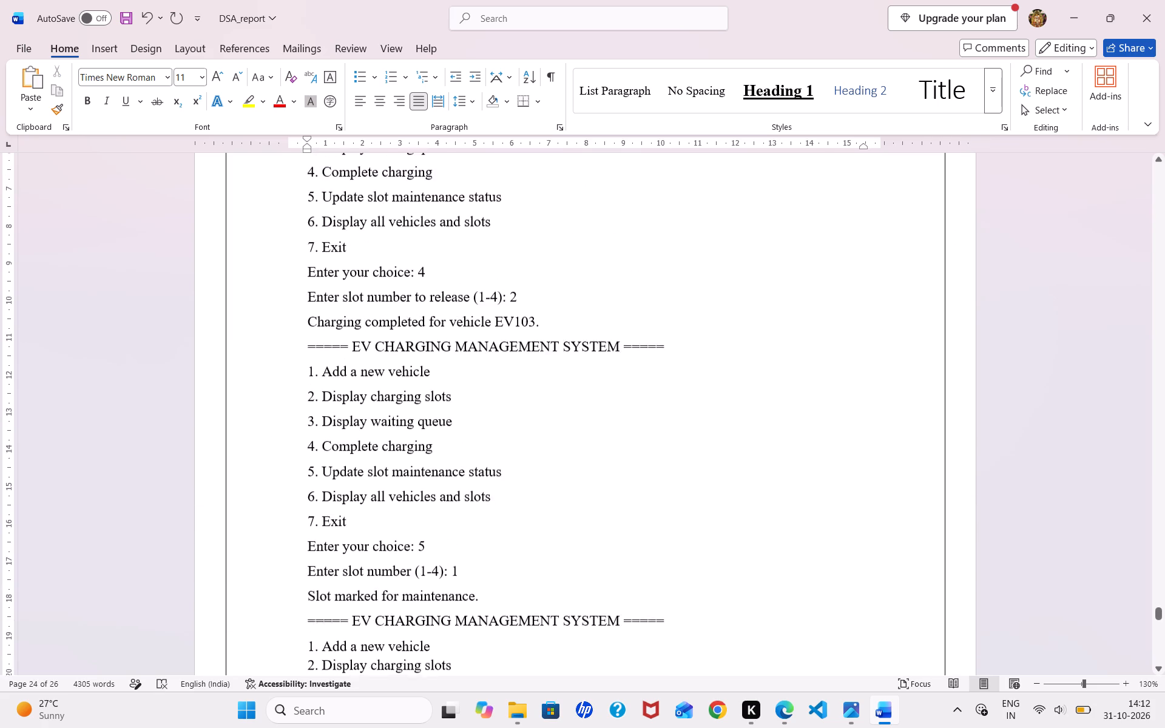
pyautogui.scroll(9, 536, 400)
pyautogui.scroll(17, 536, 400)
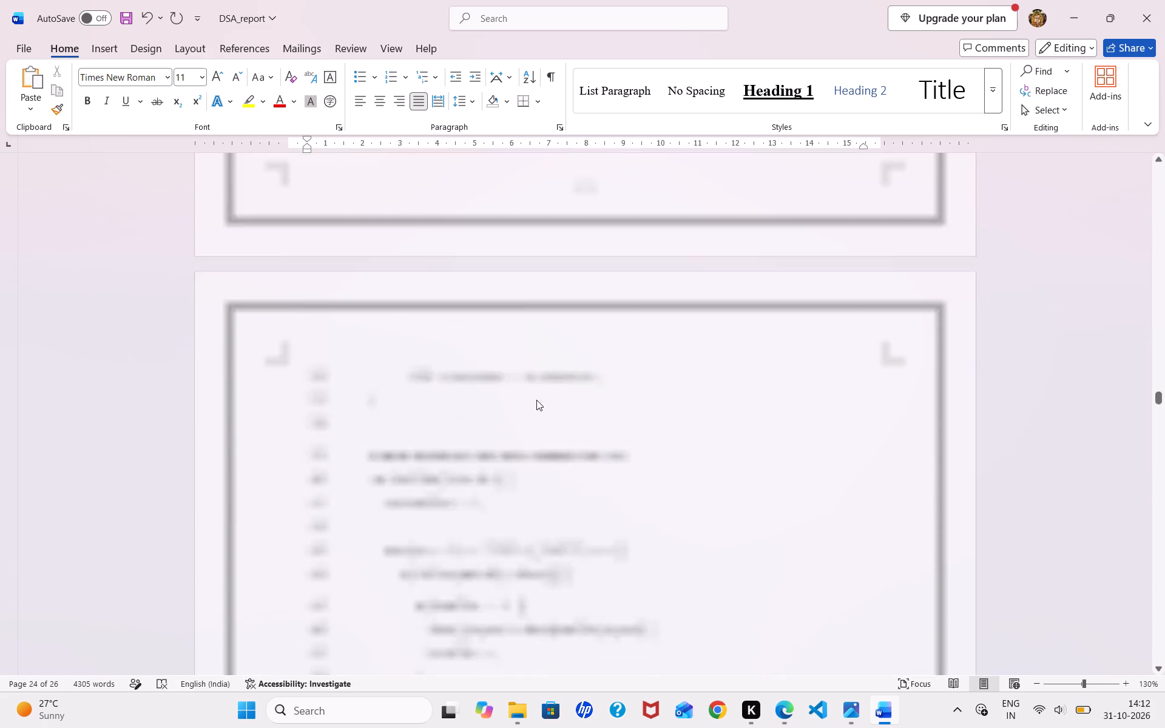
pyautogui.scroll(17, 536, 400)
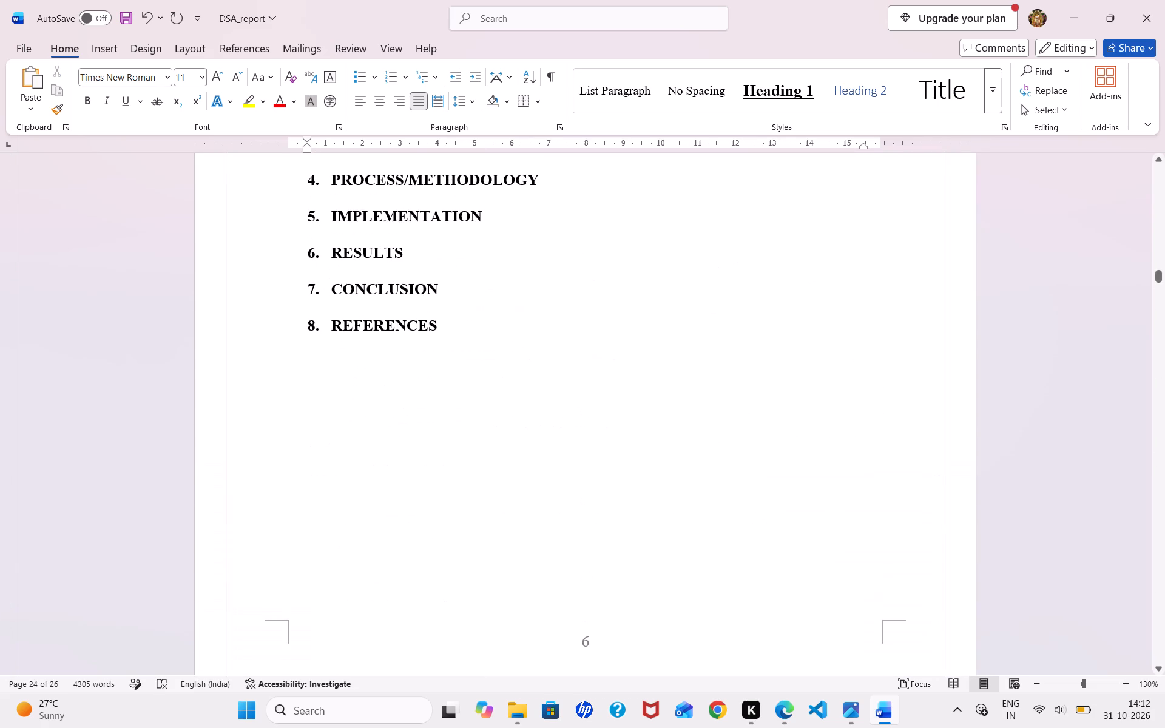
pyautogui.scroll(10, 512, 477)
pyautogui.hscroll(1, 512, 477)
pyautogui.scroll(20, 329, 437)
pyautogui.scroll(20, 329, 437)
pyautogui.scroll(20, 329, 437)
pyautogui.scroll(-1, 411, 459)
pyautogui.scroll(20, 414, 464)
pyautogui.scroll(15, 414, 464)
pyautogui.scroll(-20, 414, 464)
pyautogui.scroll(20, 416, 467)
pyautogui.scroll(3, 416, 467)
pyautogui.hscroll(1, 420, 473)
pyautogui.scroll(1, 420, 473)
pyautogui.hscroll(1, 420, 473)
pyautogui.scroll(1, 420, 473)
pyautogui.hscroll(1, 420, 473)
pyautogui.scroll(1, 420, 473)
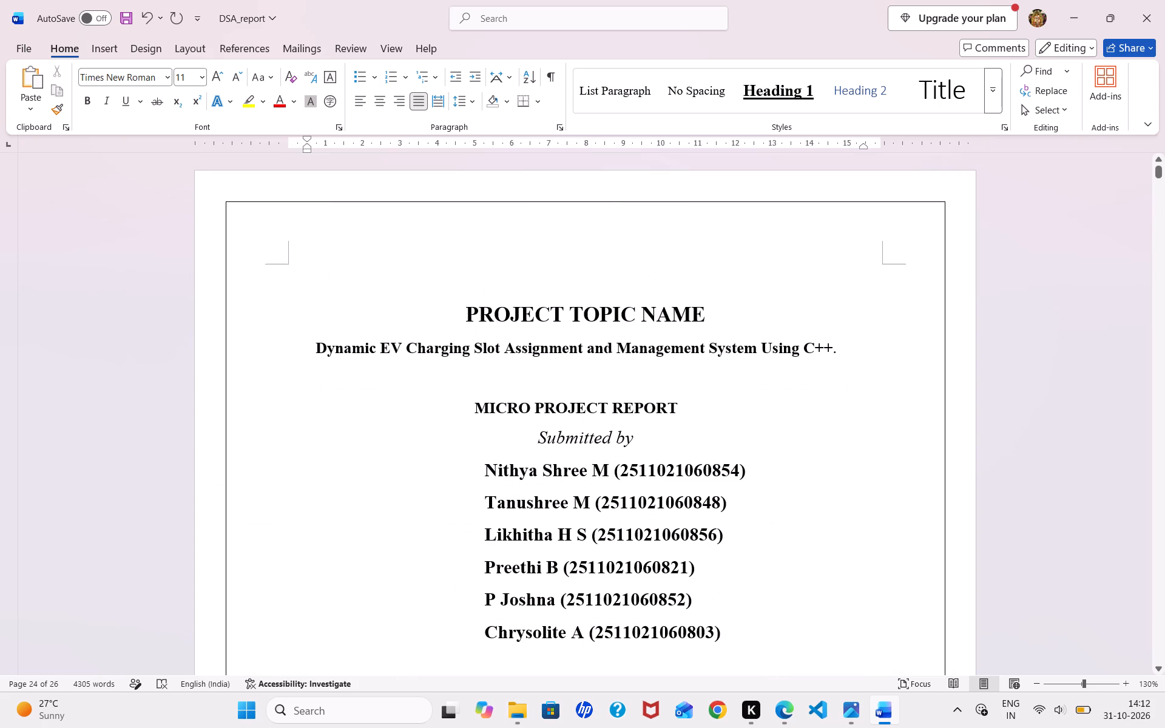
pyautogui.scroll(1, 420, 473)
# Check the layout of the front pages, from the title page through the certificate, declaration, acknowledgement and abstract.
pyautogui.scroll(-3, 420, 473)
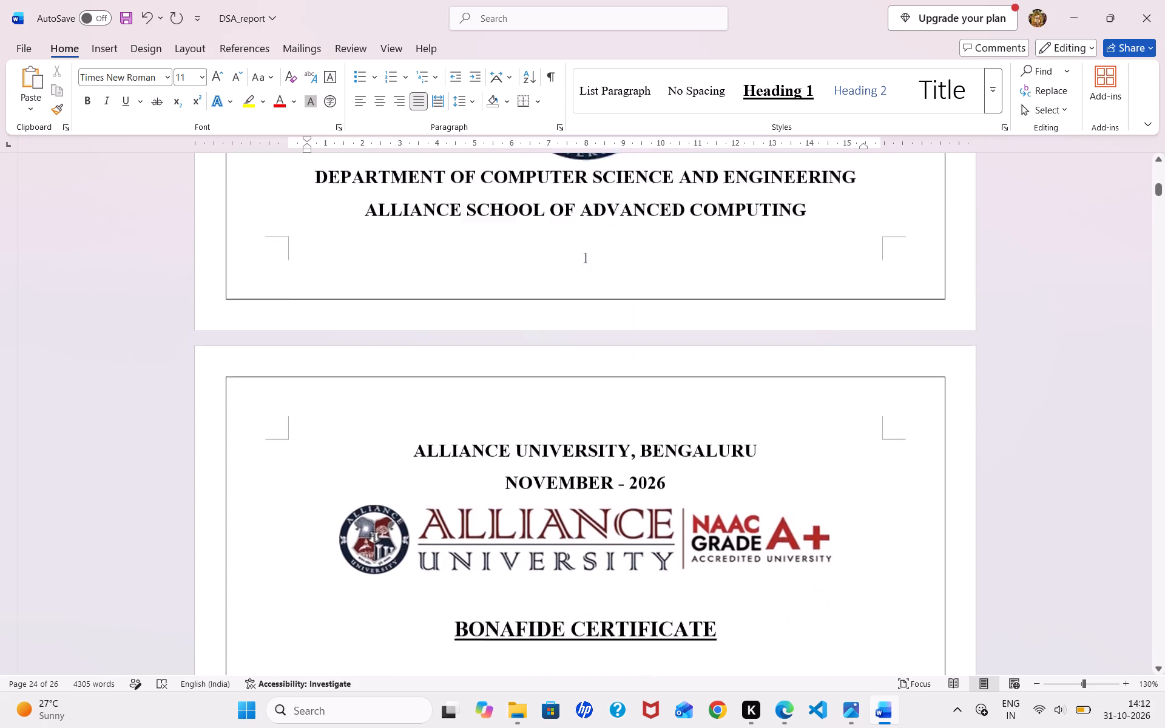
pyautogui.scroll(-5, 420, 473)
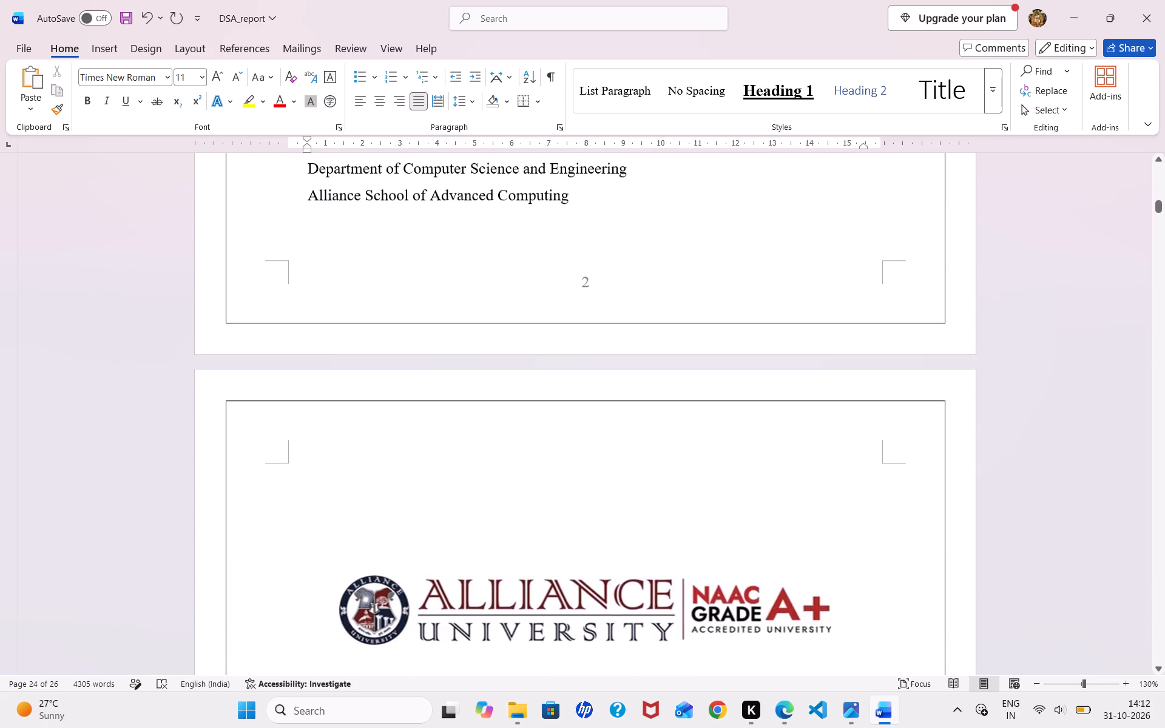
pyautogui.scroll(-2, 420, 473)
pyautogui.keyDown('ctrl'); pyautogui.scroll(1, 420, 473); pyautogui.keyUp('ctrl')
pyautogui.keyDown('ctrl'); pyautogui.scroll(-1, 420, 473); pyautogui.keyUp('ctrl')
pyautogui.keyDown('ctrl'); pyautogui.scroll(1, 420, 473); pyautogui.keyUp('ctrl')
pyautogui.keyDown('ctrl'); pyautogui.scroll(-1, 420, 473); pyautogui.keyUp('ctrl')
pyautogui.click(420, 473)
pyautogui.scroll(-2, 420, 473)
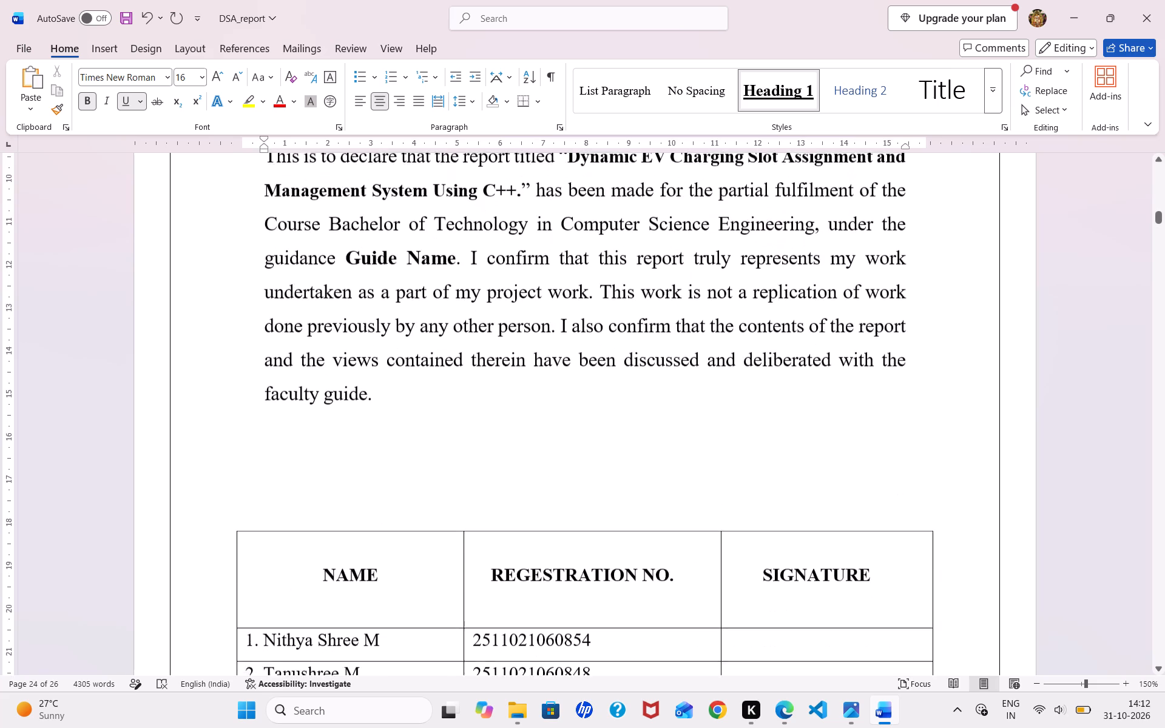
pyautogui.scroll(-5, 420, 473)
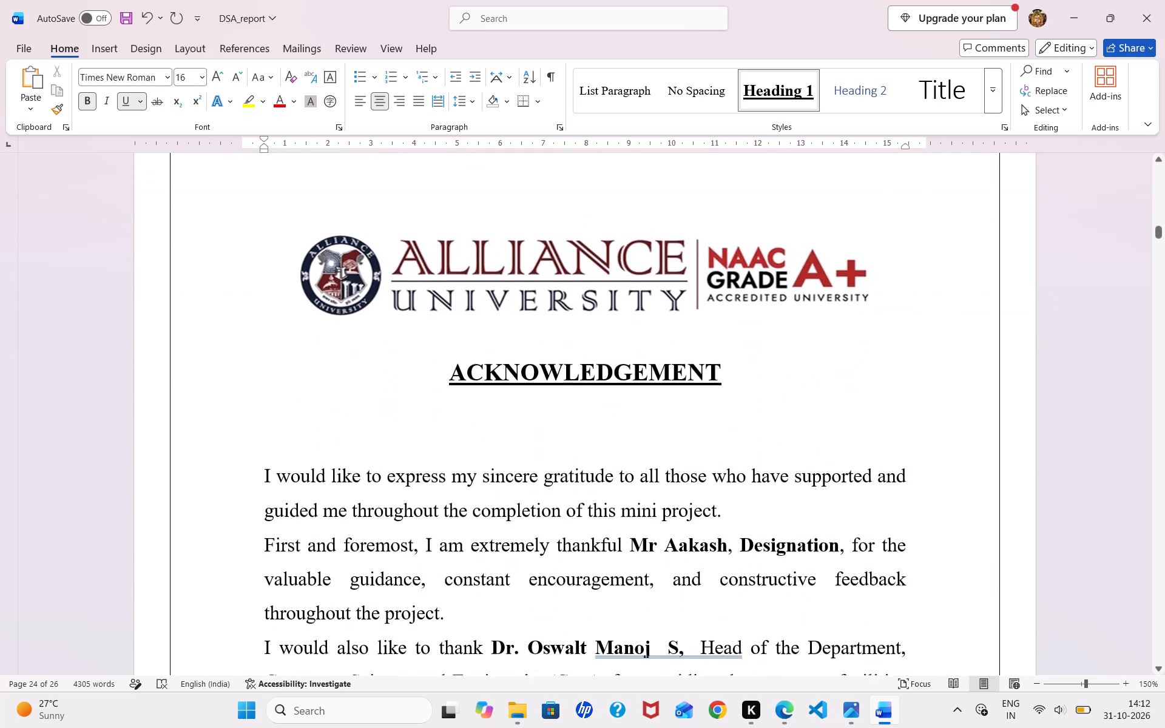
pyautogui.scroll(-2, 420, 473)
pyautogui.scroll(1, 414, 551)
pyautogui.scroll(-1, 414, 551)
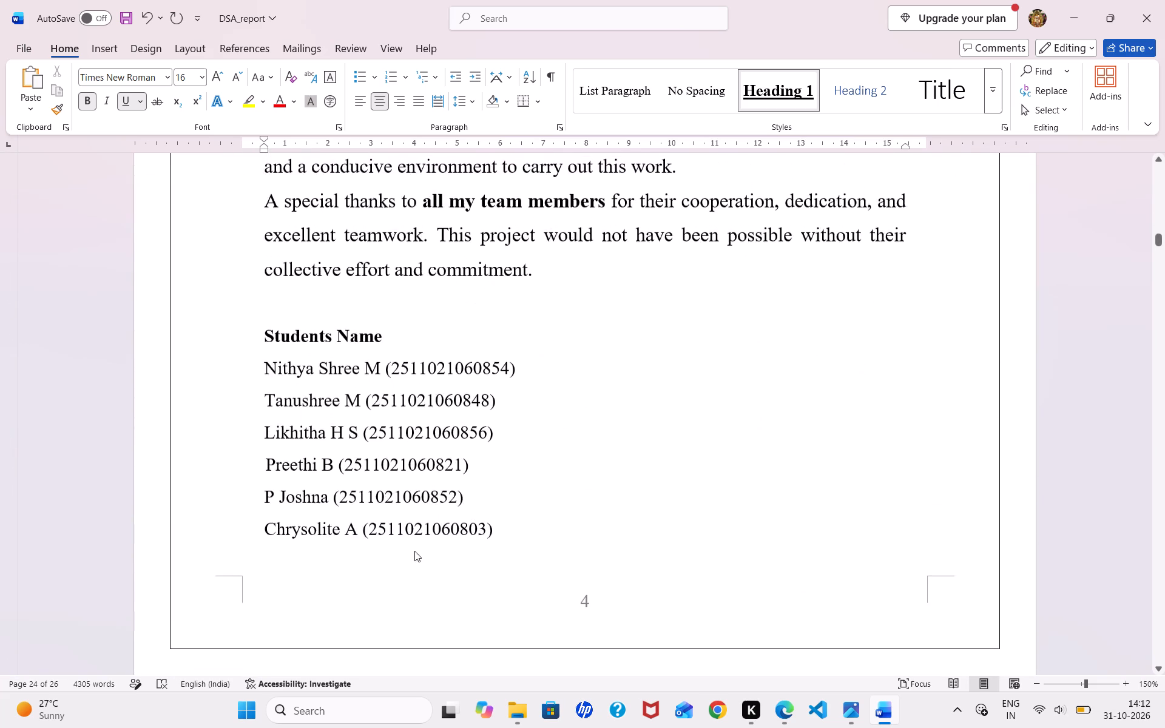
pyautogui.scroll(-5, 414, 551)
pyautogui.keyDown('ctrl'); pyautogui.scroll(1, 414, 551); pyautogui.keyUp('ctrl')
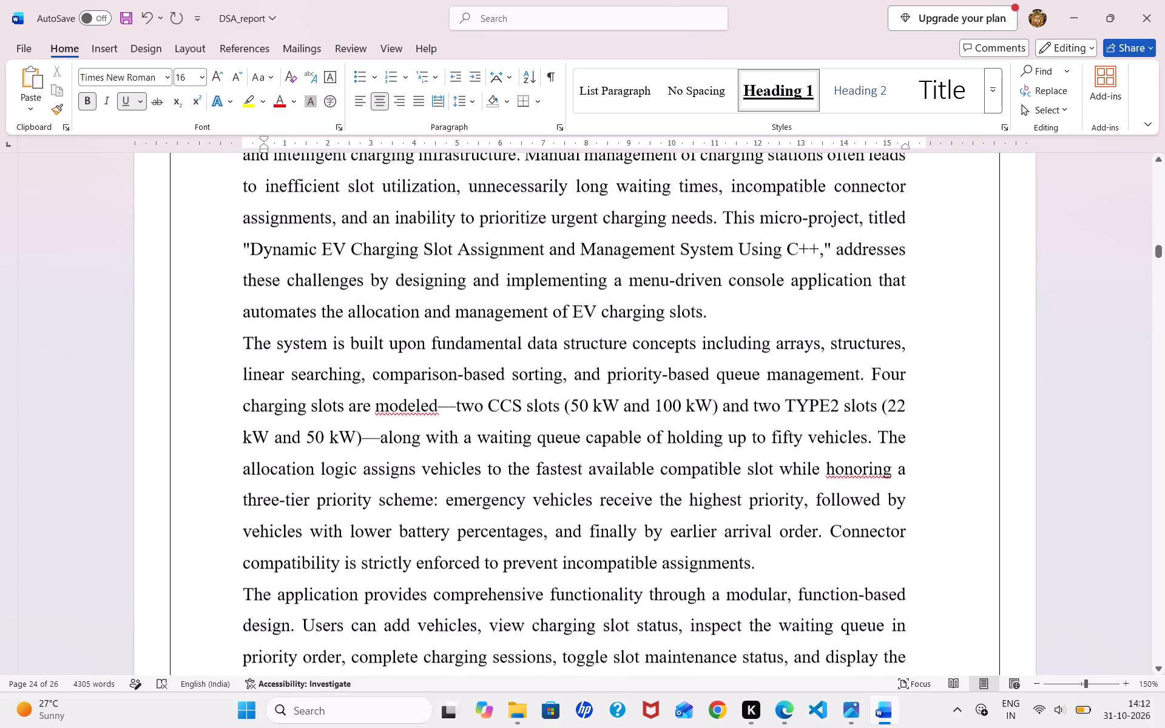
pyautogui.scroll(-1, 414, 551)
pyautogui.scroll(11, 414, 551)
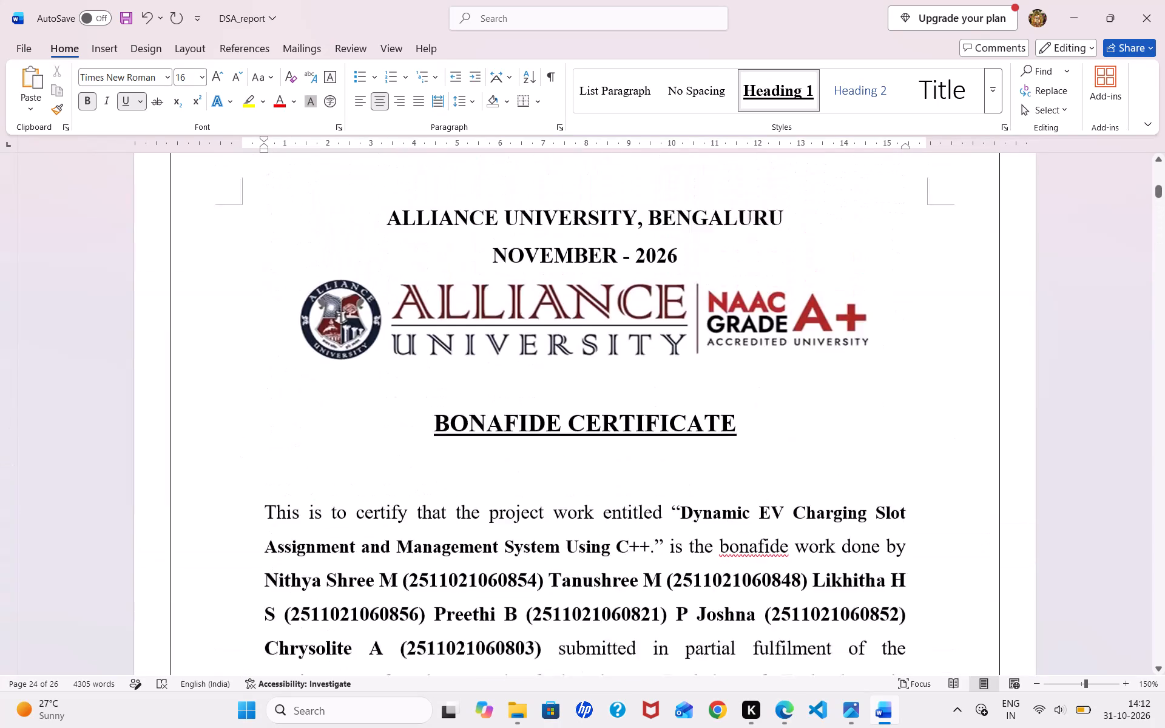
# Remove the extra blank lines above the university logo on the DECLARATION page.
pyautogui.keyDown('ctrl'); pyautogui.scroll(-3, 414, 551); pyautogui.keyUp('ctrl')
pyautogui.scroll(-1, 414, 551)
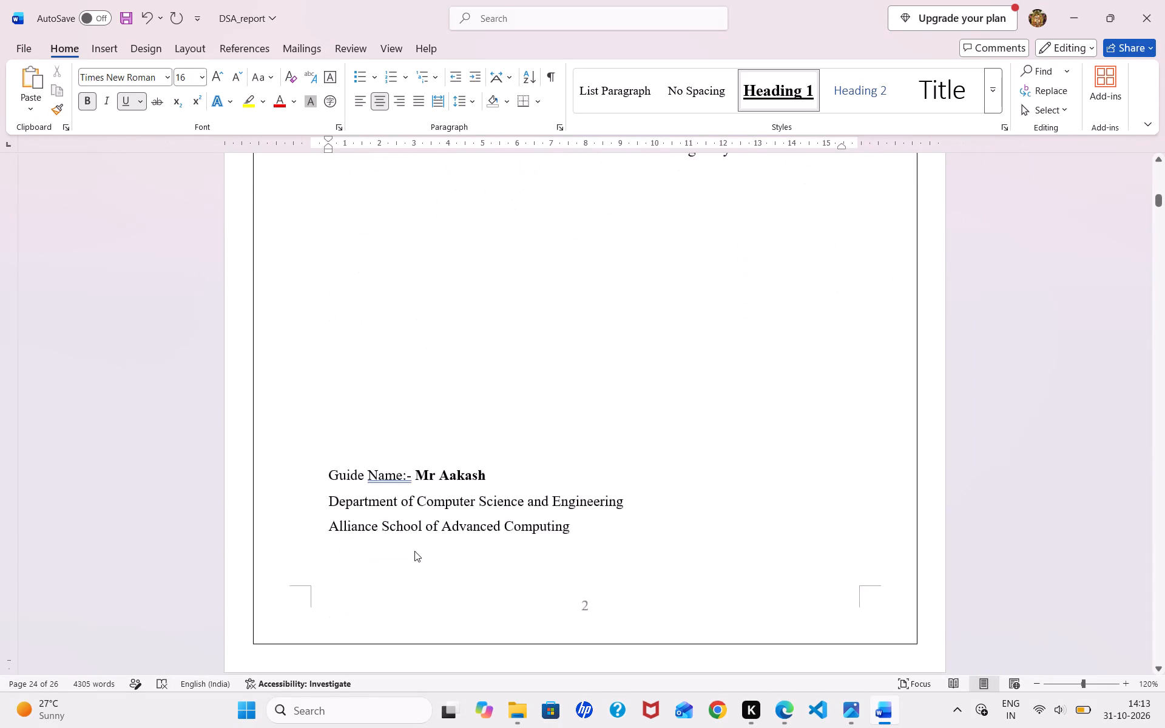
pyautogui.scroll(-1, 414, 551)
pyautogui.click(400, 529)
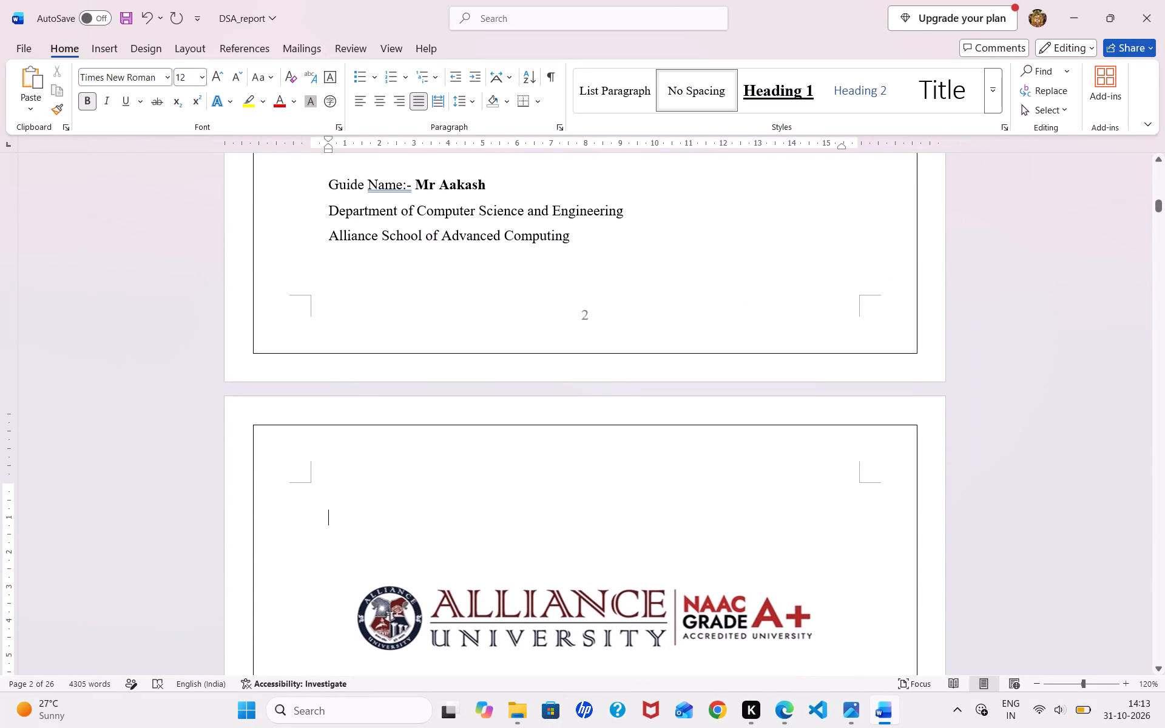
pyautogui.press('BackSpace')
pyautogui.press('BackSpace')
pyautogui.press('BackSpace')
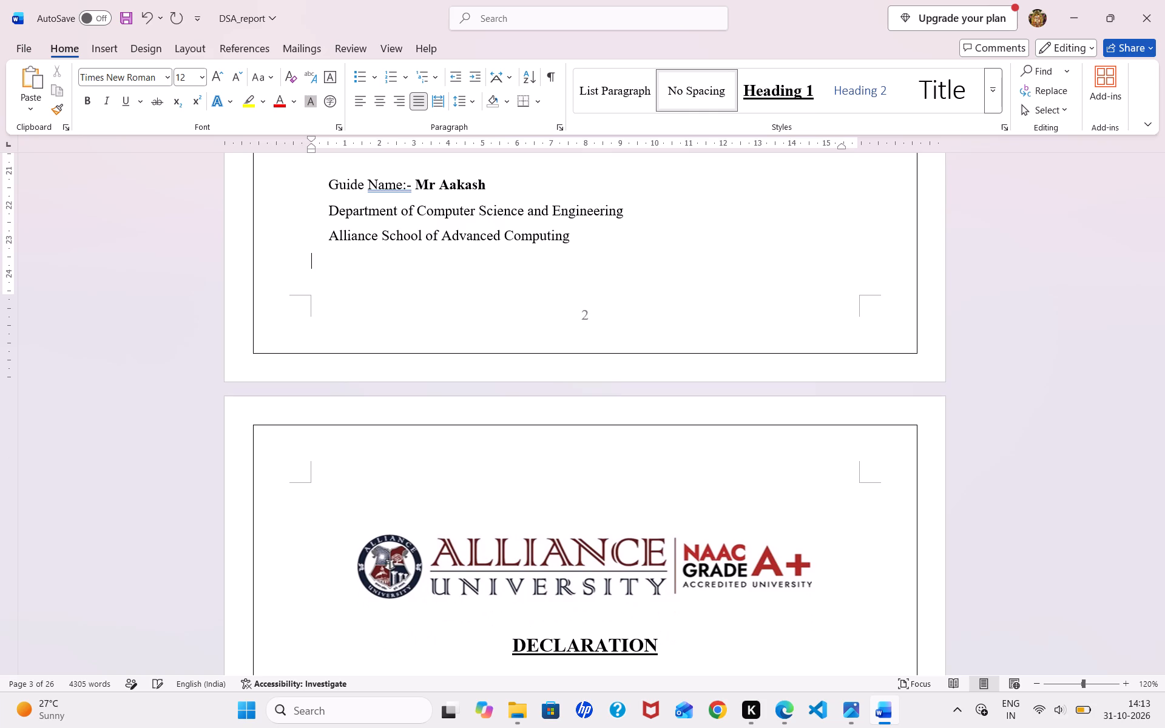
# Remove the extra blank lines above the university logo on the ACKNOWLEDGEMENT page.
pyautogui.scroll(-4, 400, 529)
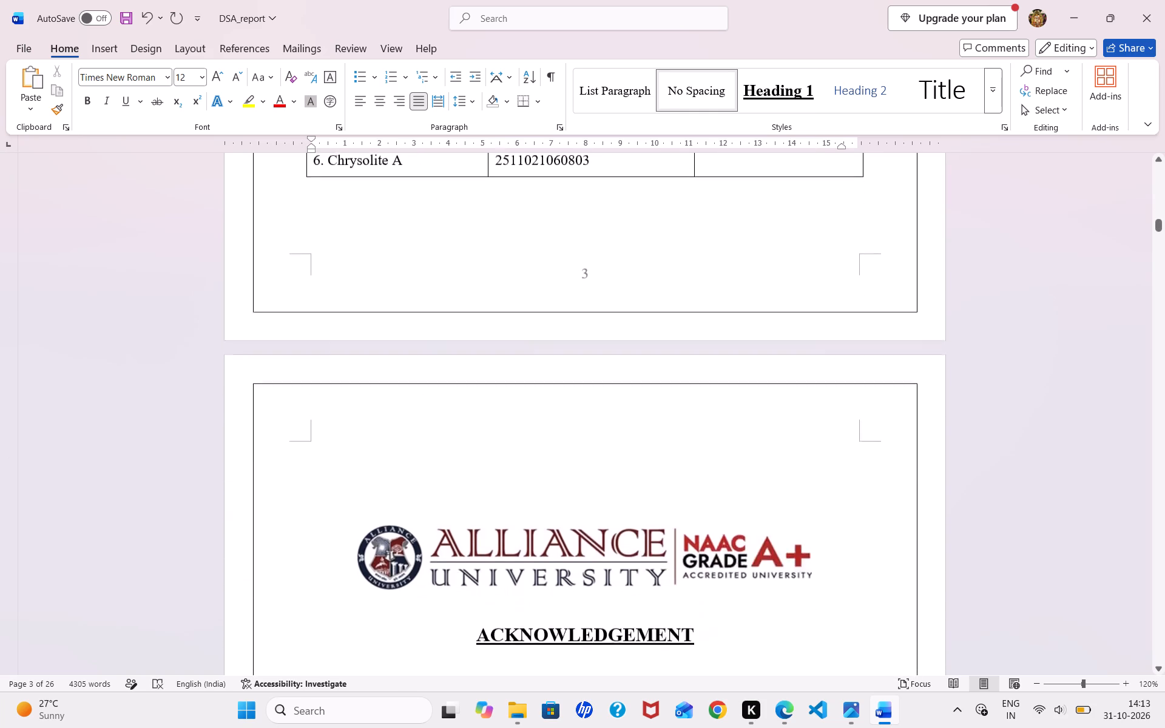
pyautogui.scroll(-1, 400, 529)
pyautogui.click(351, 401)
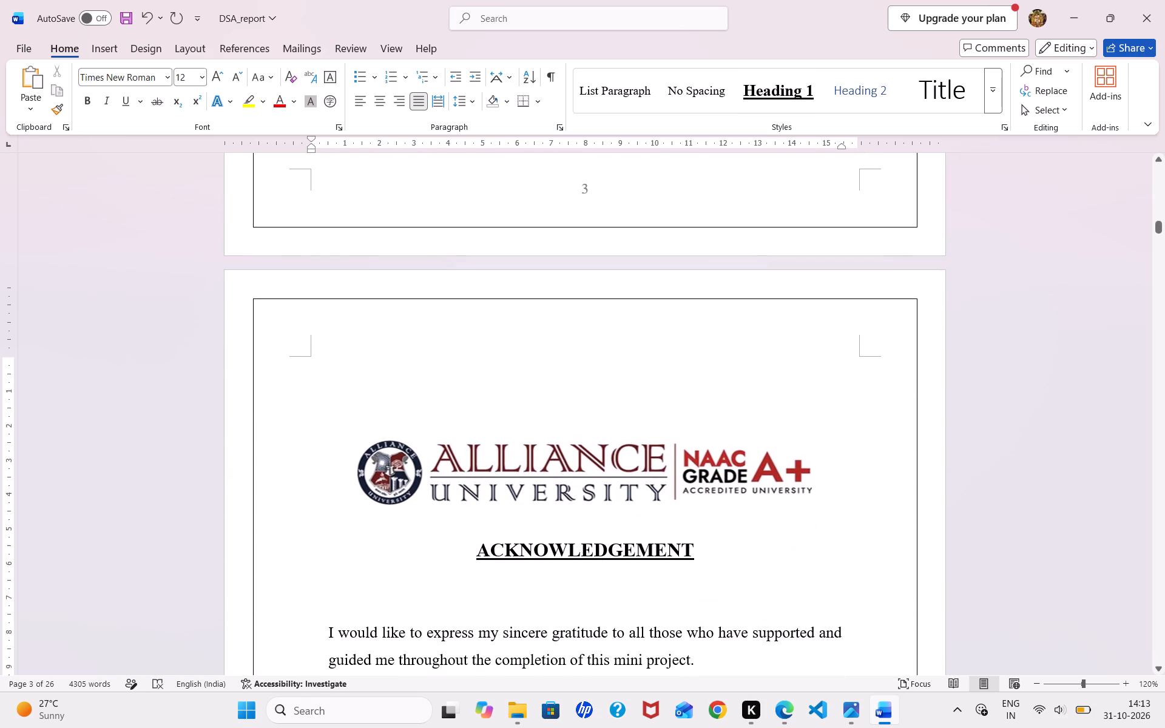
pyautogui.press('BackSpace')
pyautogui.press('BackSpace')
# Insert three blank lines after the student list on page 4 to push the ABSTRACT heading onto page 5.
pyautogui.scroll(-3, 351, 401)
pyautogui.click(486, 288)
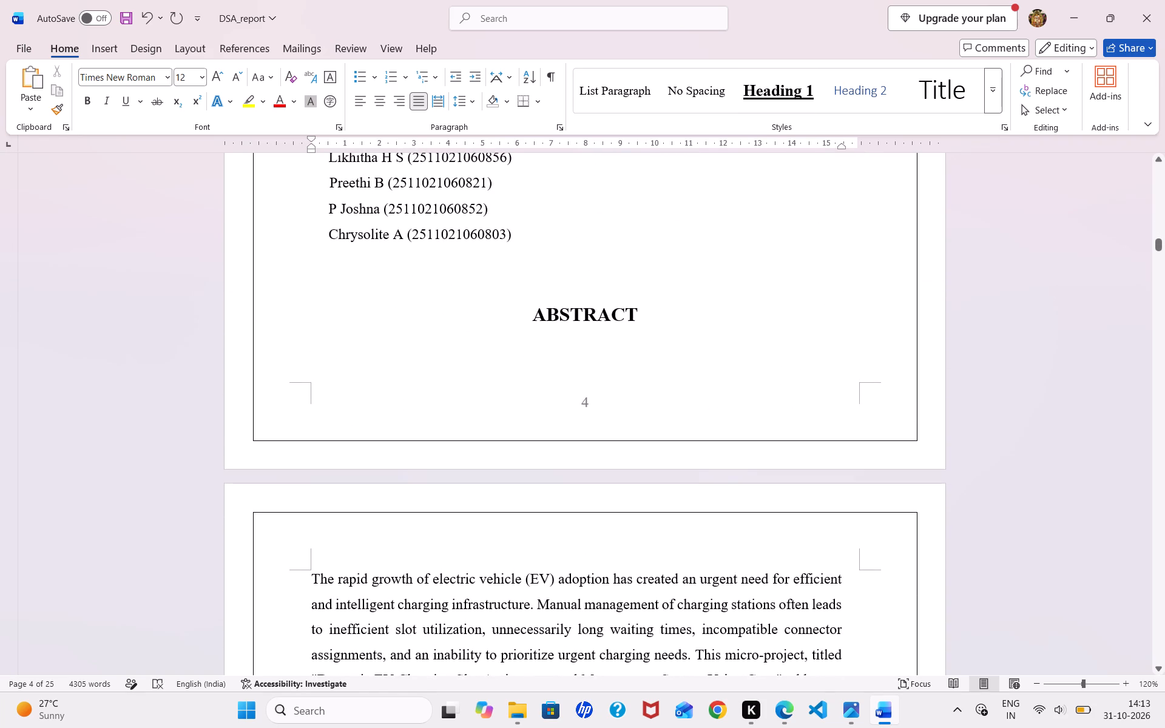
pyautogui.press('Return')
pyautogui.press('Return')
pyautogui.press('Return')
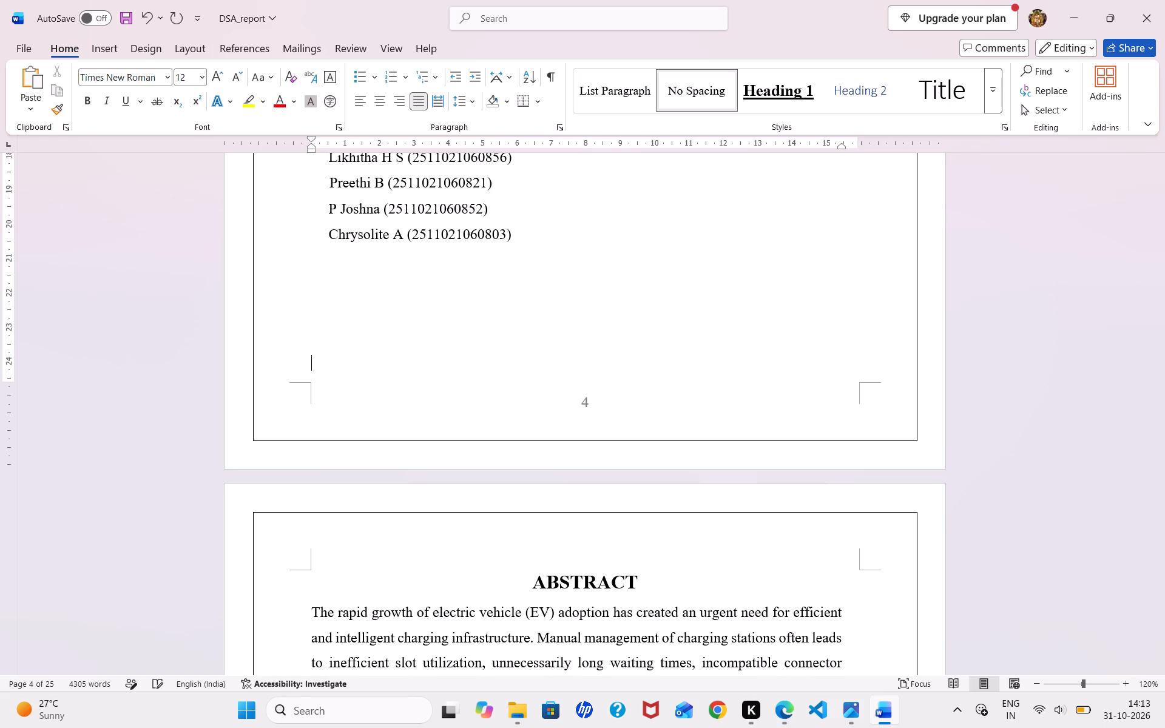
pyautogui.scroll(1, 486, 288)
pyautogui.scroll(-1, 486, 288)
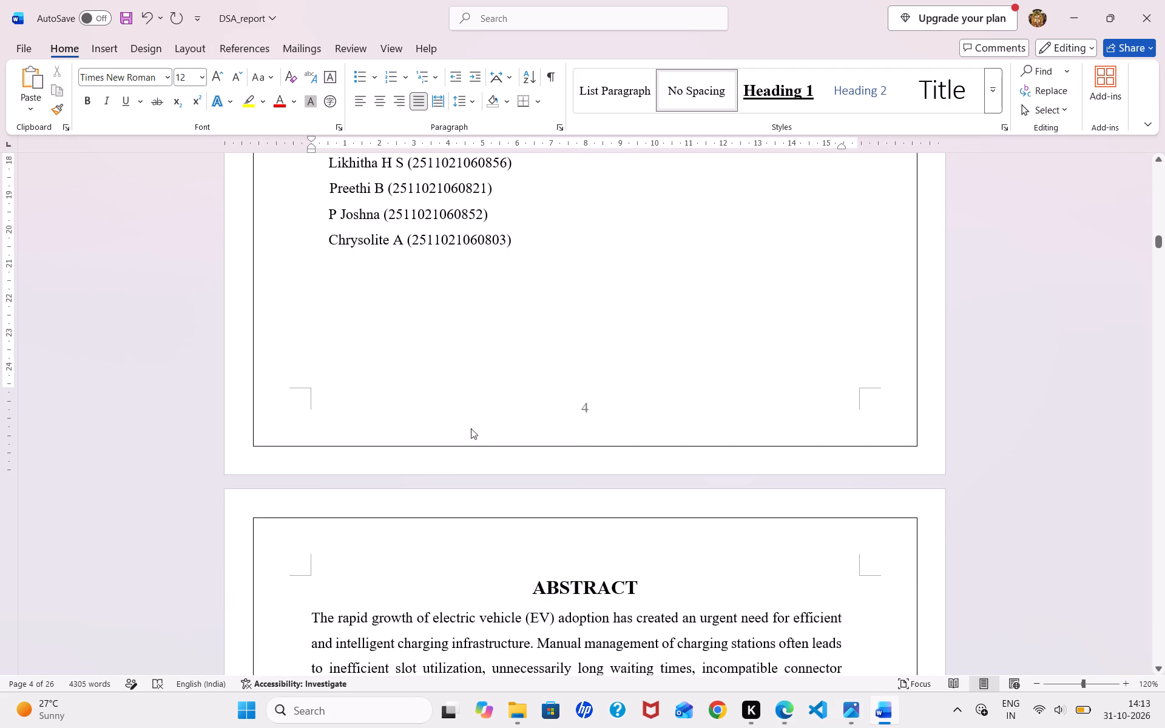
# Remove the blank line above the university logo on the DECLARATION page.
pyautogui.scroll(9, 452, 458)
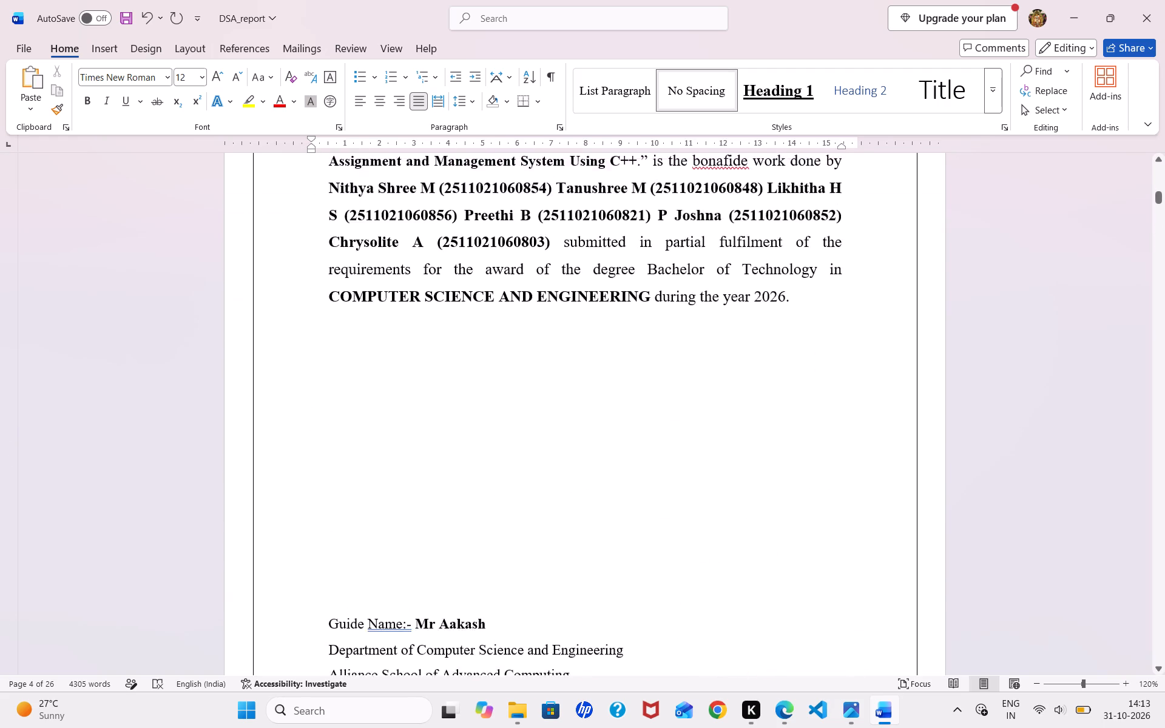
pyautogui.scroll(1, 452, 458)
pyautogui.scroll(-3, 452, 458)
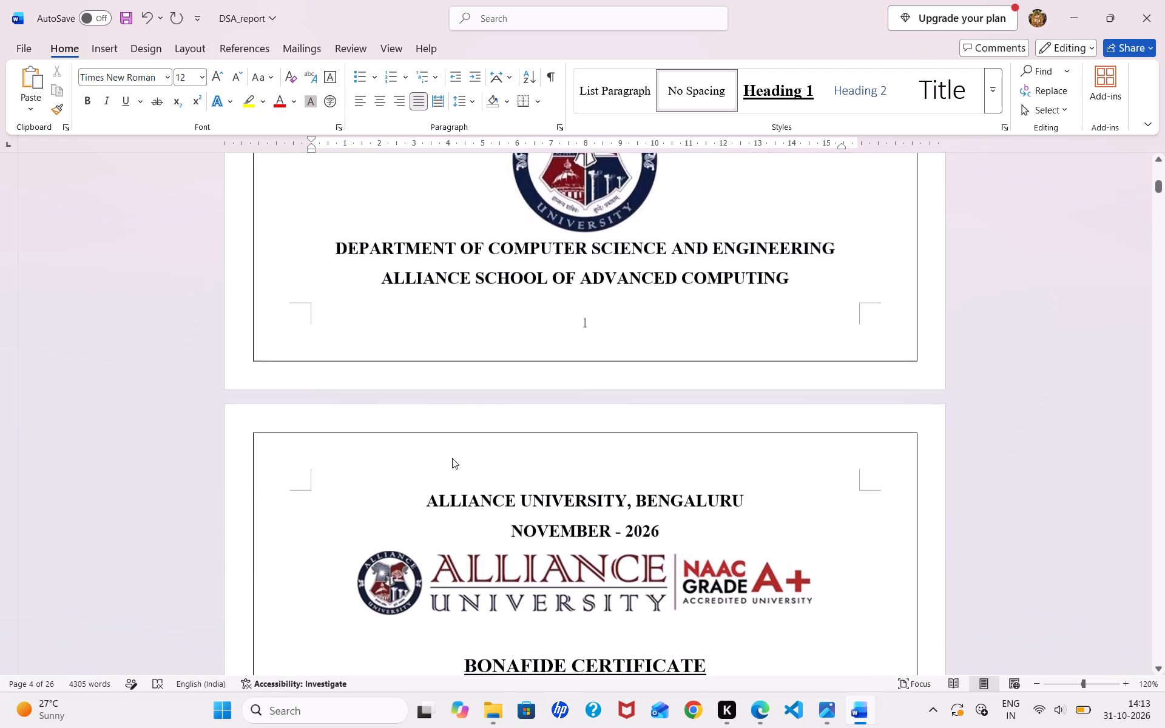
pyautogui.scroll(-3, 452, 458)
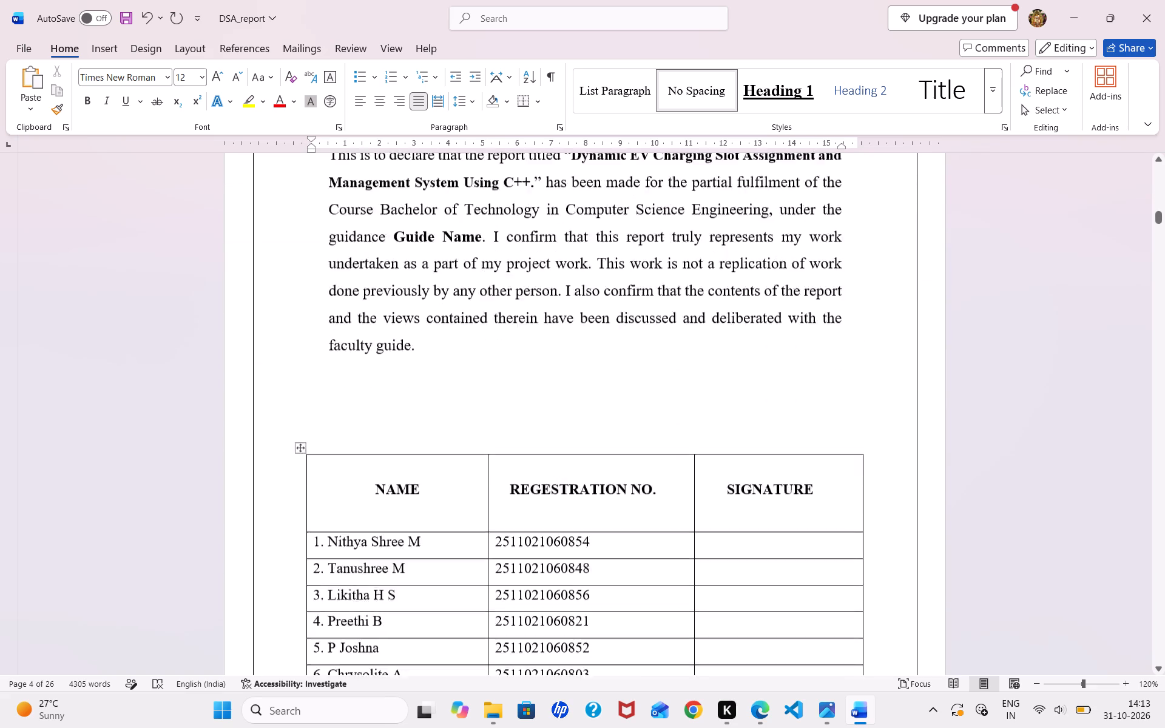
pyautogui.click(371, 487)
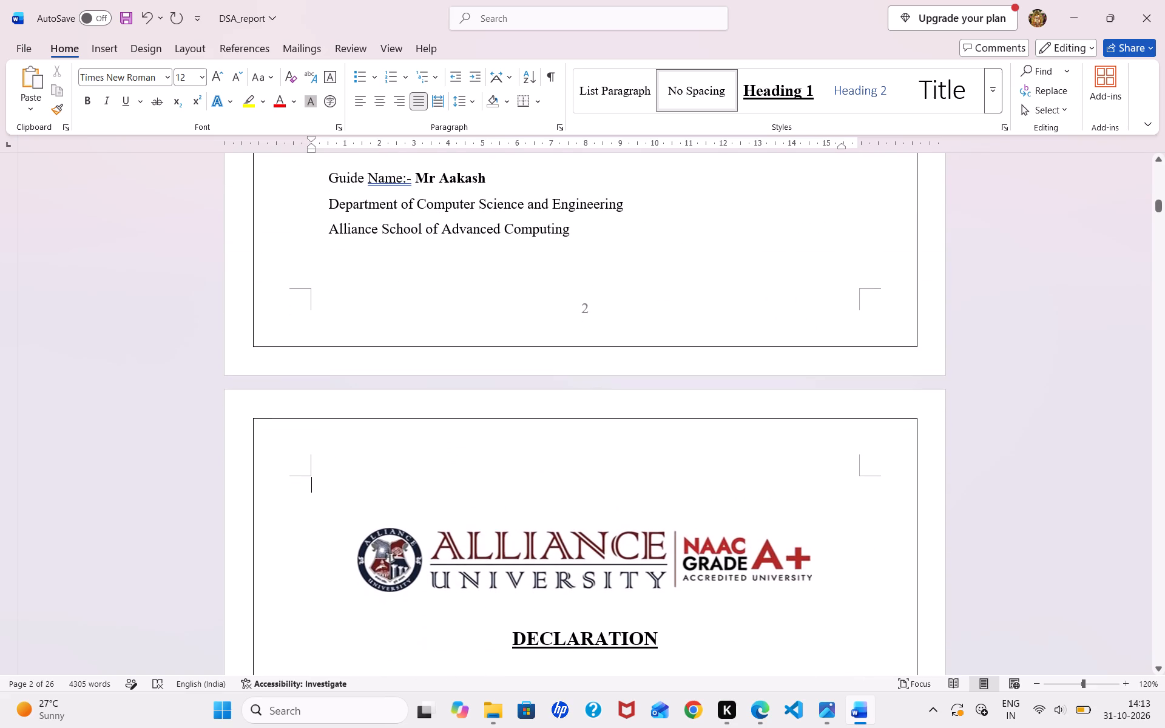
pyautogui.press('BackSpace')
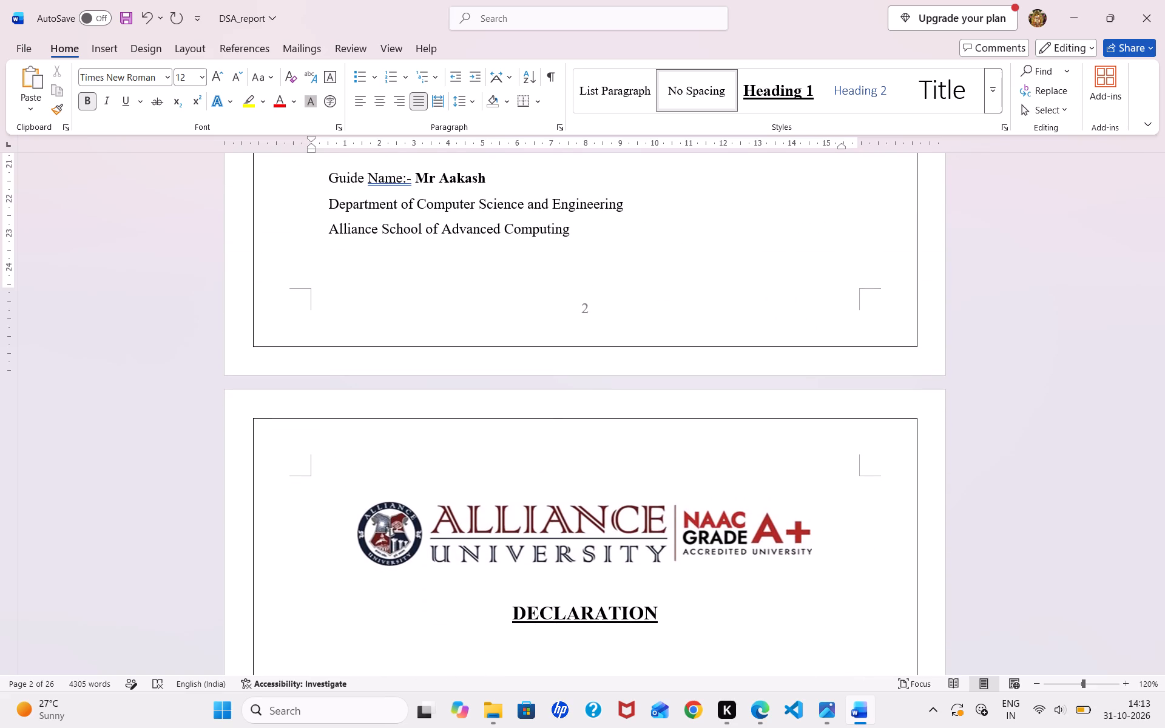
# Remove the blank line above the CONTENTS heading on page 6.
pyautogui.scroll(-4, 371, 487)
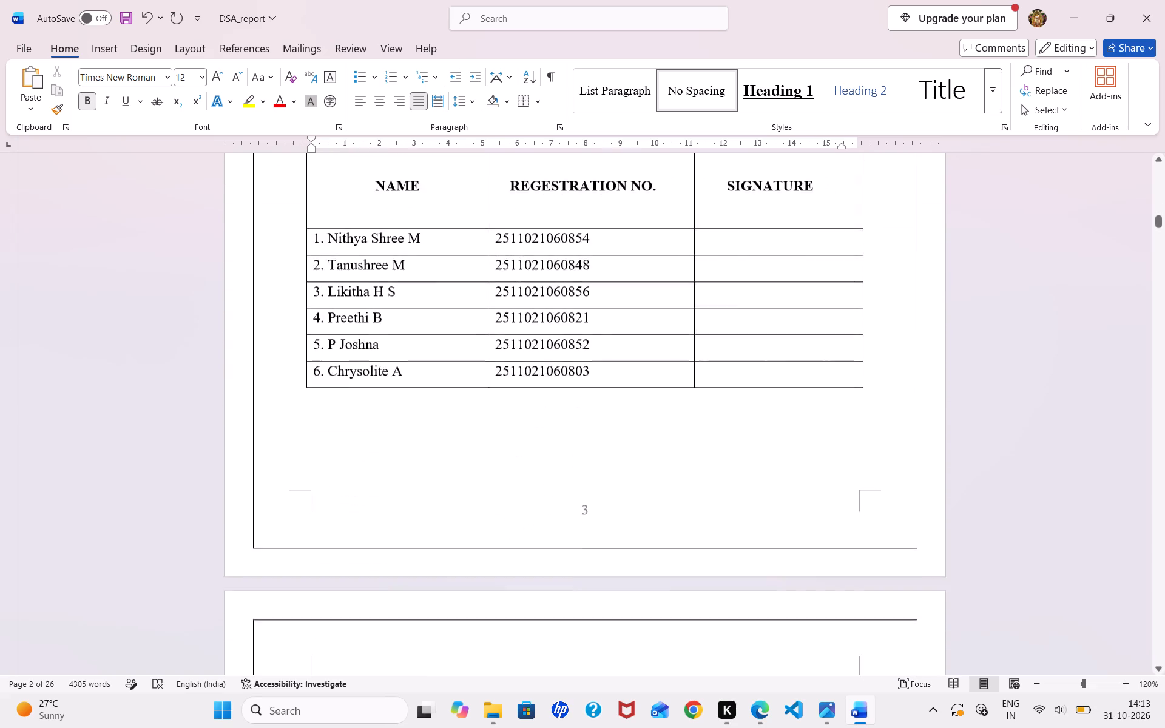
pyautogui.scroll(-3, 371, 487)
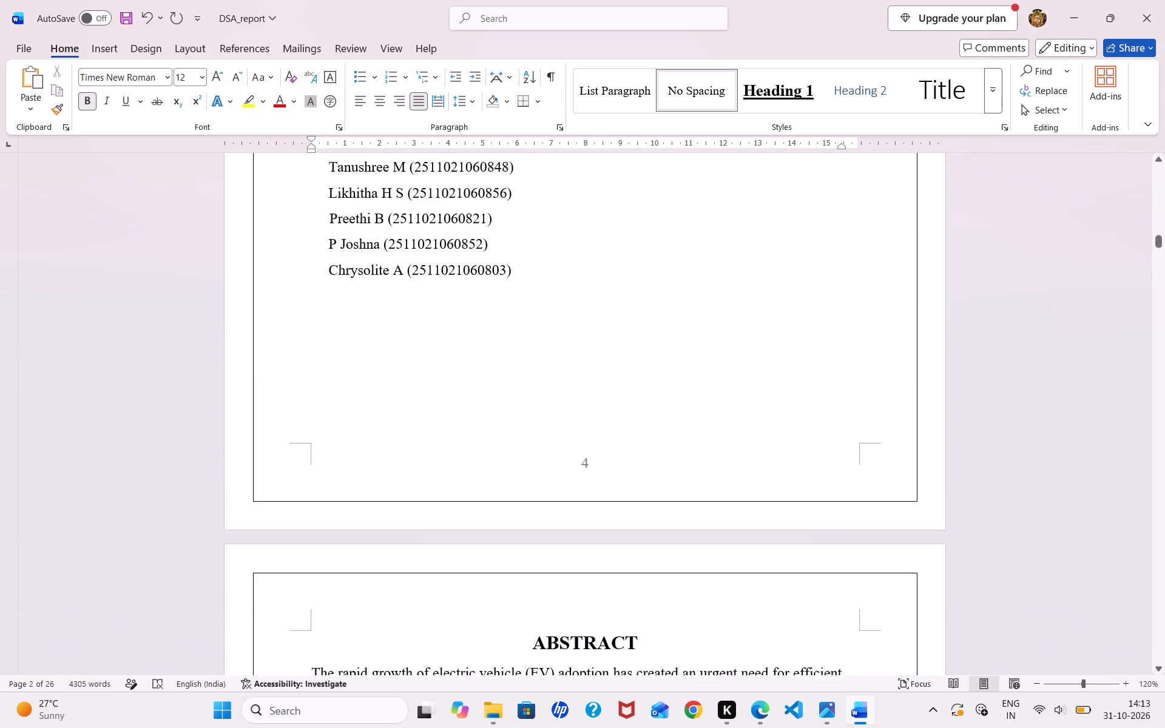
pyautogui.scroll(-4, 371, 487)
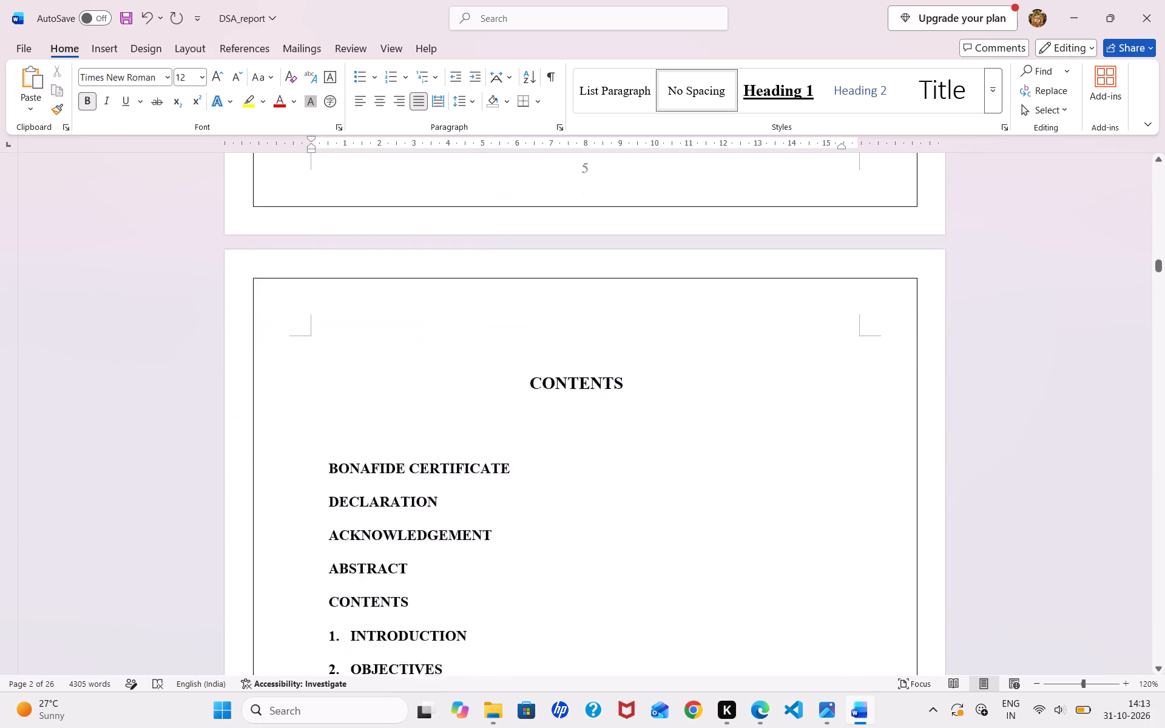
pyautogui.click(424, 336)
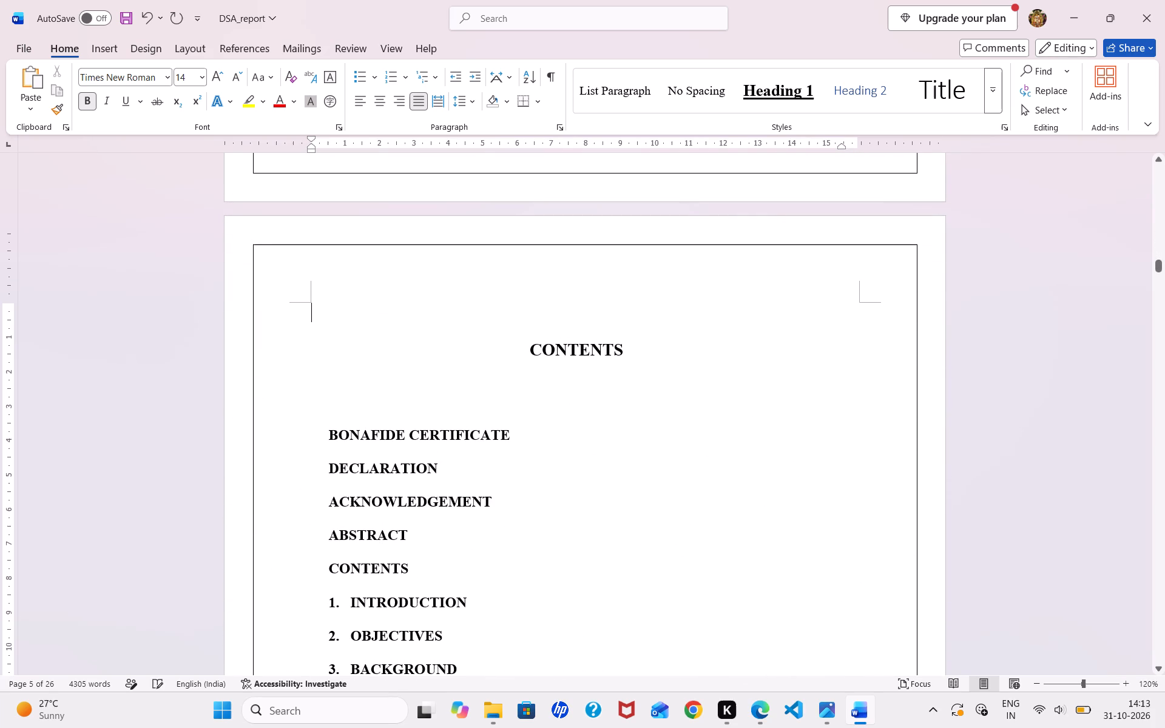
pyautogui.press('BackSpace')
# Insert a blank line above the 1. INTRODUCTION heading on page 6 to push it onto page 7.
pyautogui.scroll(-1, 424, 336)
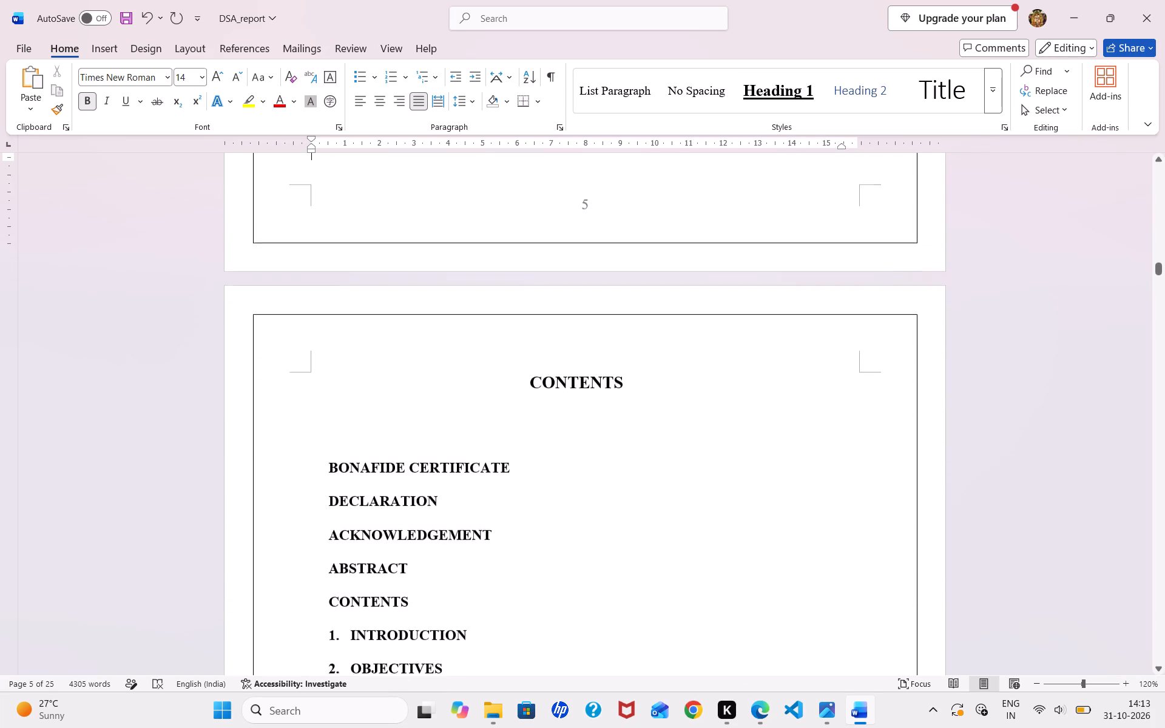
pyautogui.scroll(-2, 424, 336)
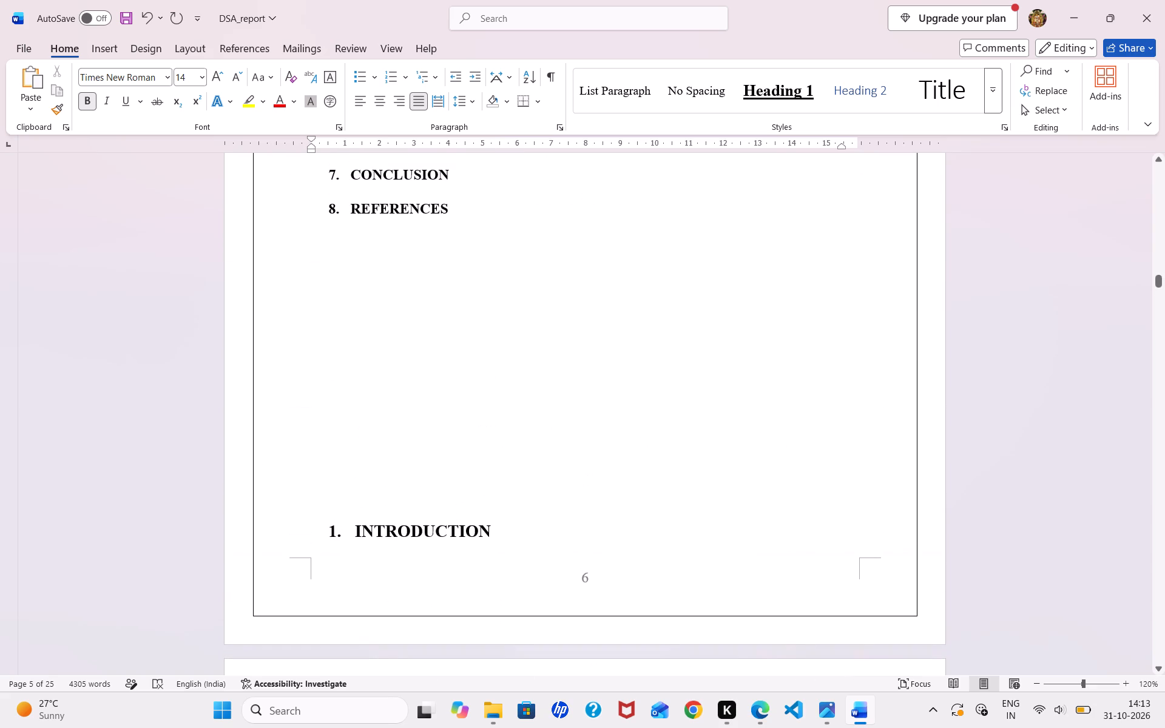
pyautogui.click(322, 445)
pyautogui.press('Return')
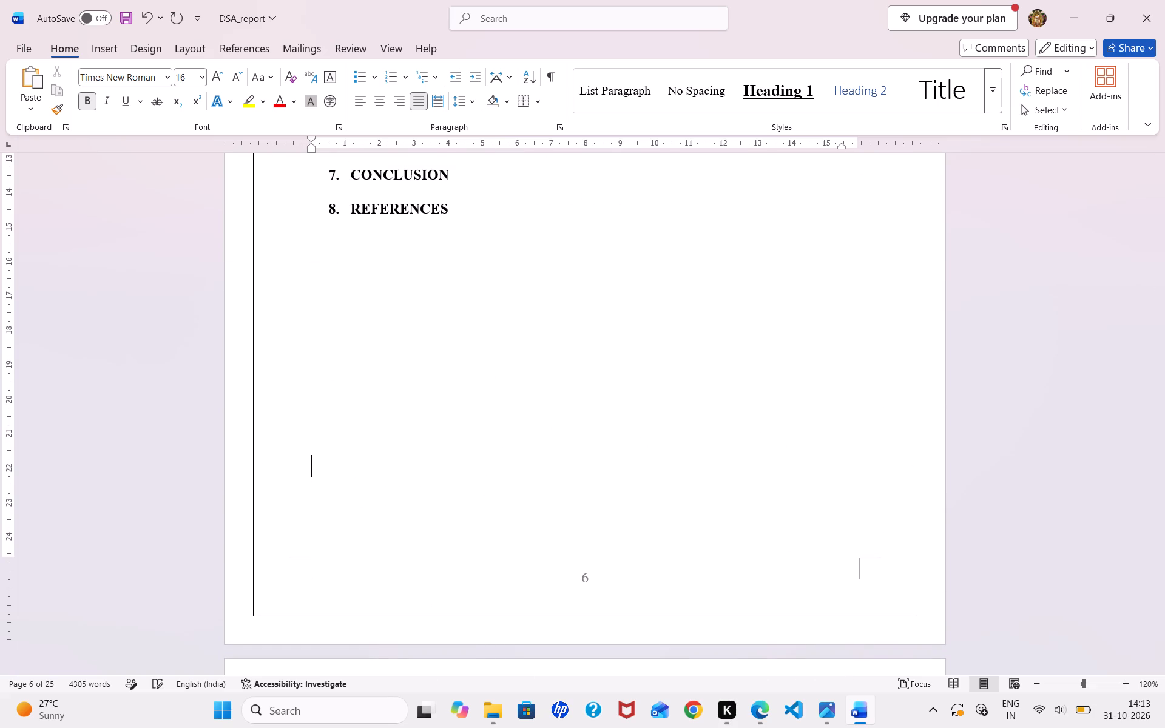
# Set the line spacing to 1.0 from the INTRODUCTION heading through the 1.1 Importance of Data Structures subheading.
pyautogui.scroll(-4, 322, 445)
pyautogui.scroll(1, 322, 445)
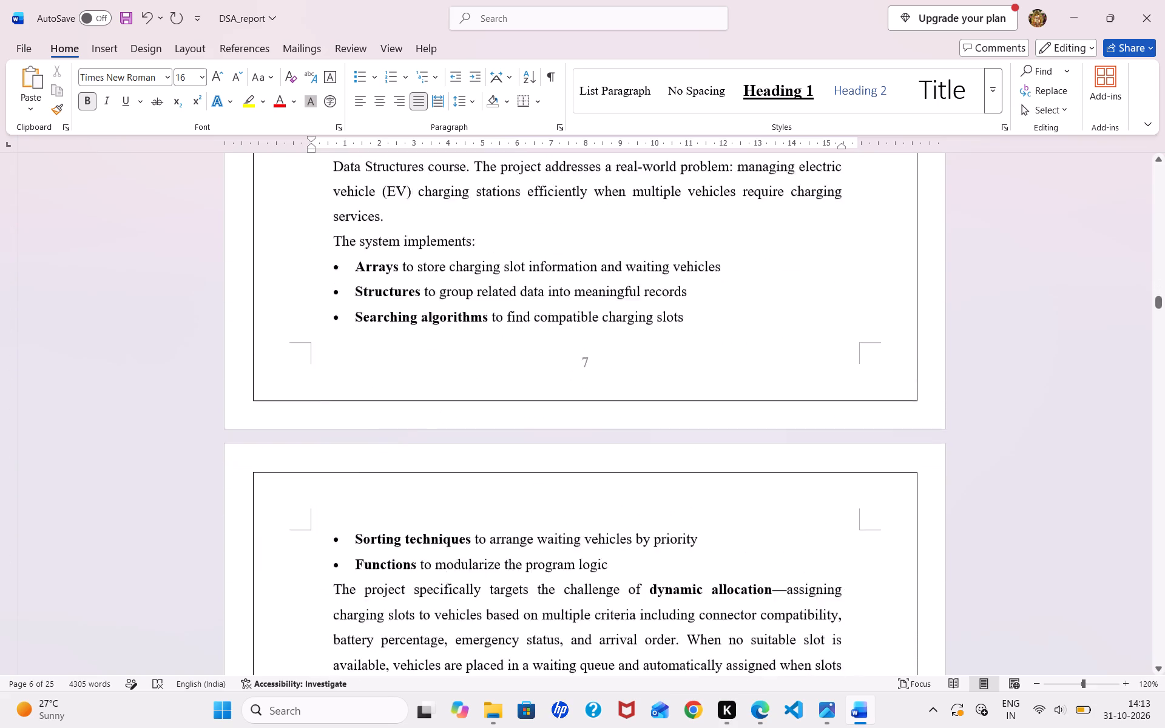
pyautogui.scroll(2, 322, 445)
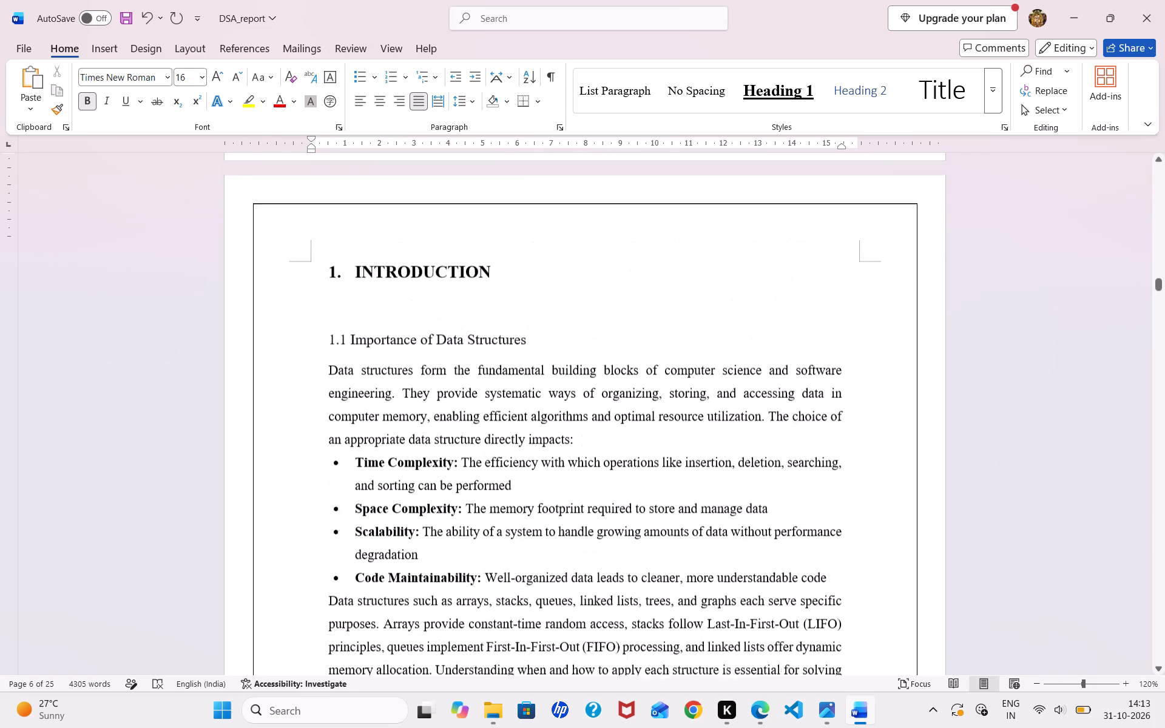
pyautogui.scroll(1, 322, 445)
pyautogui.moveTo(533, 430); pyautogui.dragTo(374, 392)
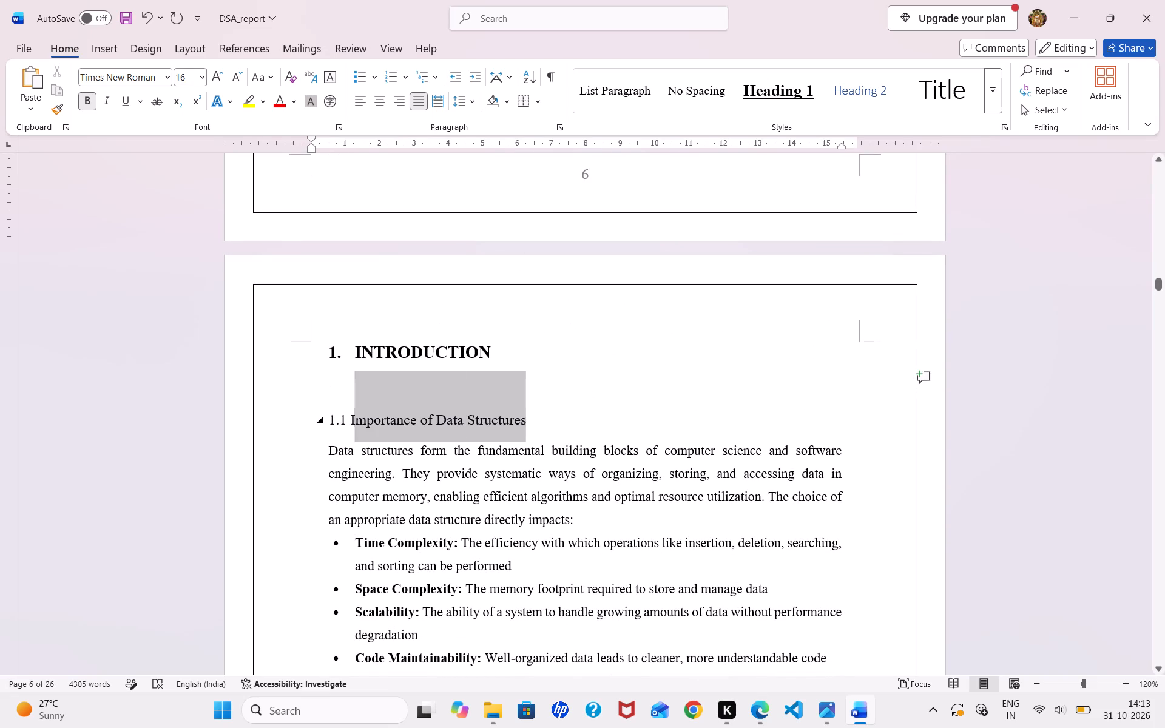
pyautogui.moveTo(374, 392); pyautogui.dragTo(310, 342)
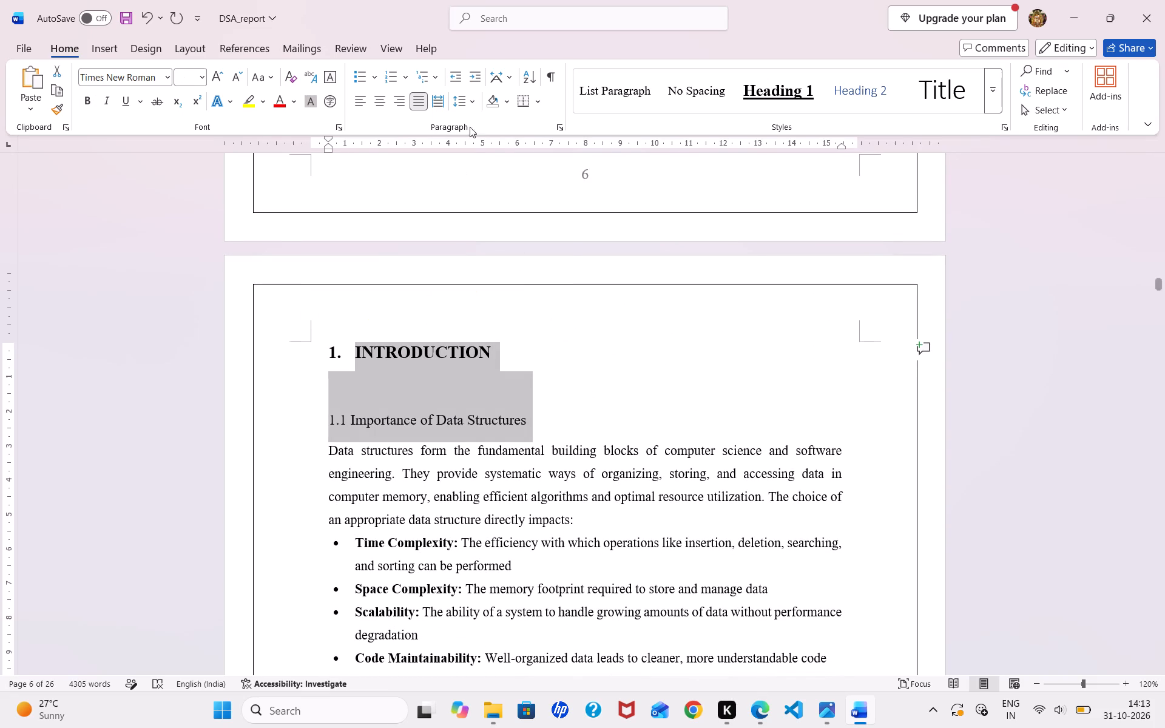
pyautogui.click(468, 100)
pyautogui.click(478, 141)
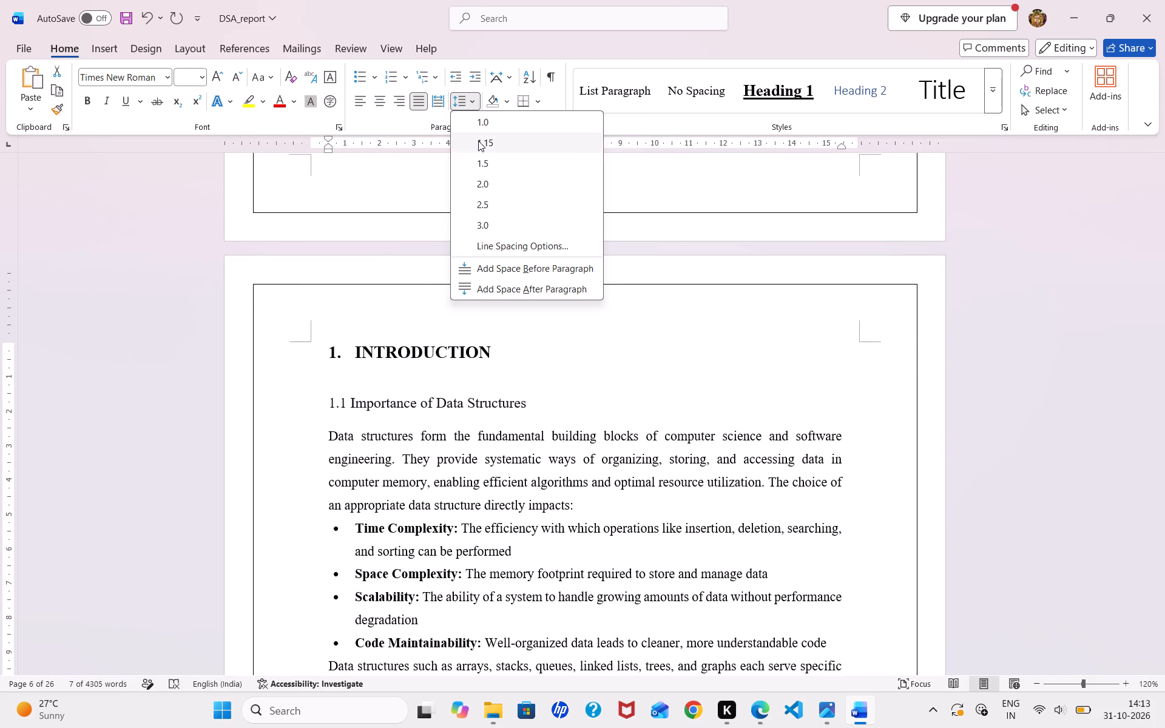
pyautogui.click(473, 99)
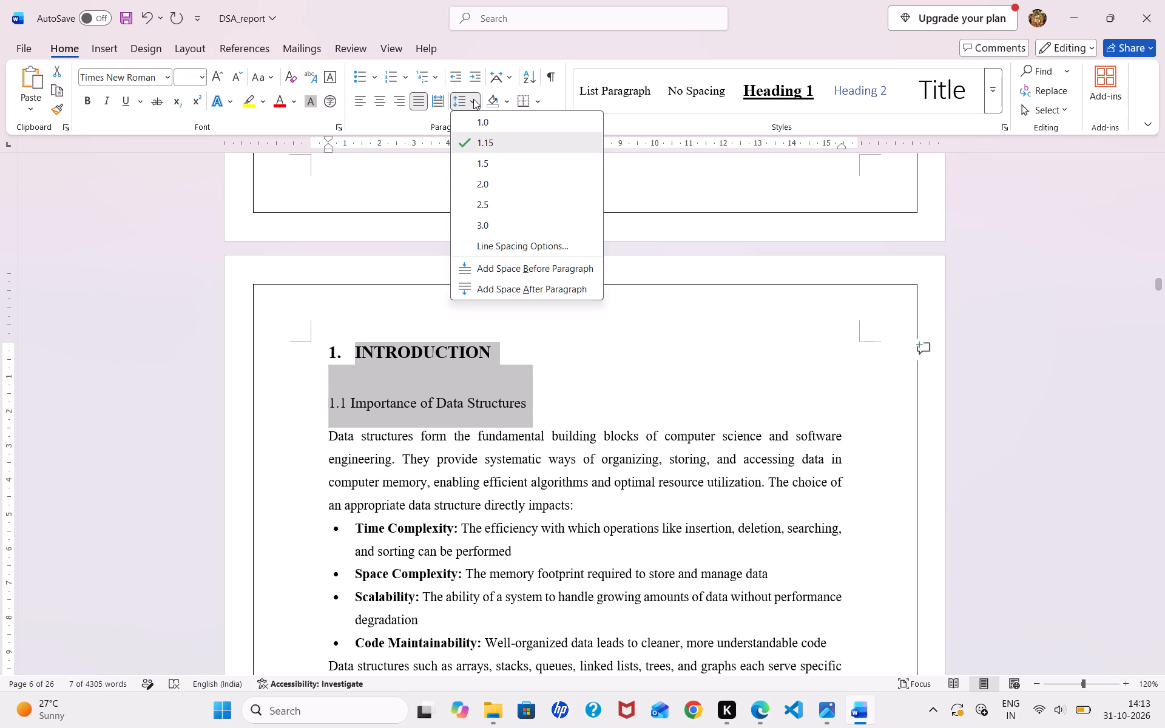
pyautogui.click(473, 119)
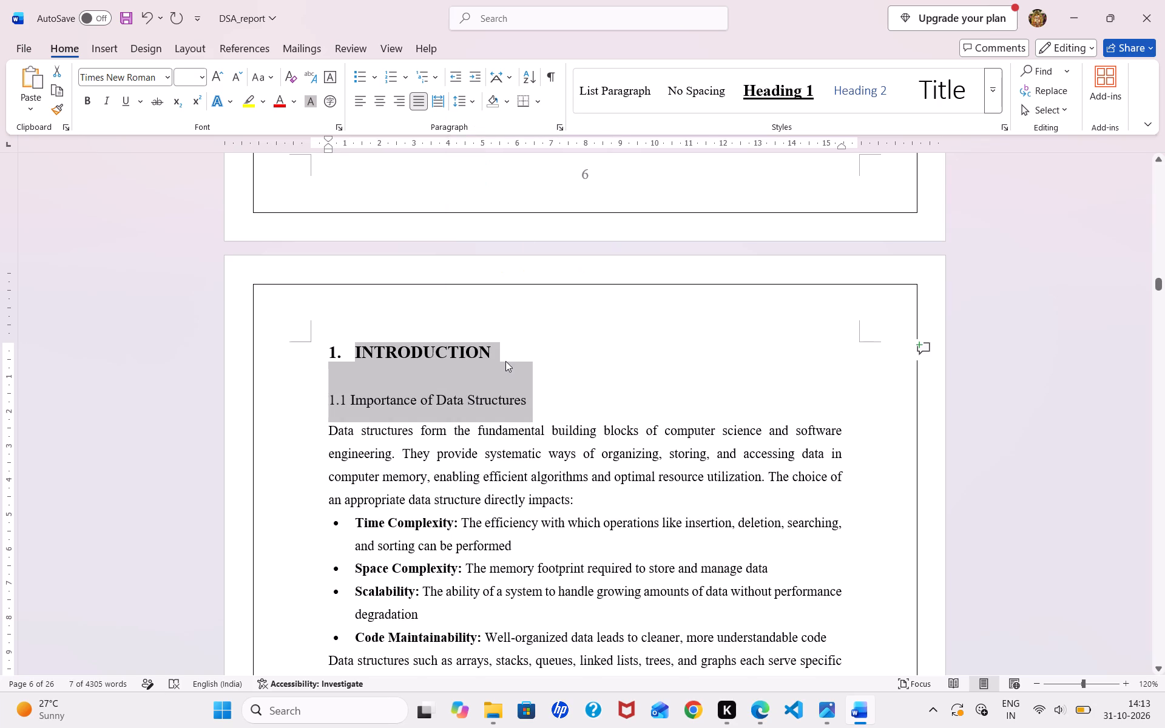
pyautogui.click(505, 361)
# Check the page layout and heading placement from the OBJECTIVES section through BACKGROUND to the numbered steps ending in Documentation and Finalization.
pyautogui.scroll(-3, 565, 403)
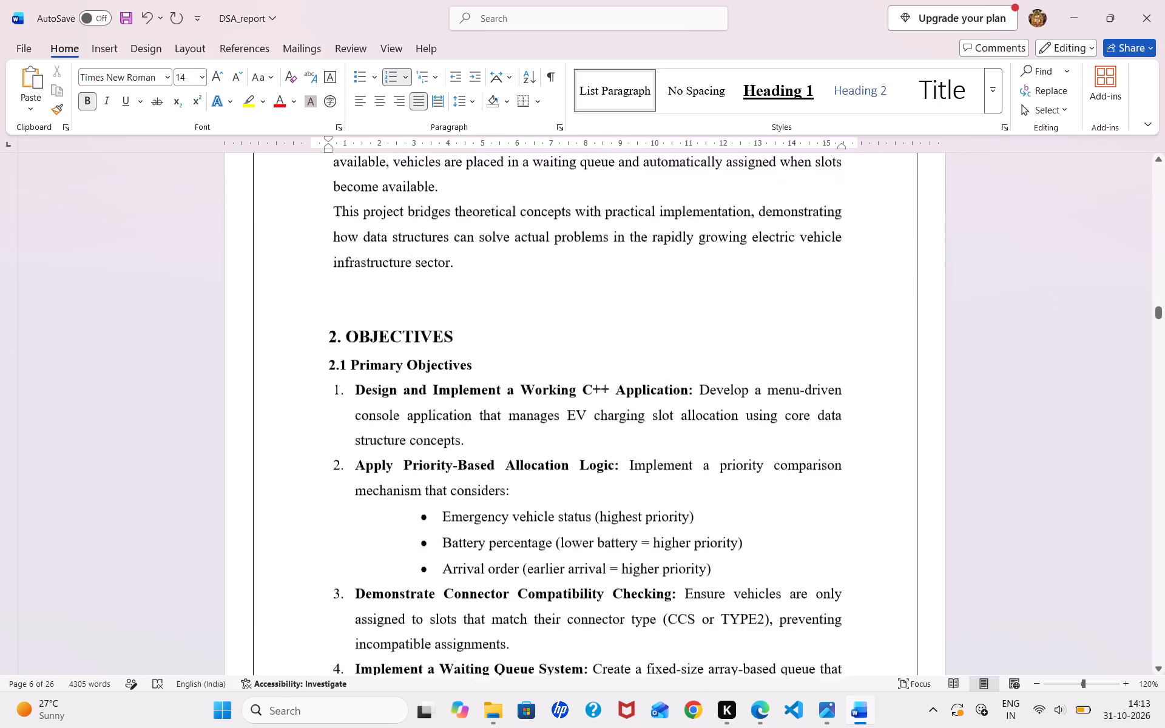
pyautogui.scroll(-3, 565, 403)
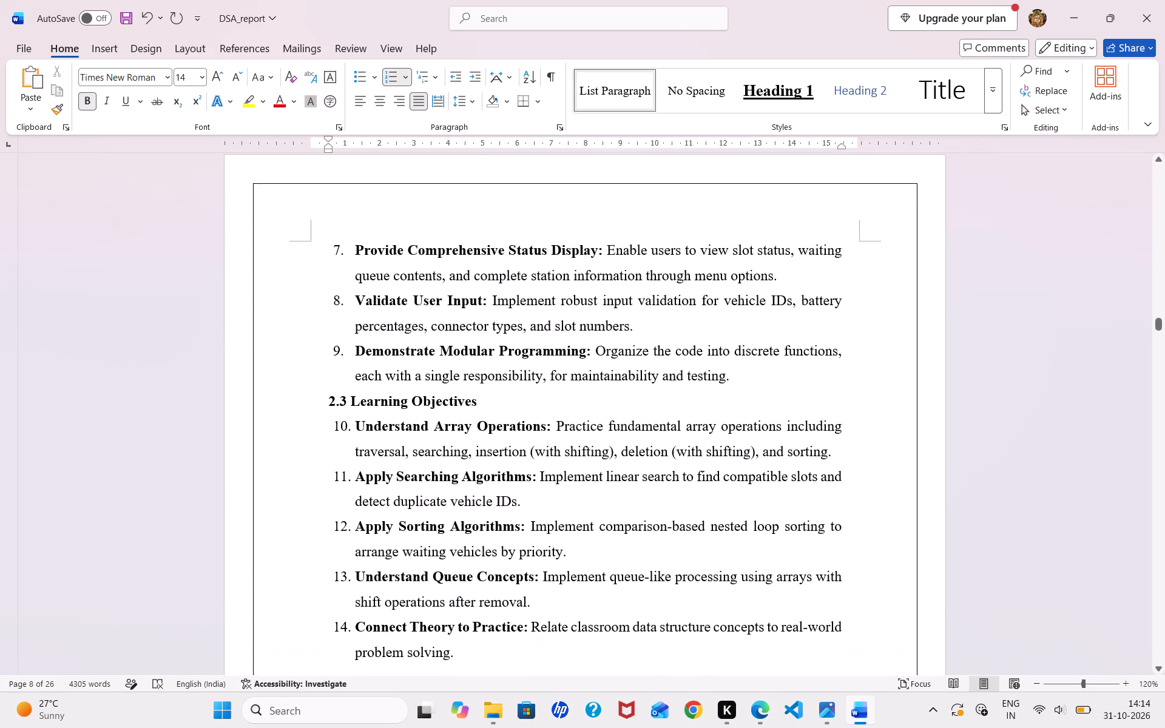
pyautogui.scroll(-1, 565, 403)
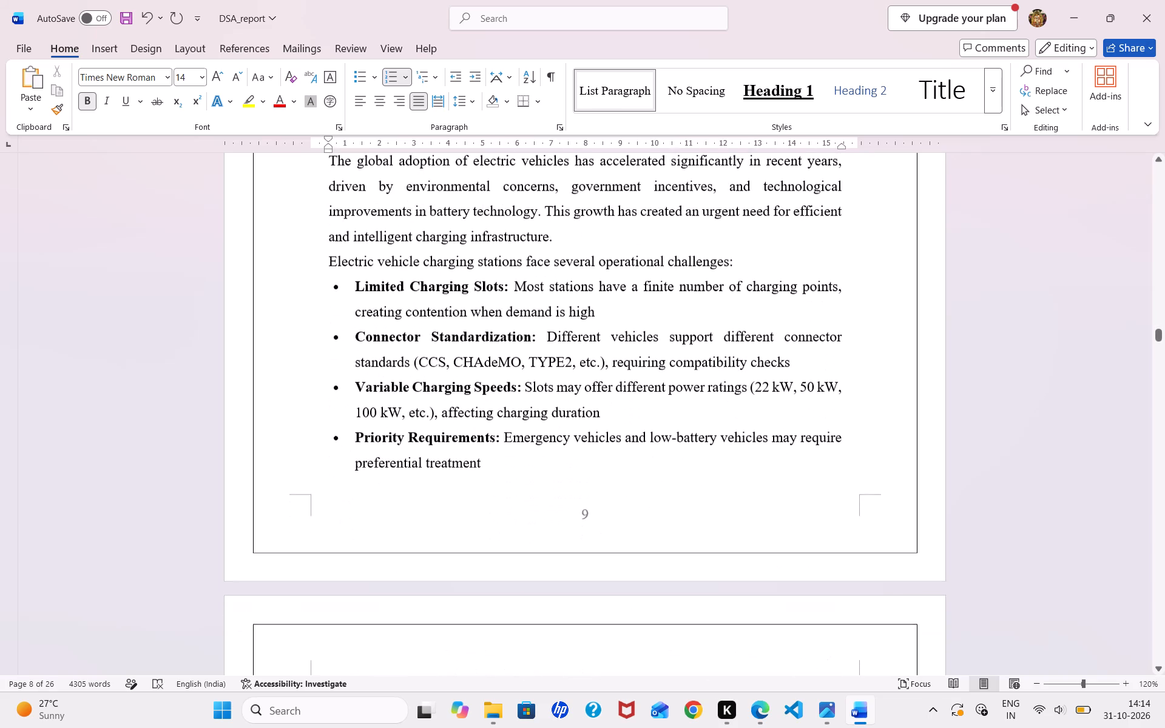
pyautogui.scroll(2, 565, 403)
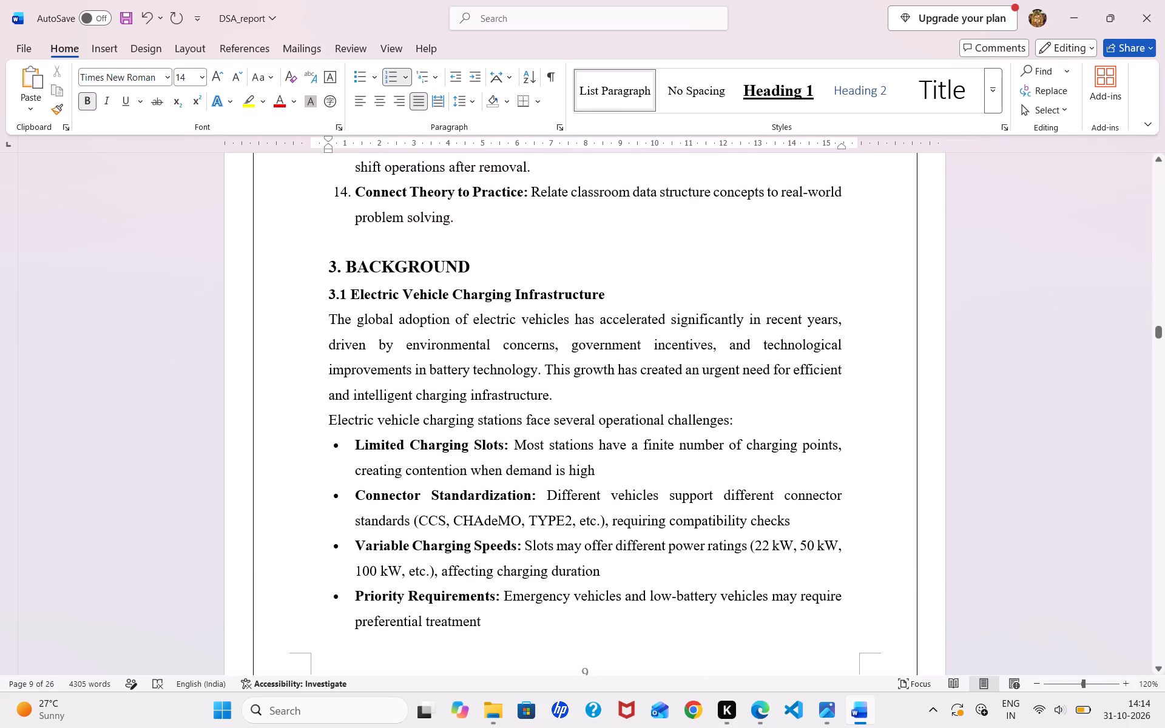
pyautogui.click(373, 243)
pyautogui.scroll(-2, 373, 243)
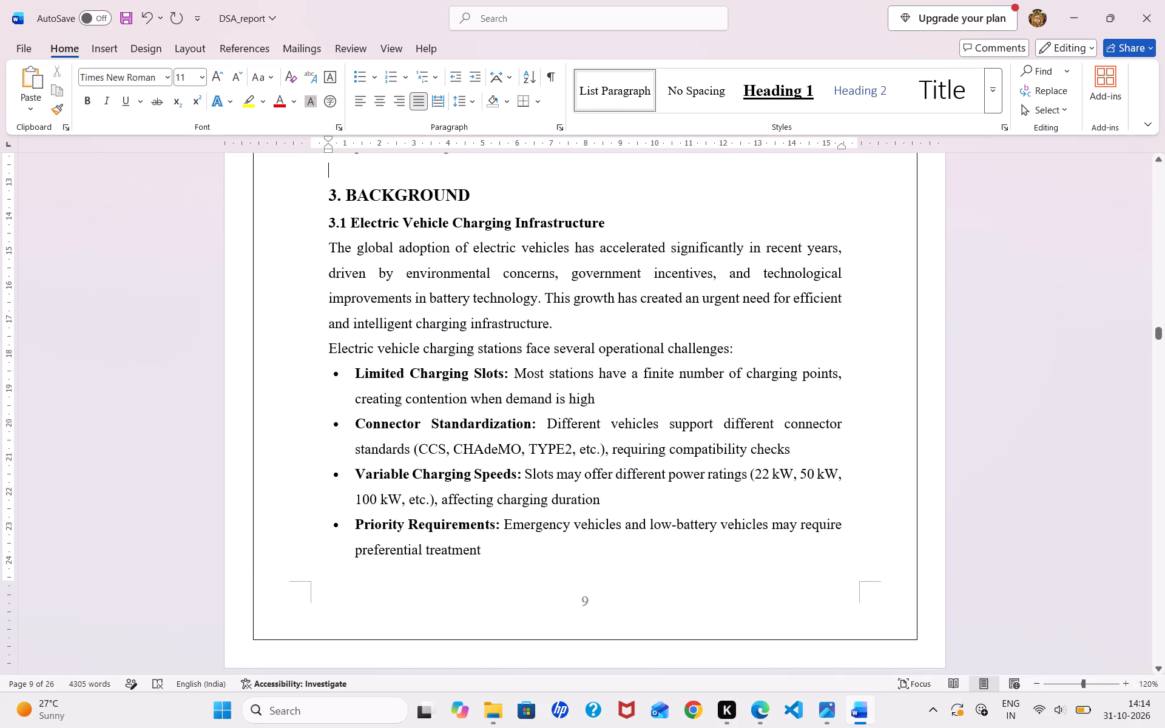
pyautogui.scroll(-1, 373, 243)
pyautogui.click(604, 220)
pyautogui.scroll(1, 590, 257)
pyautogui.scroll(-1, 590, 257)
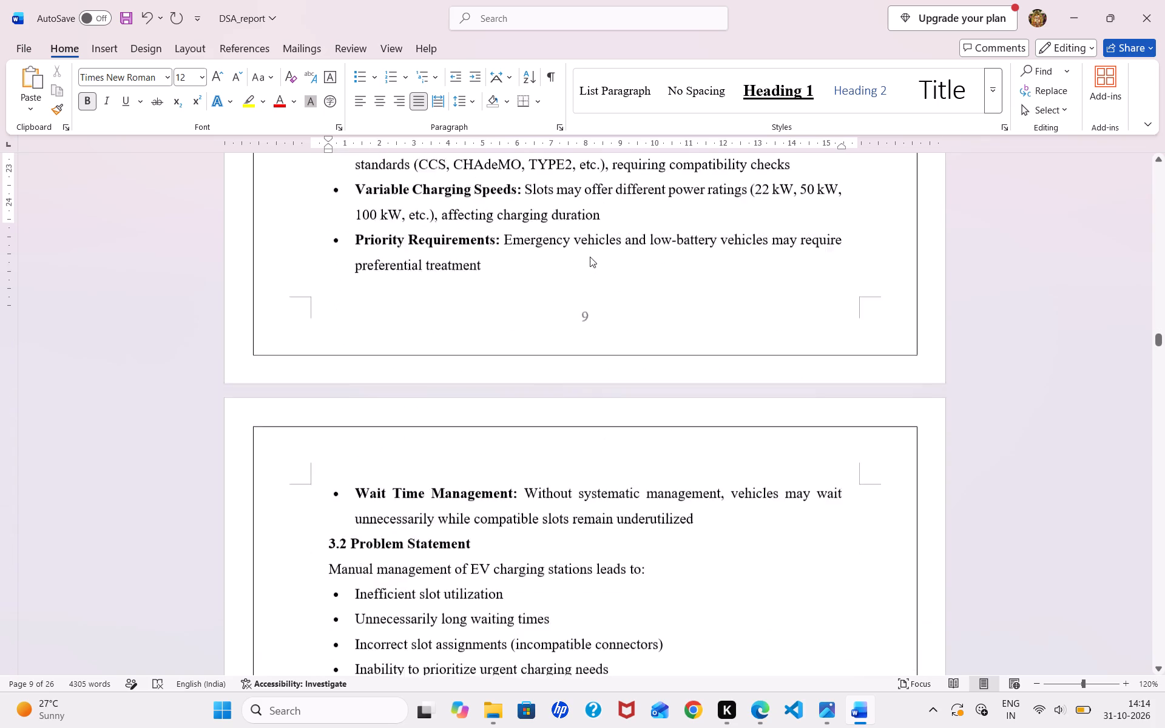
pyautogui.scroll(-3, 590, 257)
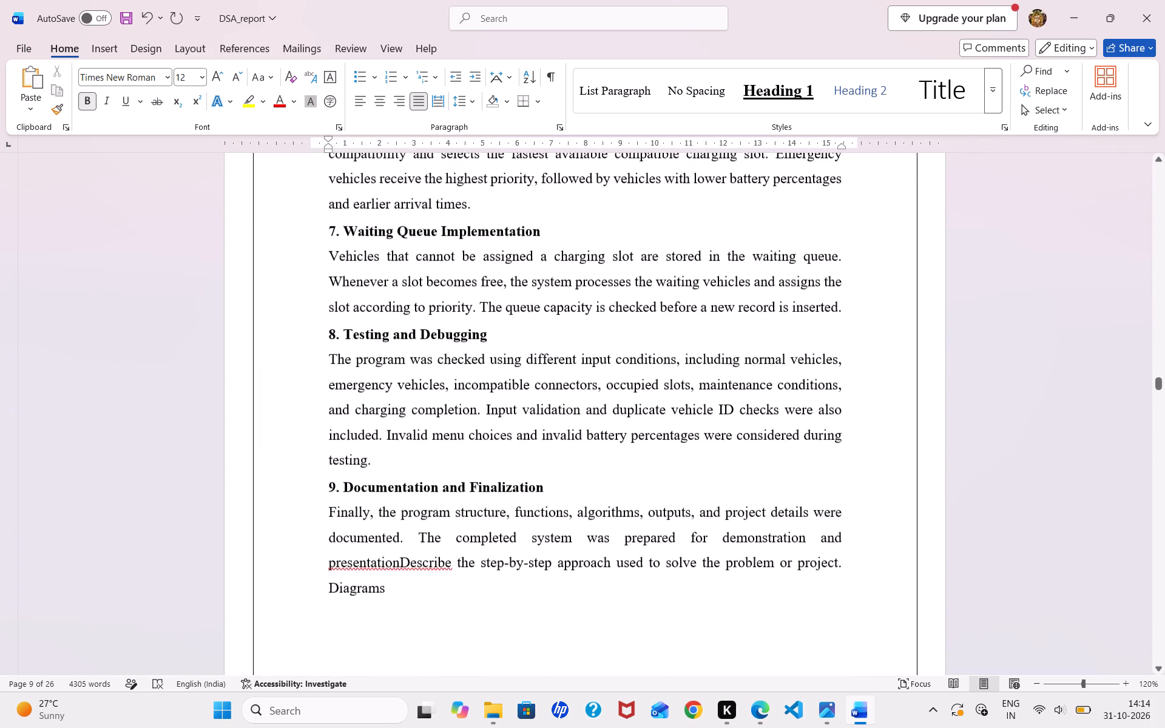
# Insert five blank lines above the 5. IMPLEMENTATION heading on page 12 to push it onto page 13.
pyautogui.scroll(-2, 590, 257)
pyautogui.scroll(2, 590, 257)
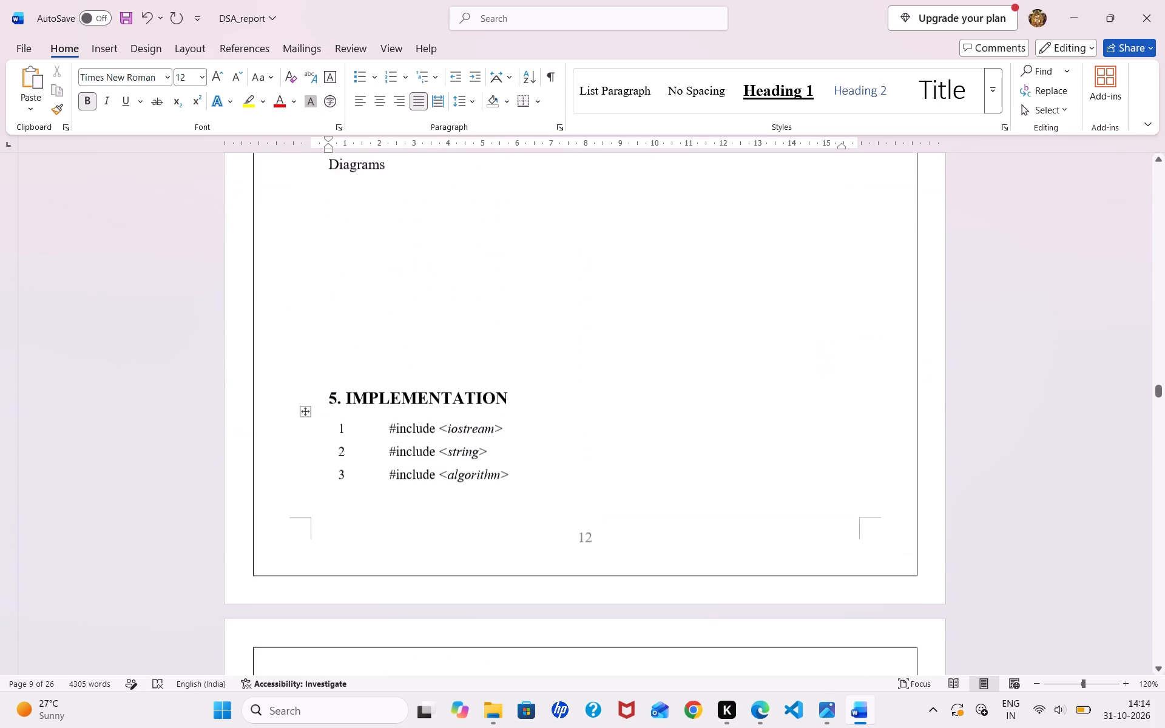
pyautogui.click(458, 323)
pyautogui.press('Return')
pyautogui.press('Return')
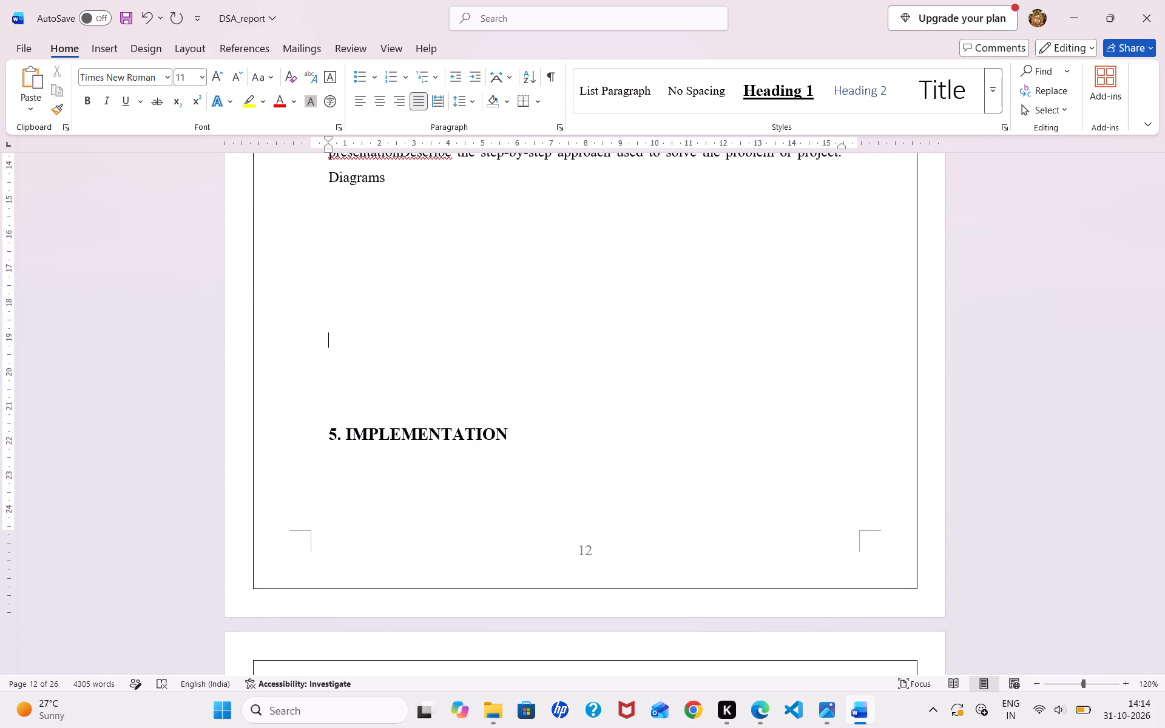
pyautogui.press('Return')
pyautogui.press('Return')
pyautogui.press('Return')
# Check the page layout and heading placement from 5. IMPLEMENTATION through 6. RESULTS, 7. CONCLUSION and the references to the document's last page.
pyautogui.scroll(-1, 458, 323)
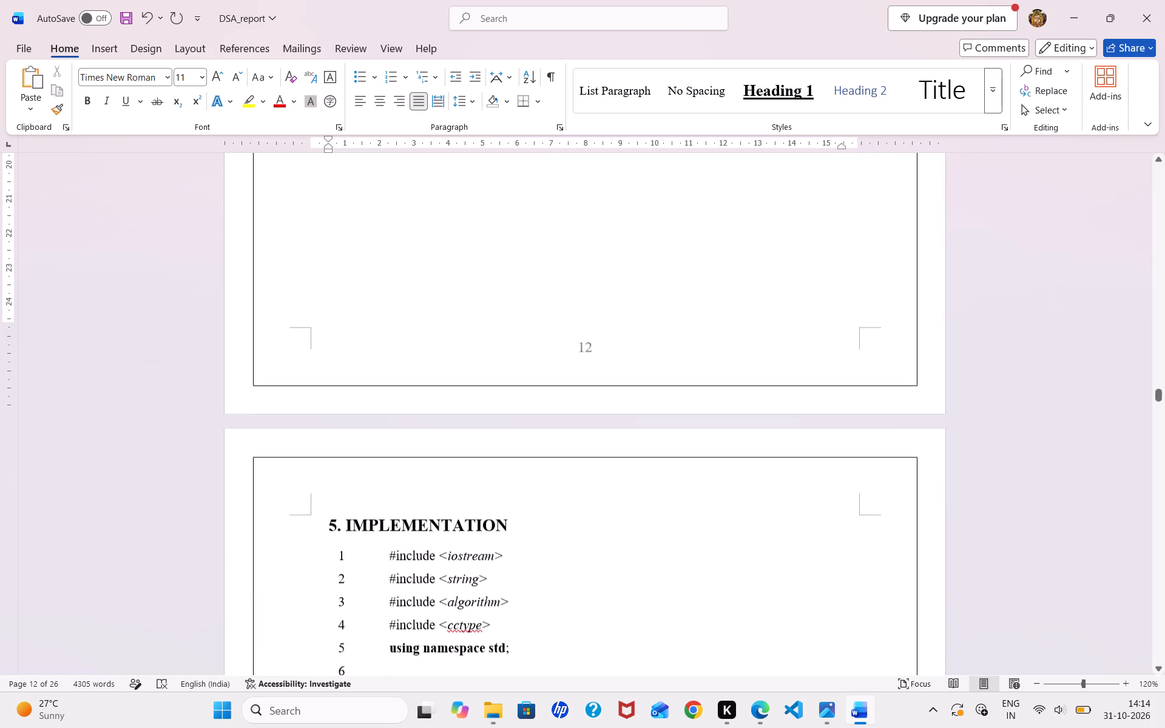
pyautogui.scroll(-3, 458, 323)
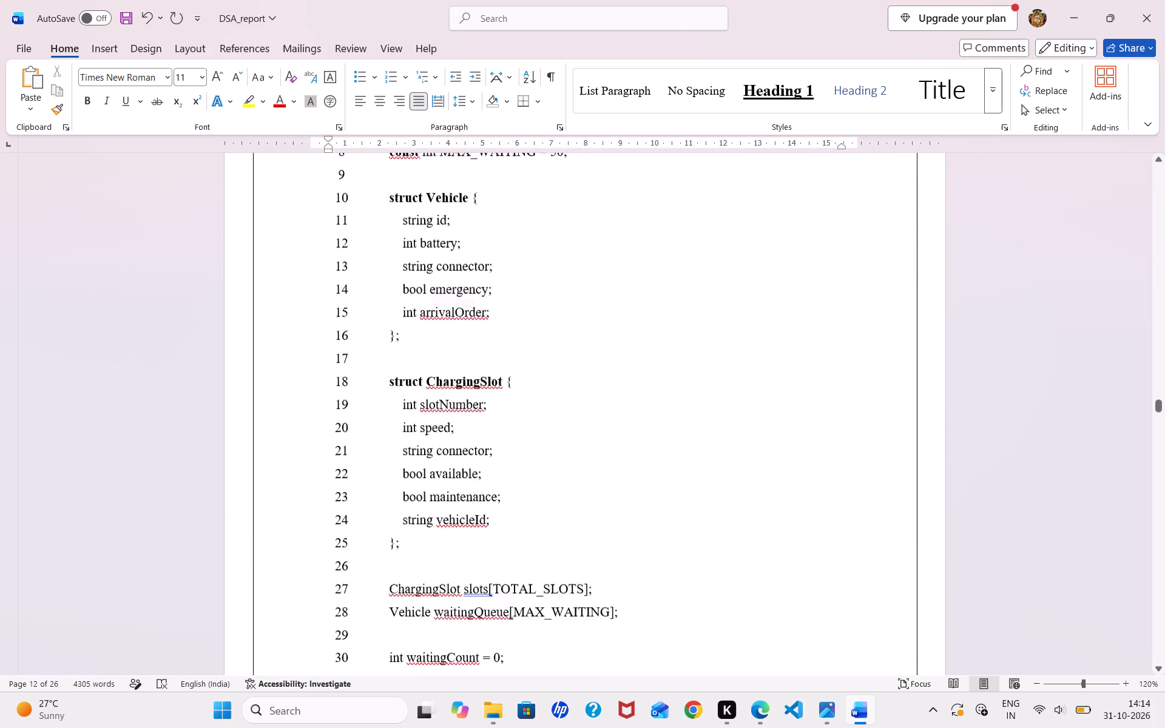
pyautogui.scroll(-4, 458, 323)
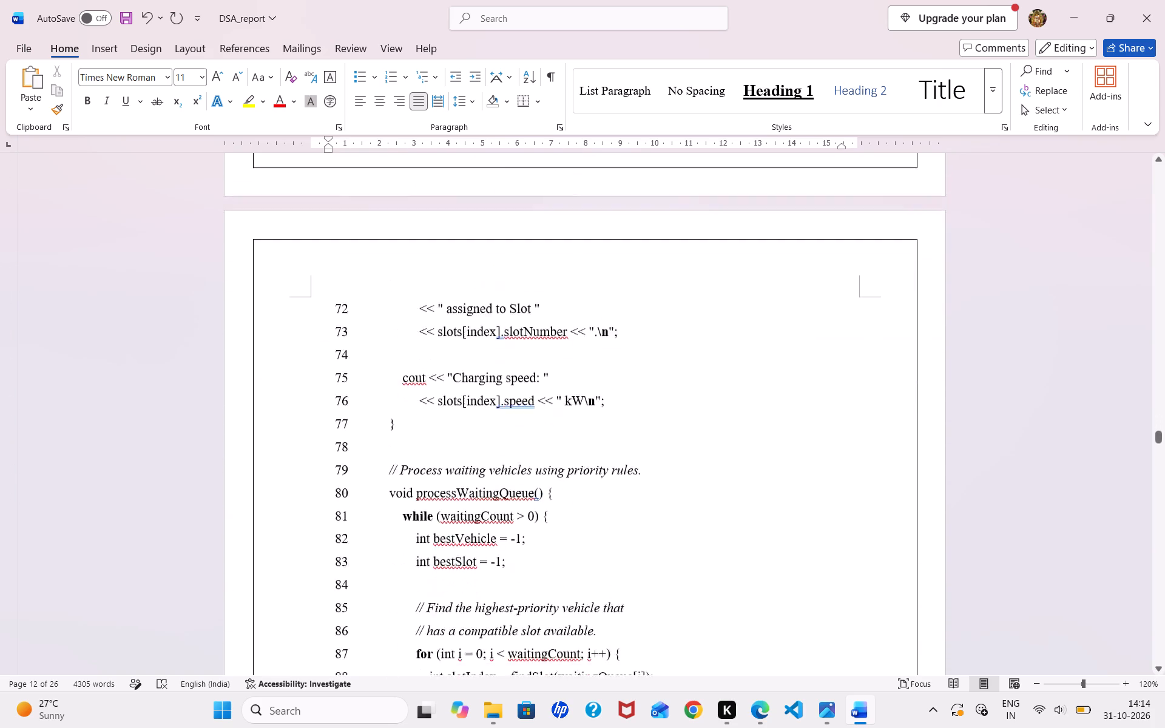
pyautogui.scroll(-4, 458, 323)
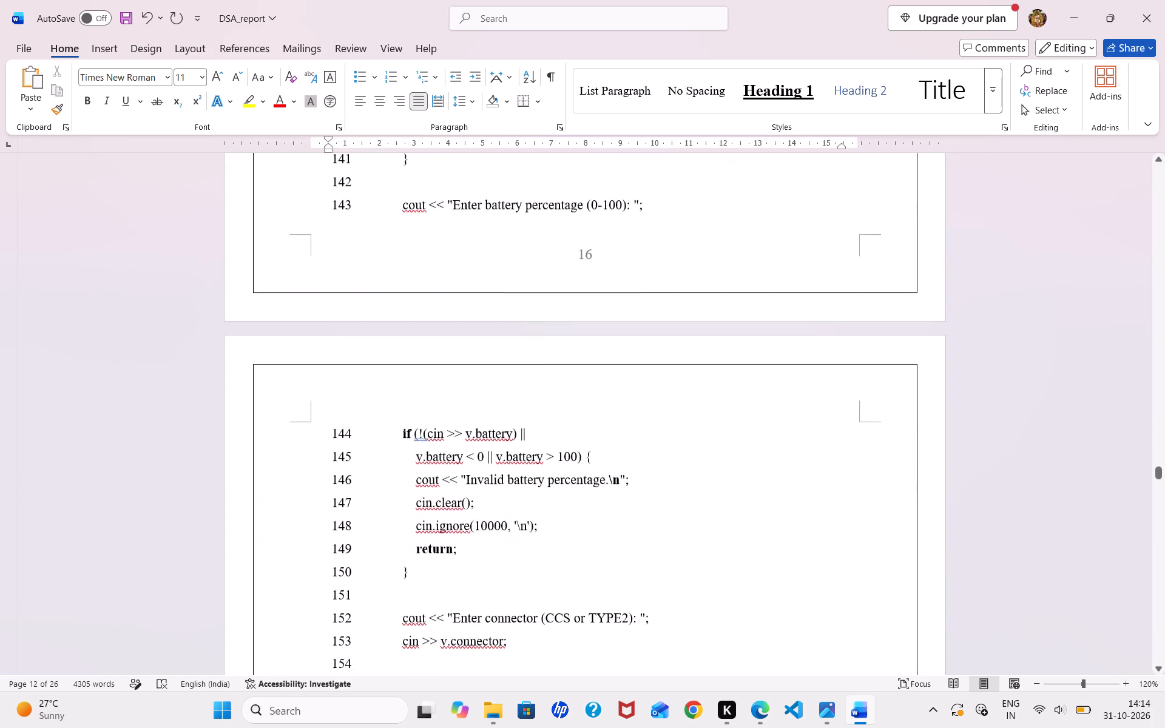
pyautogui.scroll(-4, 458, 323)
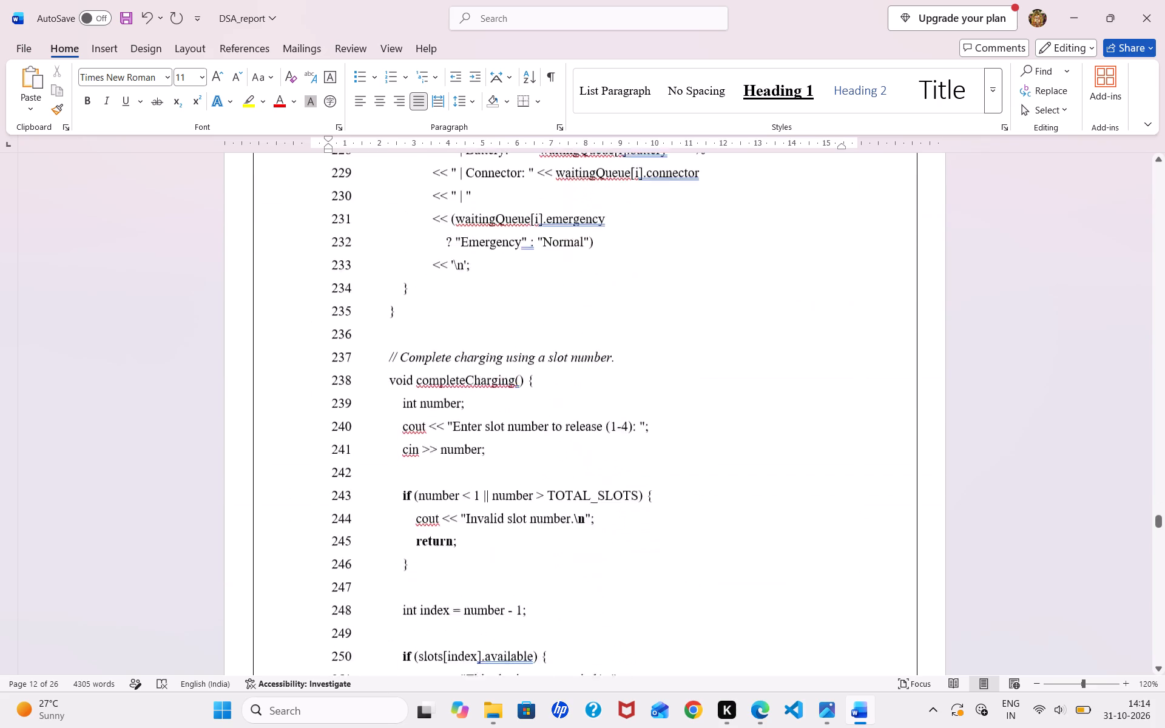
pyautogui.scroll(-4, 458, 323)
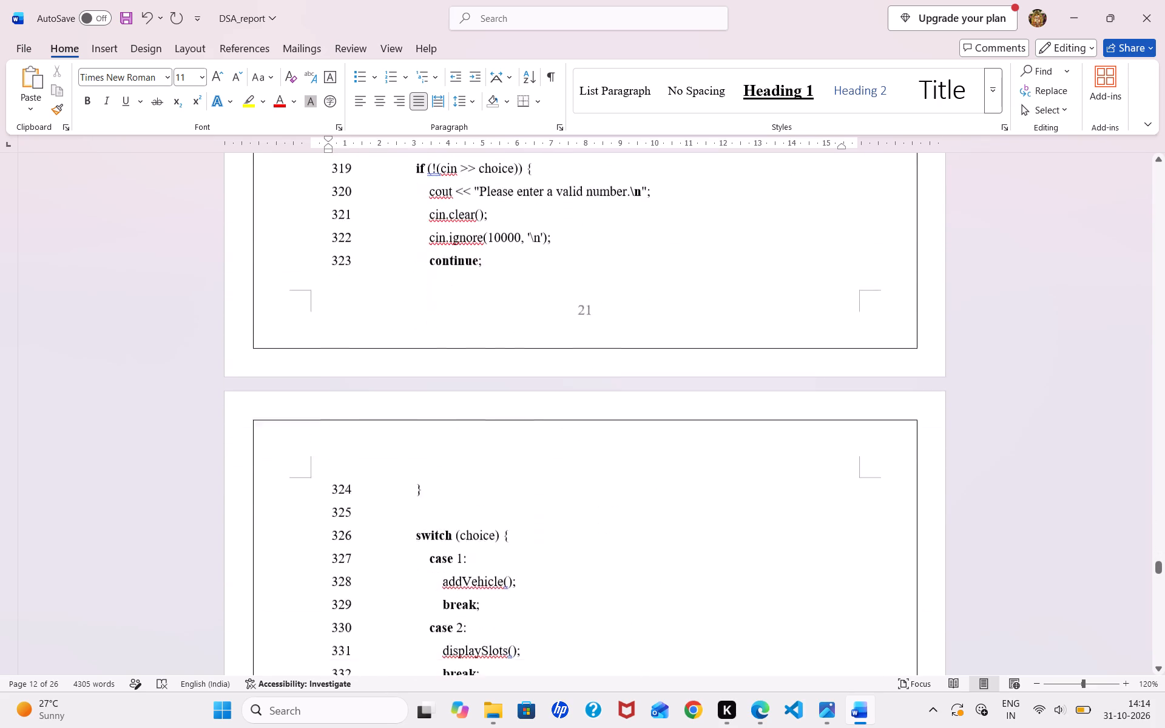
pyautogui.scroll(-3, 458, 323)
pyautogui.scroll(1, 458, 323)
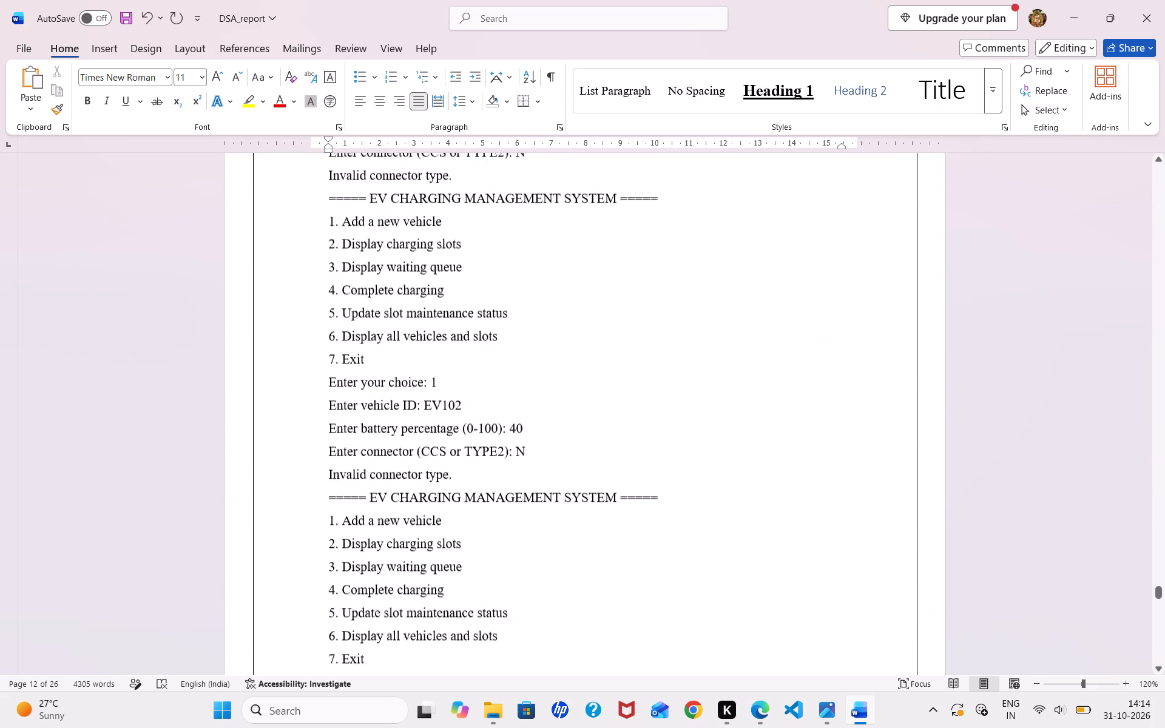
pyautogui.scroll(2, 458, 323)
pyautogui.click(337, 467)
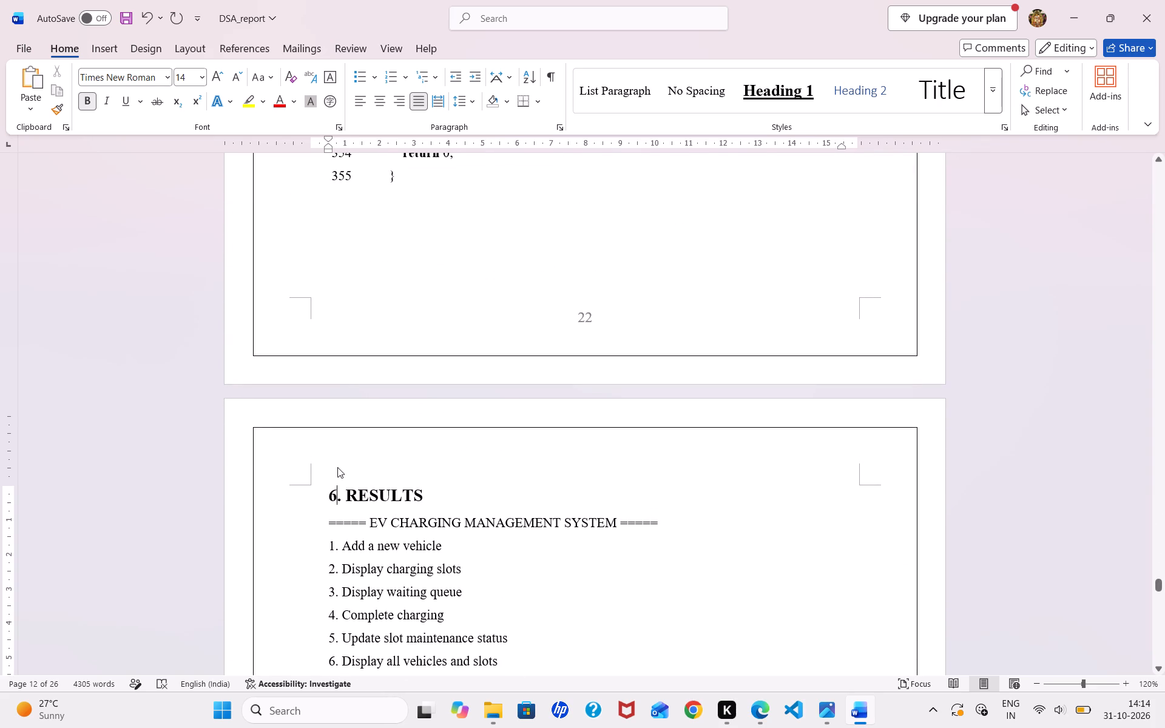
pyautogui.scroll(-2, 322, 465)
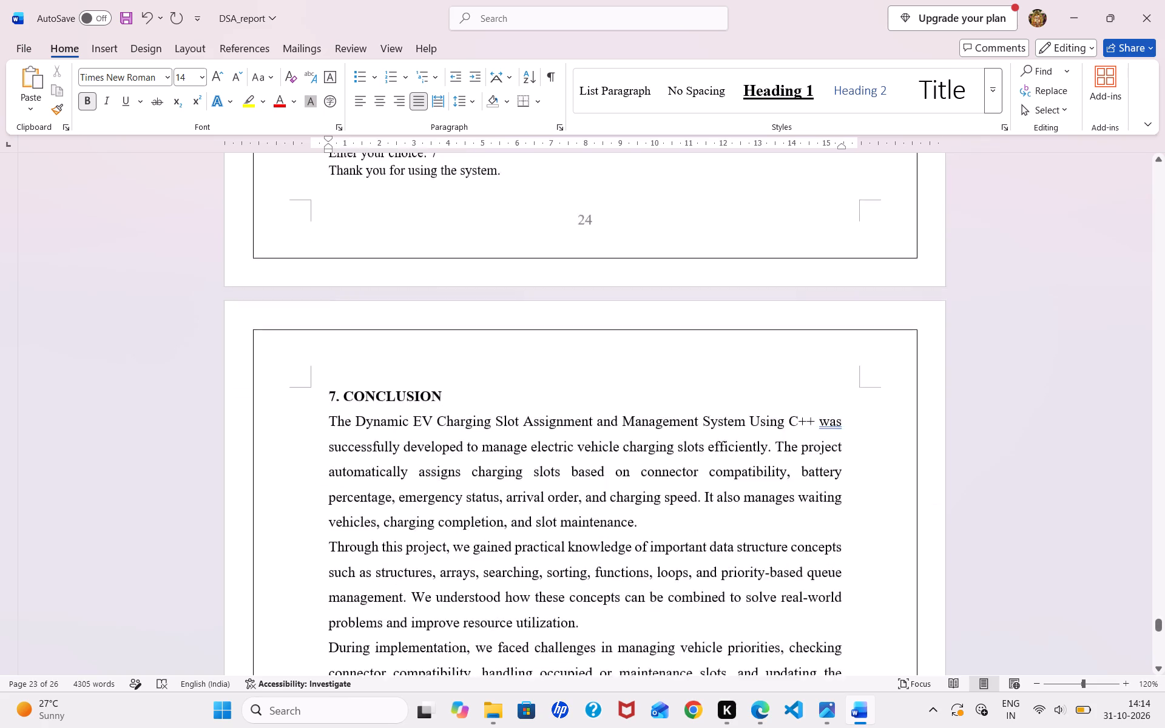
pyautogui.scroll(-3, 322, 465)
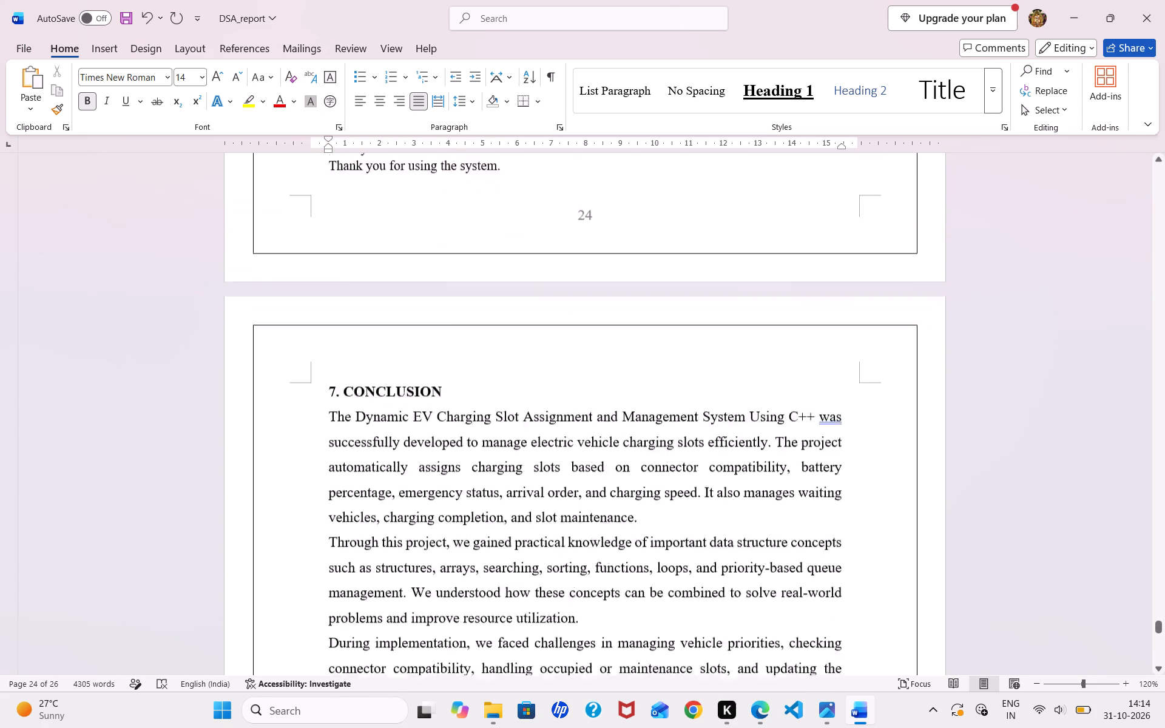
pyautogui.scroll(-2, 322, 465)
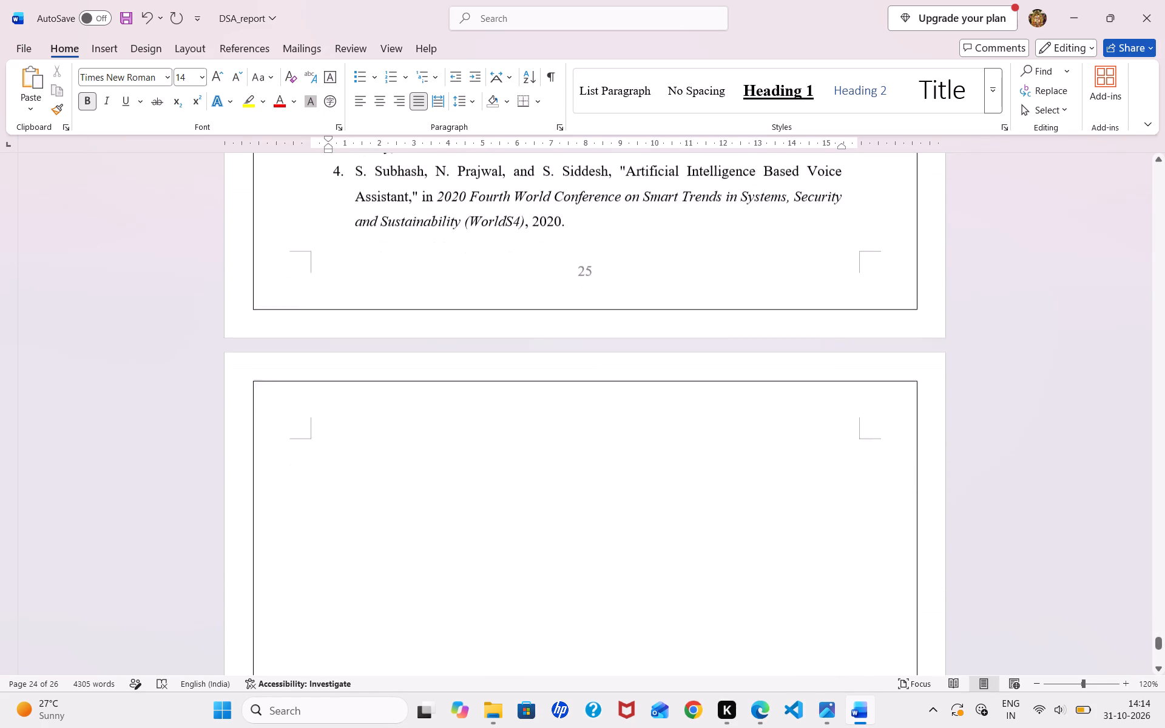
pyautogui.scroll(-1, 322, 465)
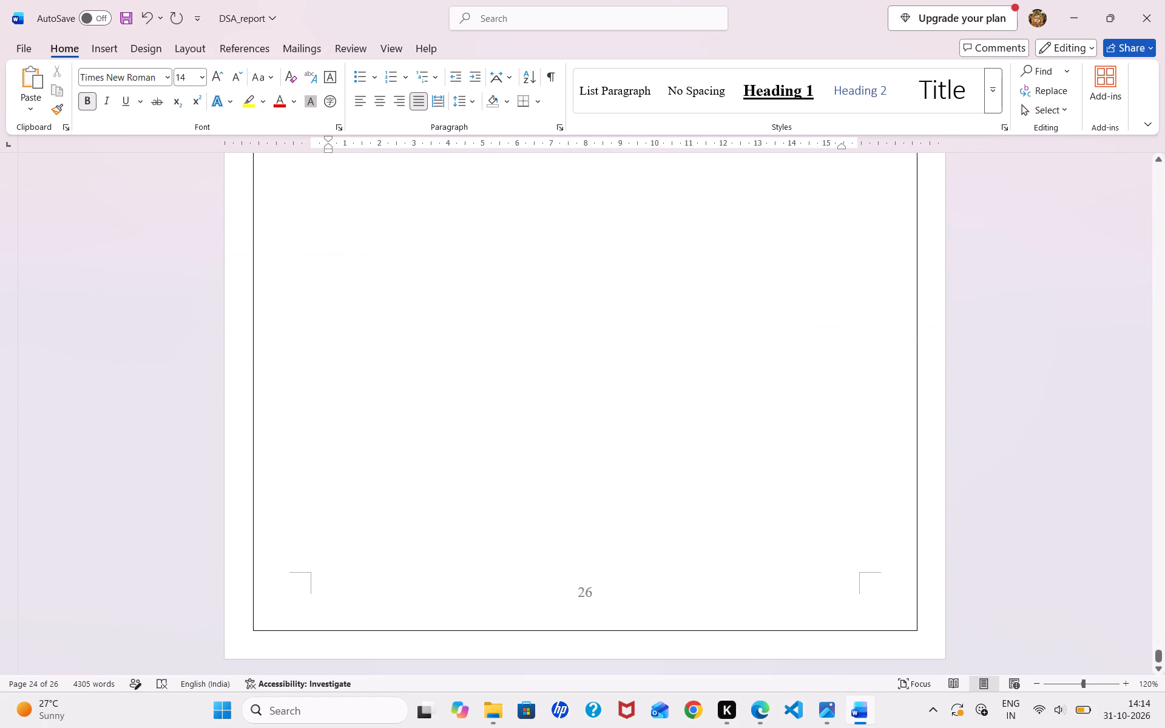
# Print pages 1-25 of the report with Microsoft Print to PDF, saving it in Downloads as "DSA_REport _Group-6".
pyautogui.hotkey('ctrl', 'p')
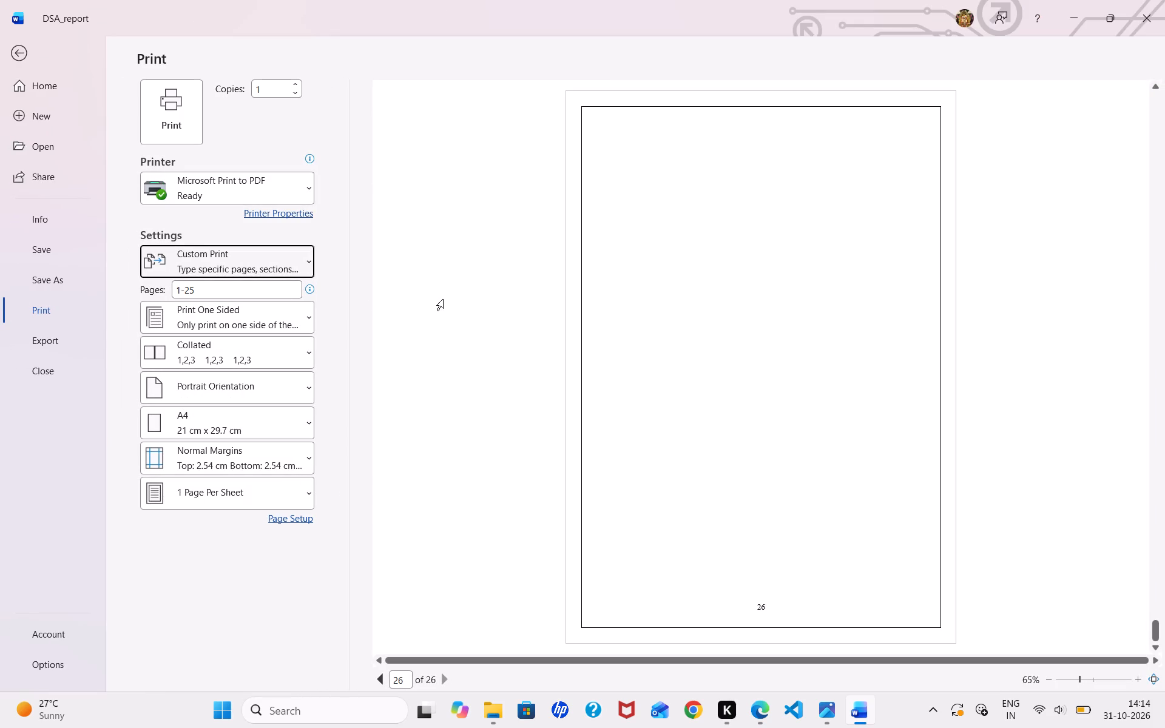
pyautogui.scroll(13, 658, 349)
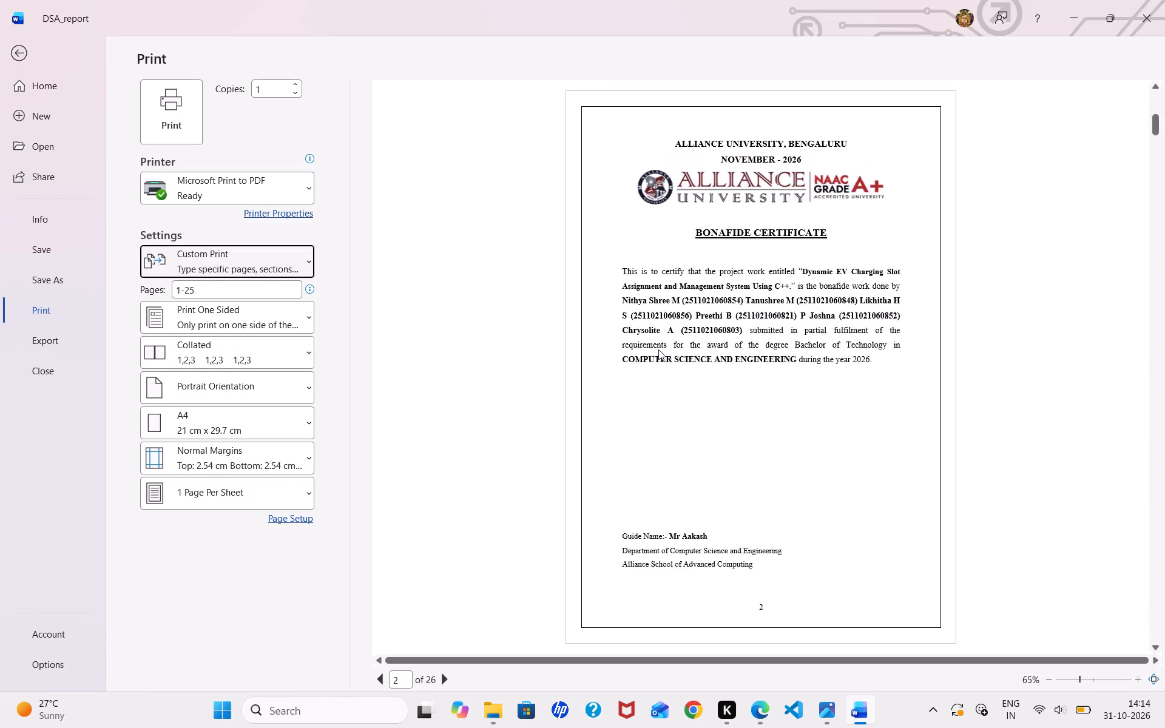
pyautogui.scroll(4, 658, 349)
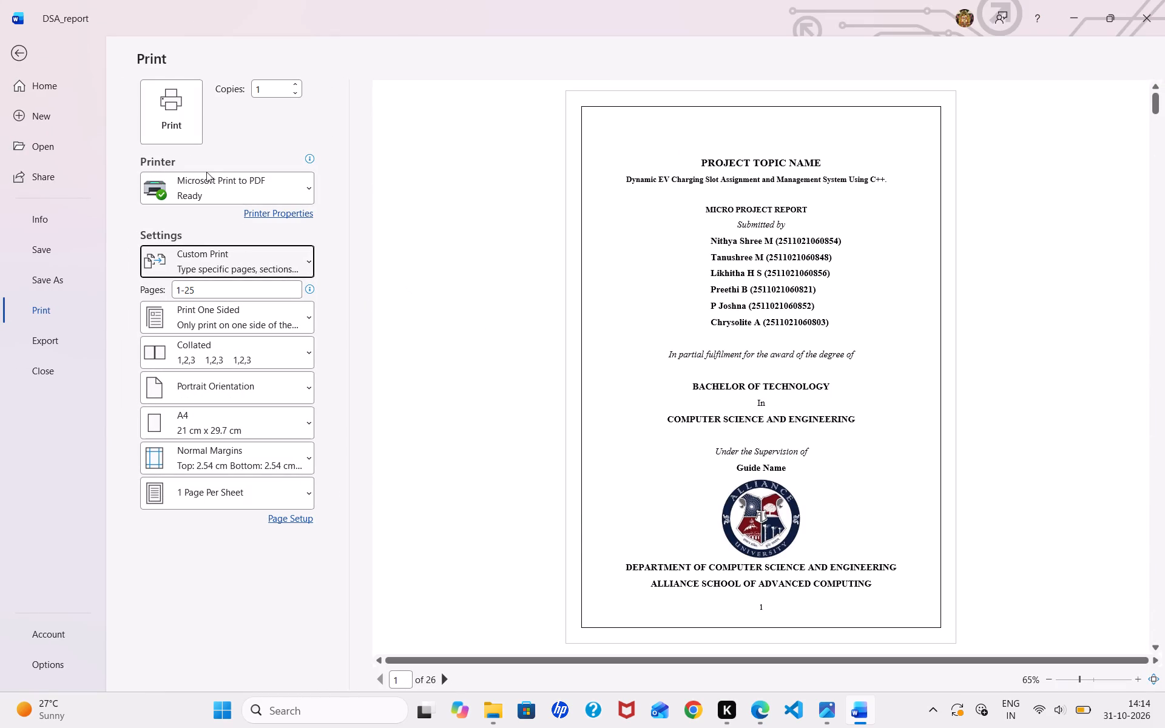
pyautogui.click(176, 132)
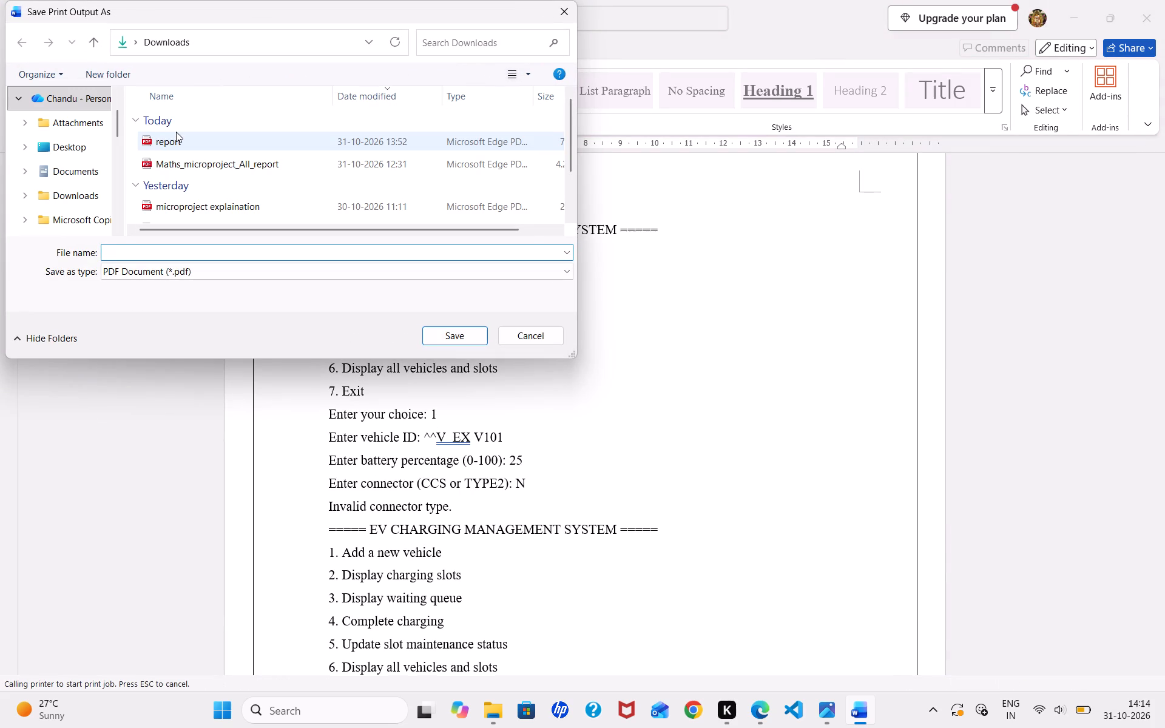
pyautogui.write('DSA')
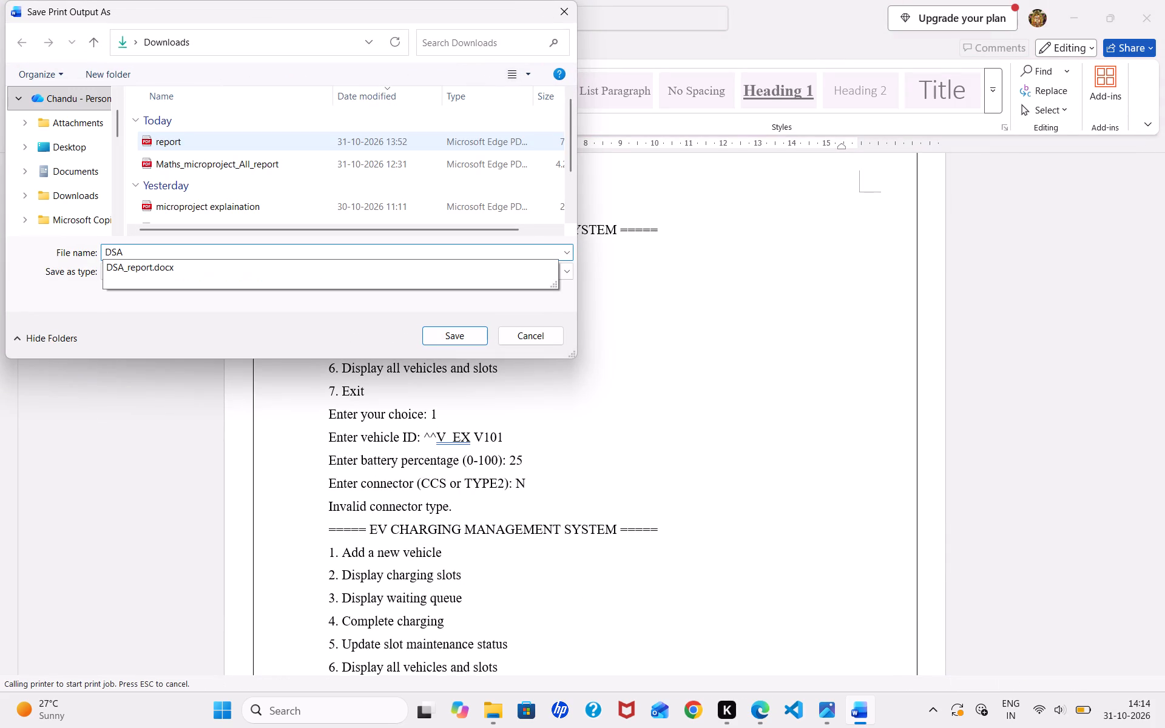
pyautogui.hotkey('shift', '_')
pyautogui.write('REport')
pyautogui.press('space')
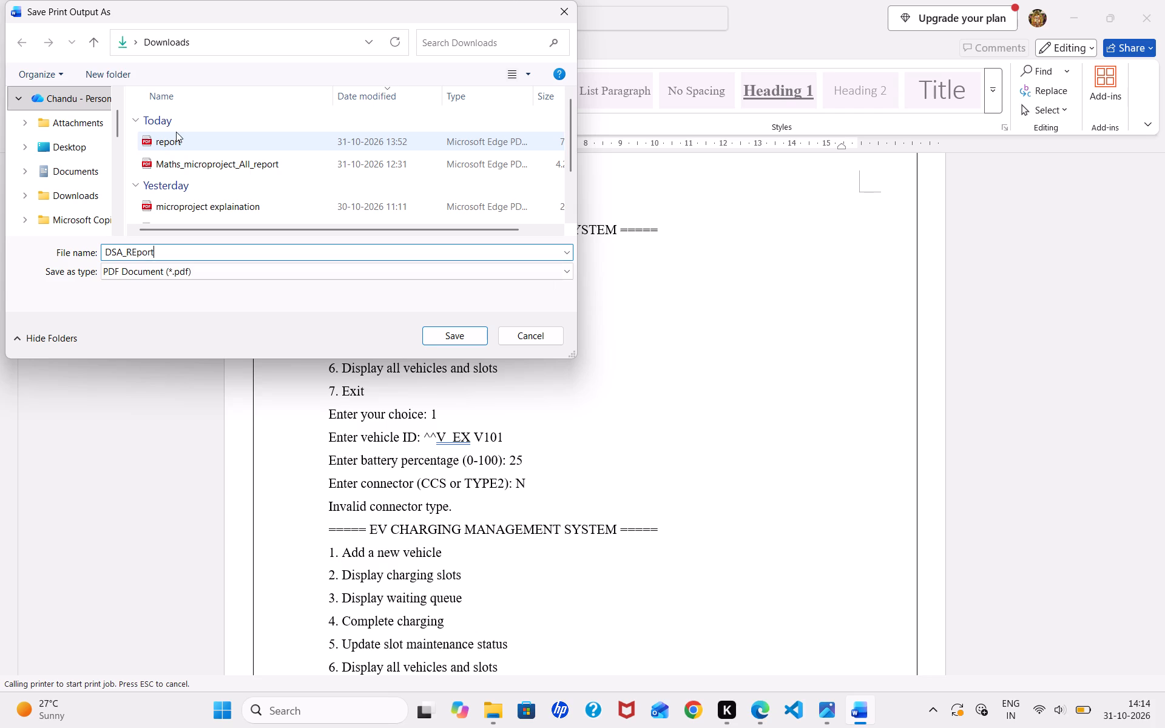
pyautogui.write('_Group')
pyautogui.write('-6')
pyautogui.hotkey('shift', 'Return')
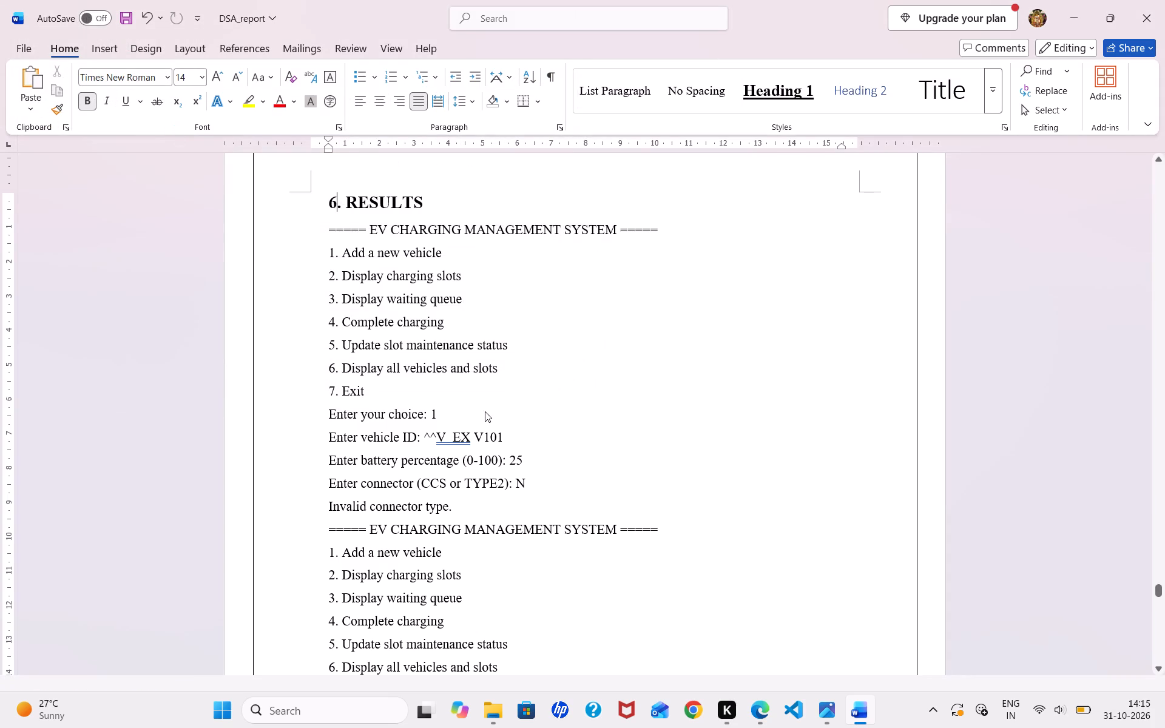
# Switch to the New tab page in Microsoft Edge, and launch Google Chrome.
pyautogui.click(752, 727)
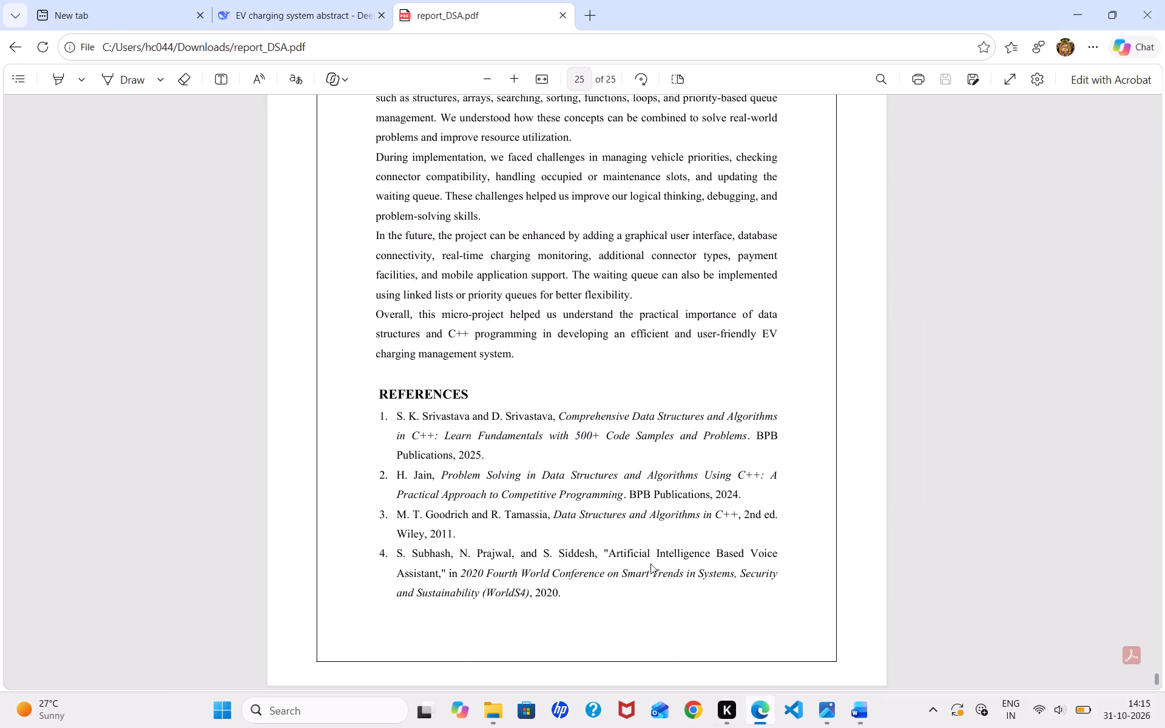
pyautogui.click(172, 12)
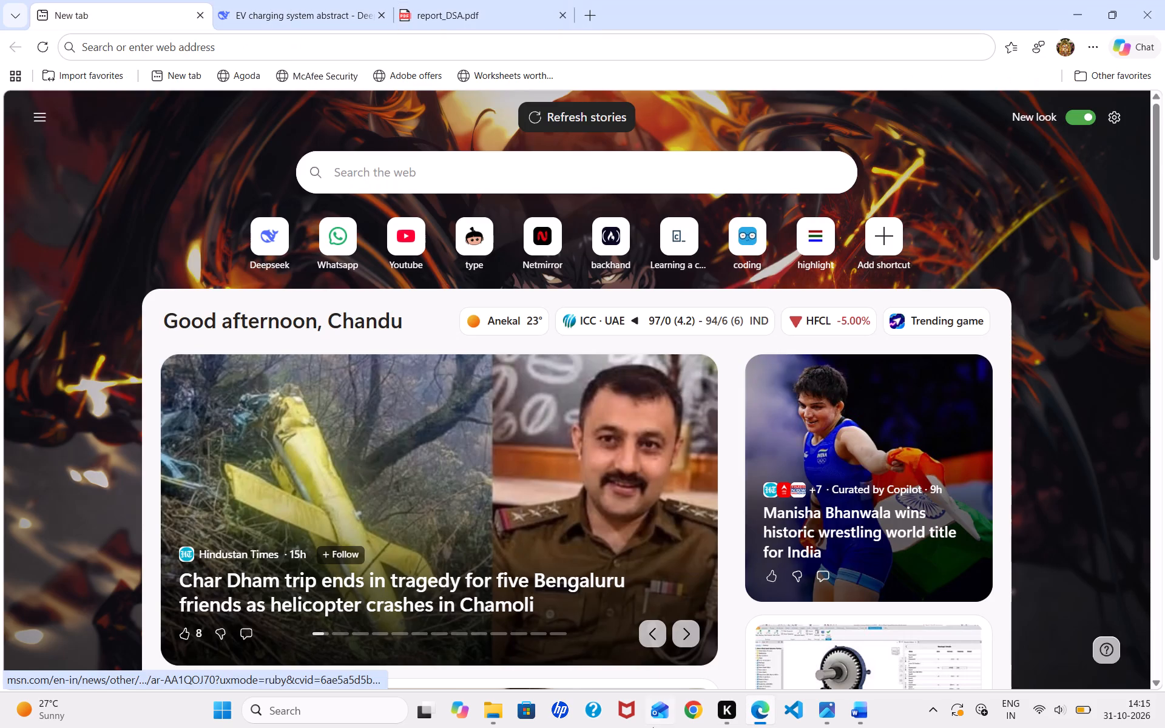
pyautogui.click(697, 715)
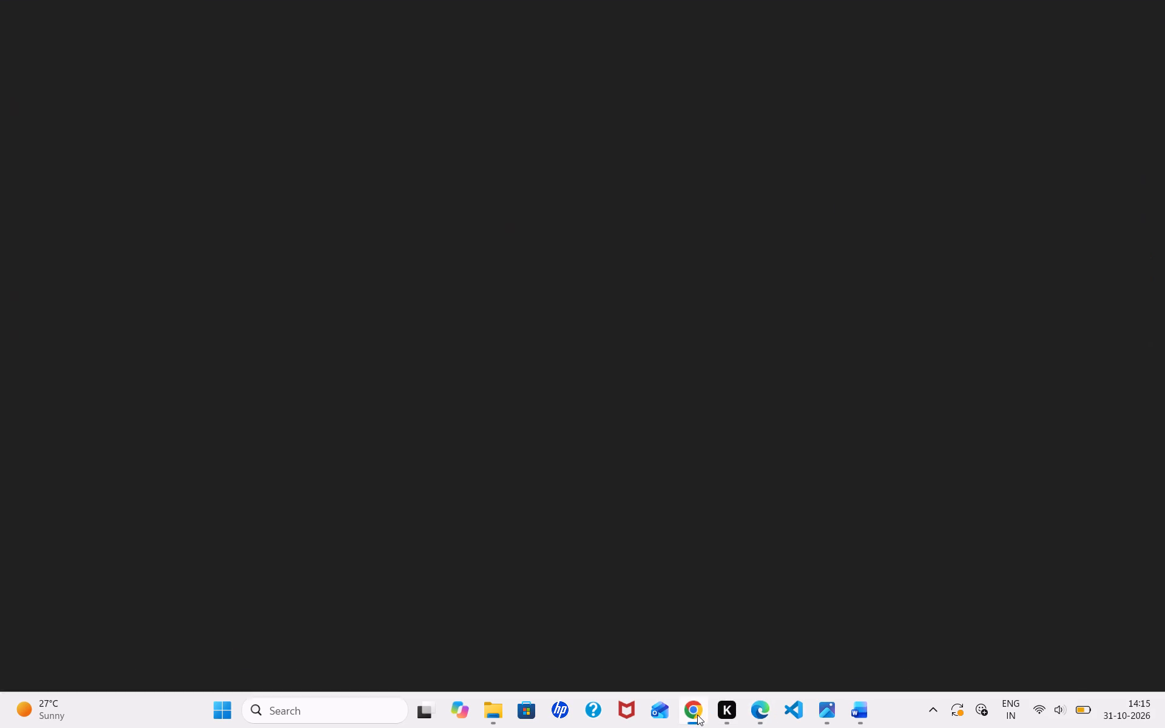